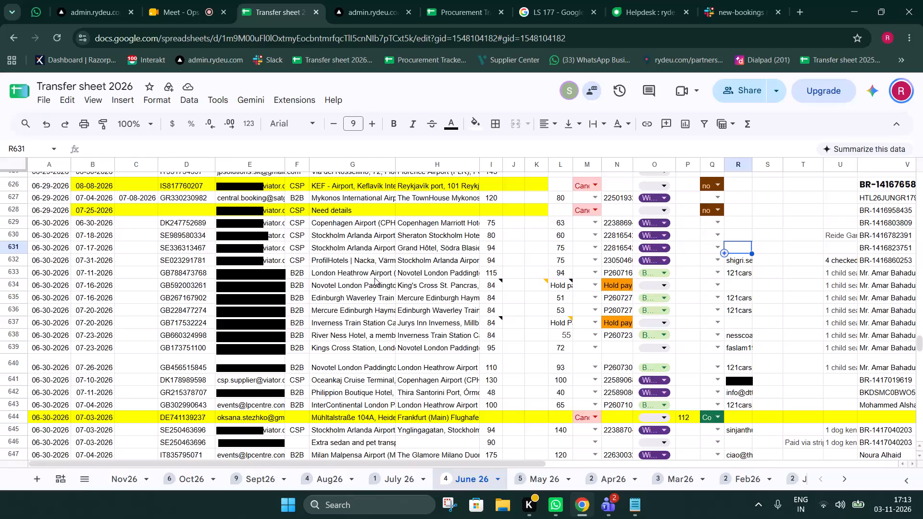
left_click(194, 251)
key("ctrl+c")
left_click(397, 0)
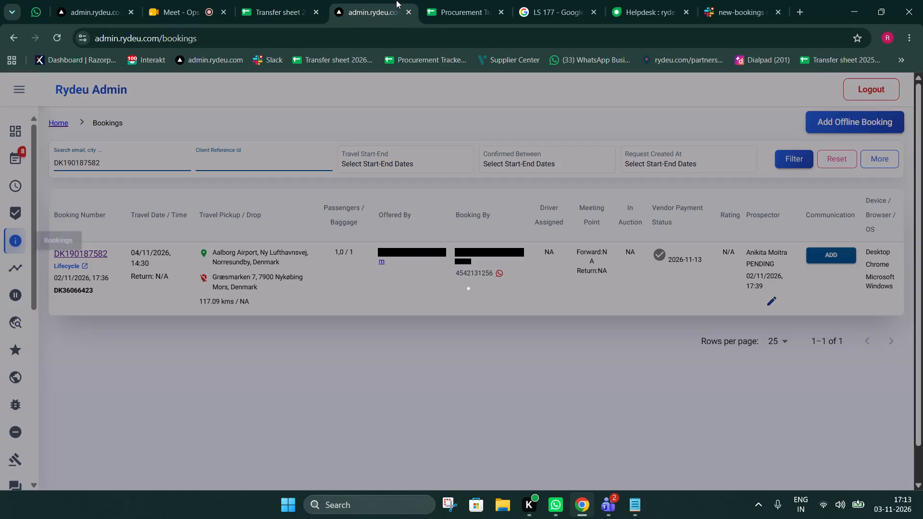
double_click(88, 157)
key("ctrl+v")
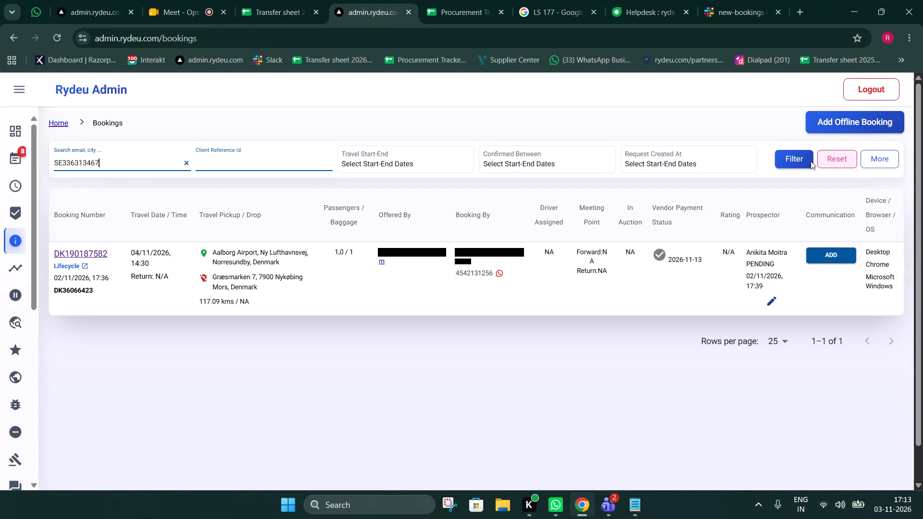
left_click(772, 156)
left_click(781, 164)
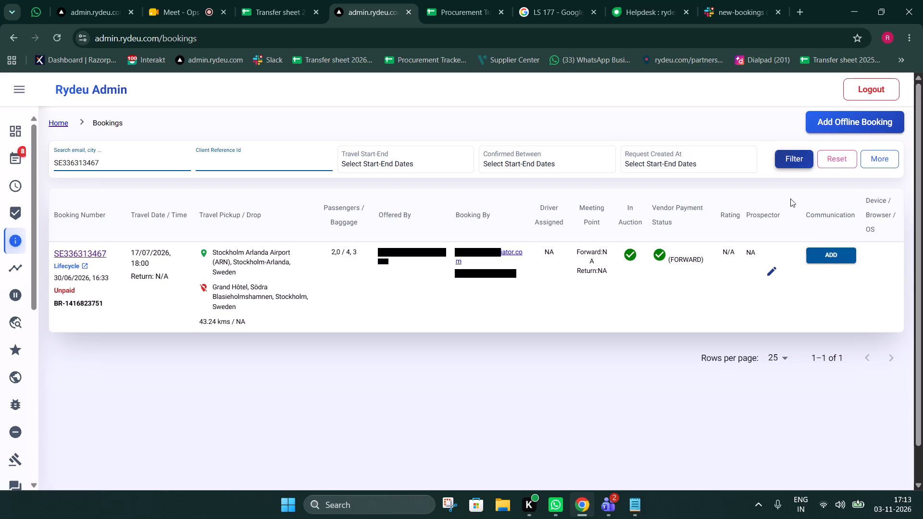
left_click_drag(389, 265, 377, 254)
key("ctrl+c")
left_click(303, 0)
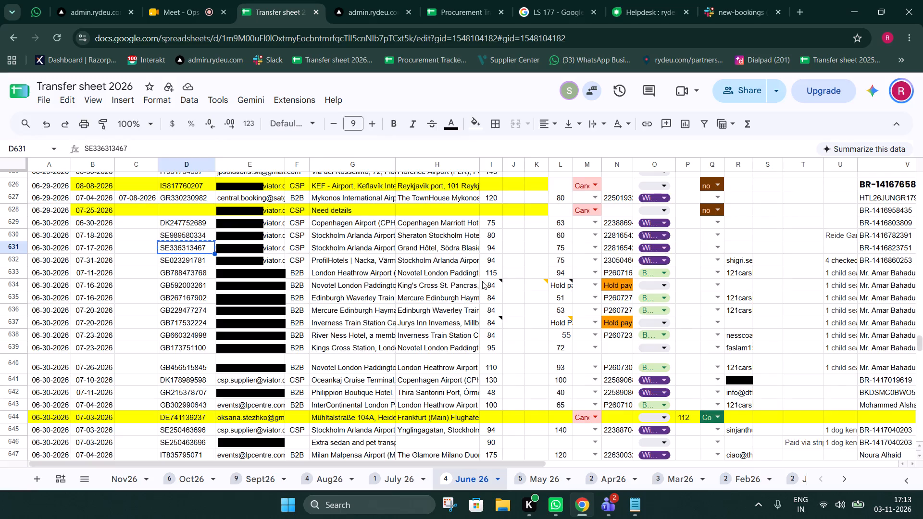
double_click(745, 247)
key("ctrl+v")
left_click(741, 259)
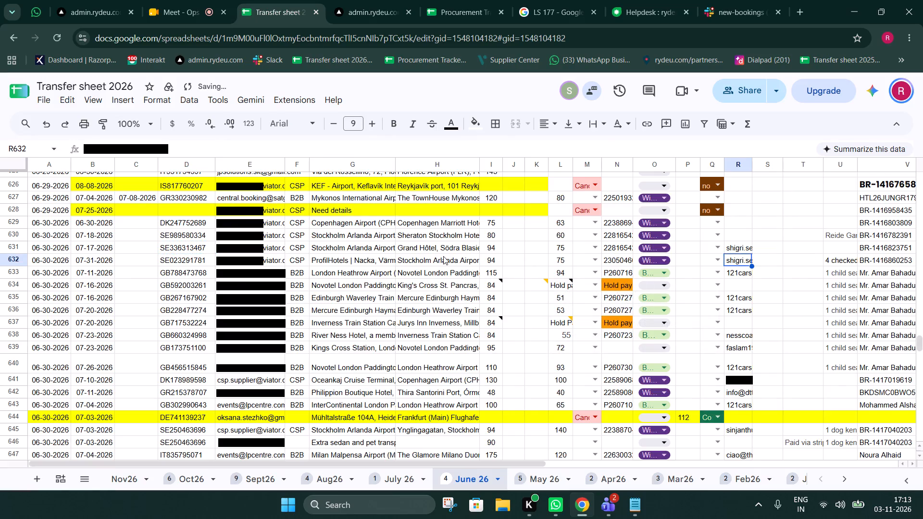
left_click(195, 238)
key("ctrl+c")
left_click(394, 0)
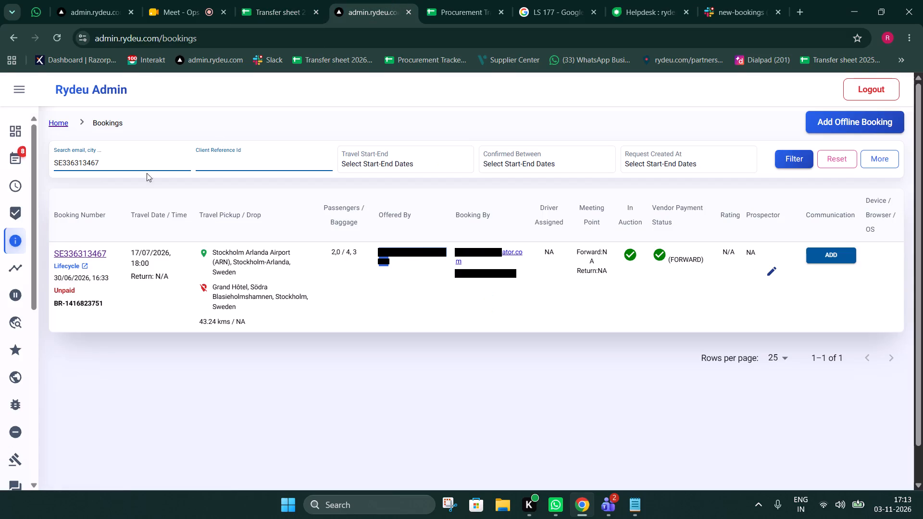
double_click(73, 162)
key("ctrl+v")
left_click(803, 160)
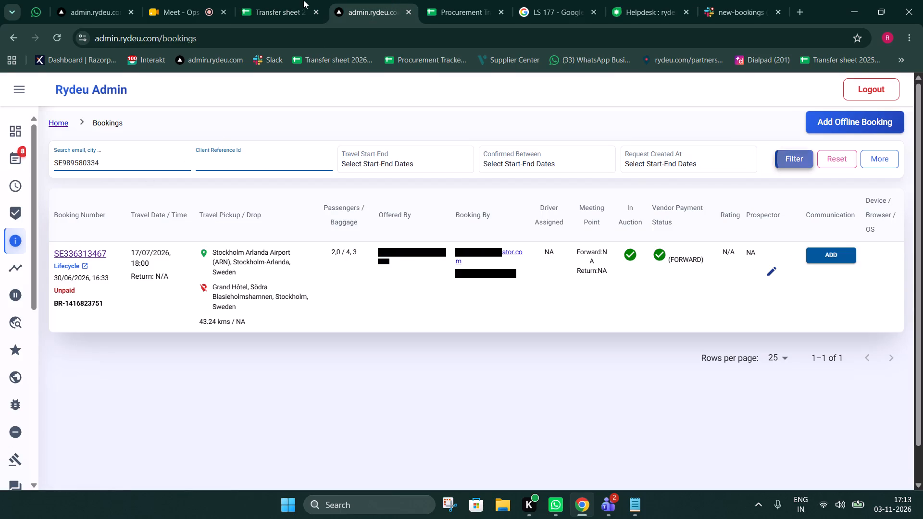
left_click(296, 2)
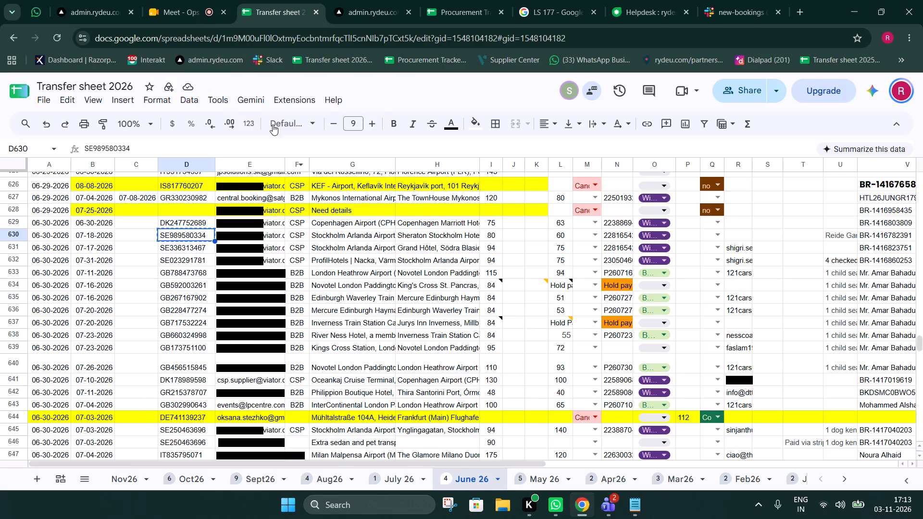
left_click(203, 217)
key("ctrl+c")
left_click(199, 223)
key("ctrl+c")
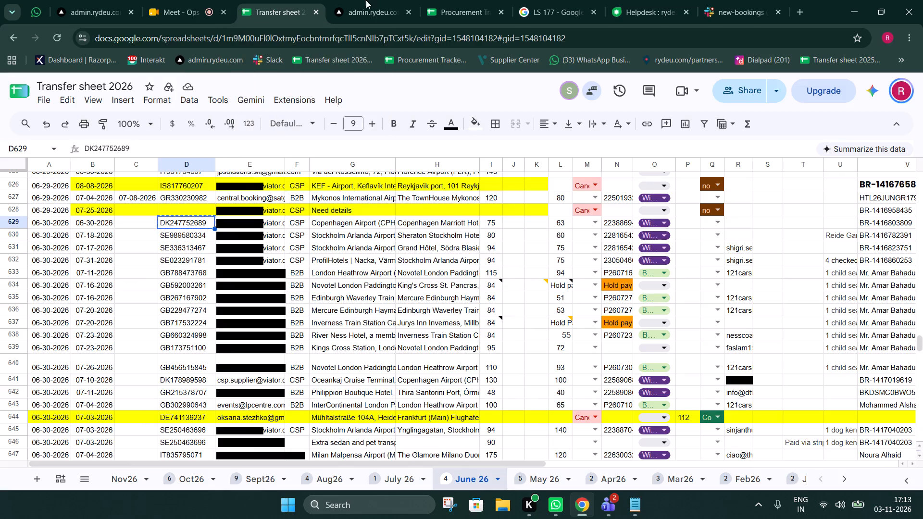
left_click(371, 0)
double_click(74, 161)
key("ctrl+v")
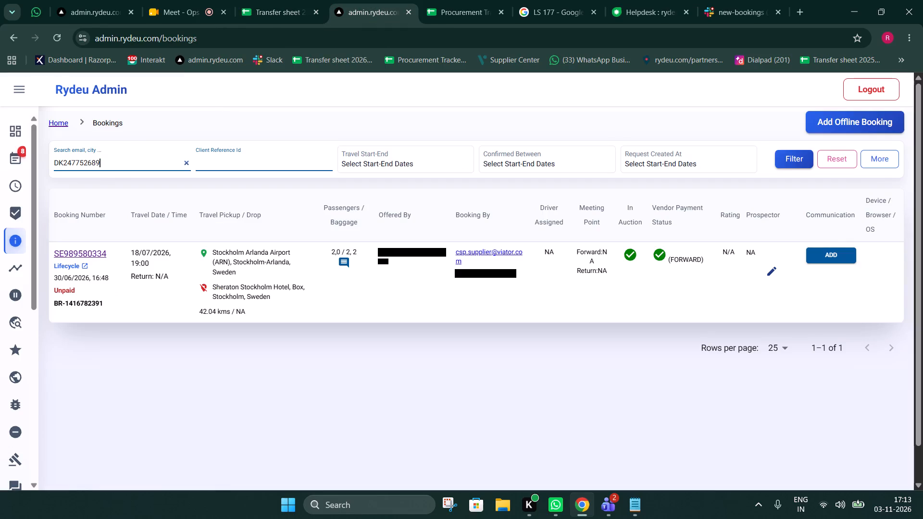
left_click(791, 160)
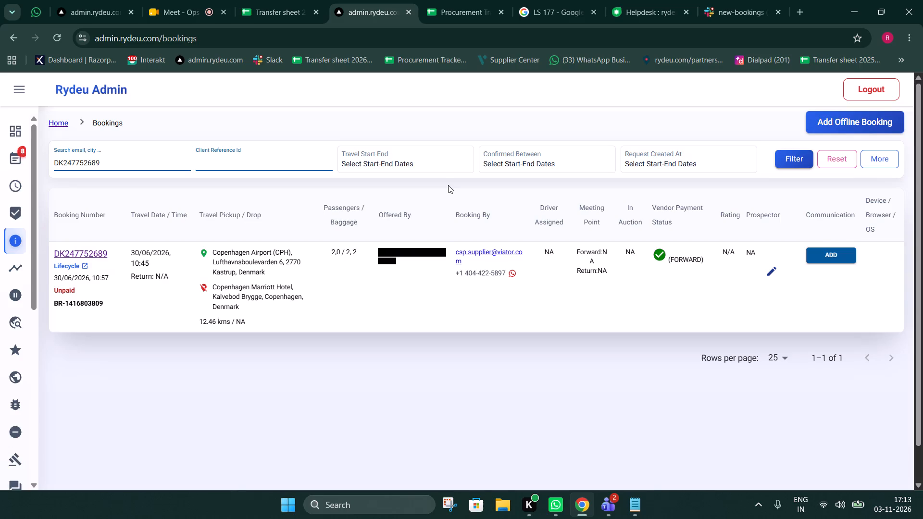
left_click_drag(400, 266, 376, 252)
key("ctrl+c")
left_click(291, 0)
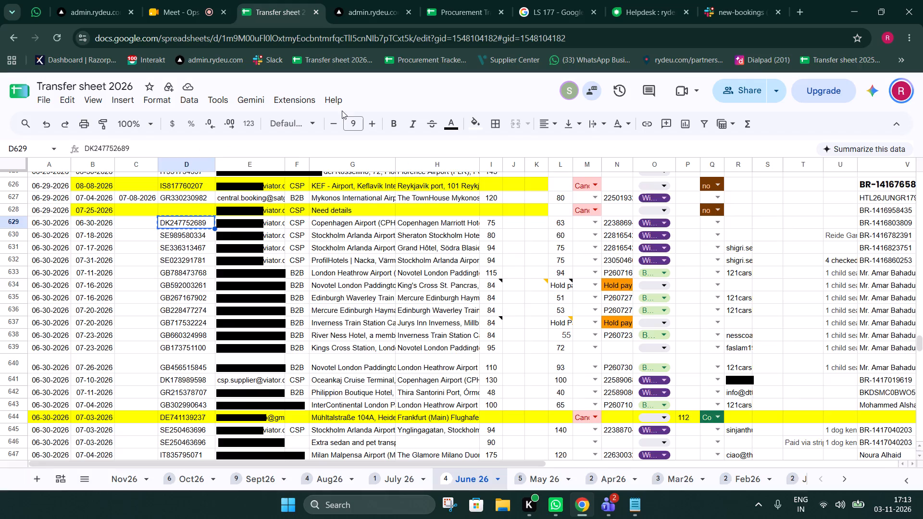
double_click(740, 226)
key("ctrl+v")
Copy the supplier email in column R from row 631 to row 630.
left_click(740, 246)
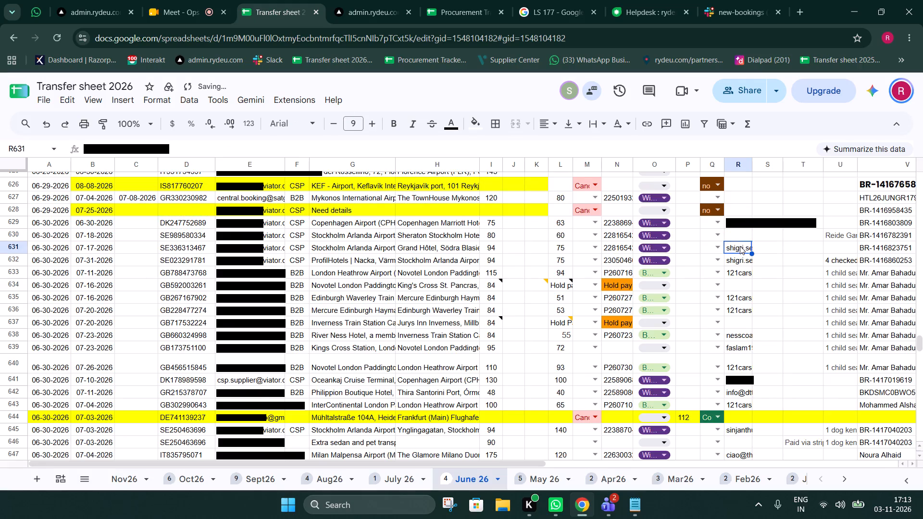
key("ctrl+c")
left_click(732, 233)
key("ctrl+v")
left_click(735, 252)
scroll(717, 252, "up", 1)
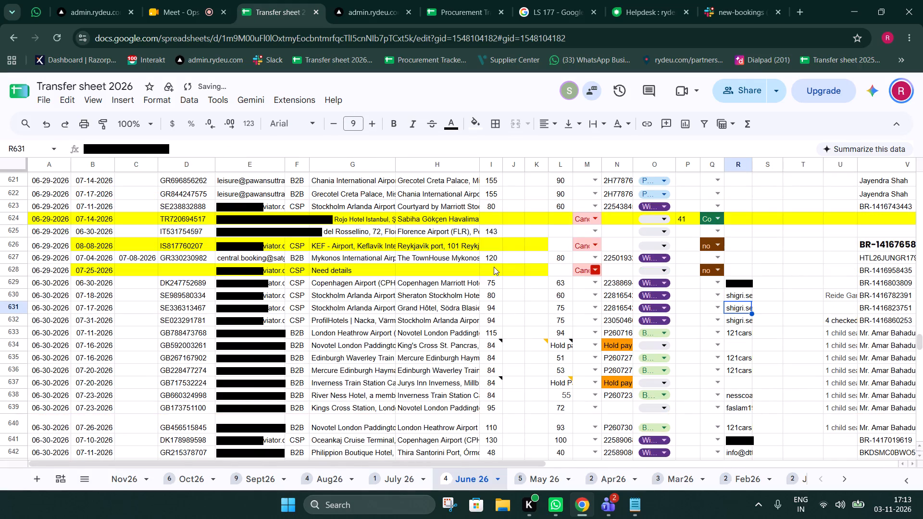
left_click(197, 256)
key("ctrl+c")
left_click(355, 0)
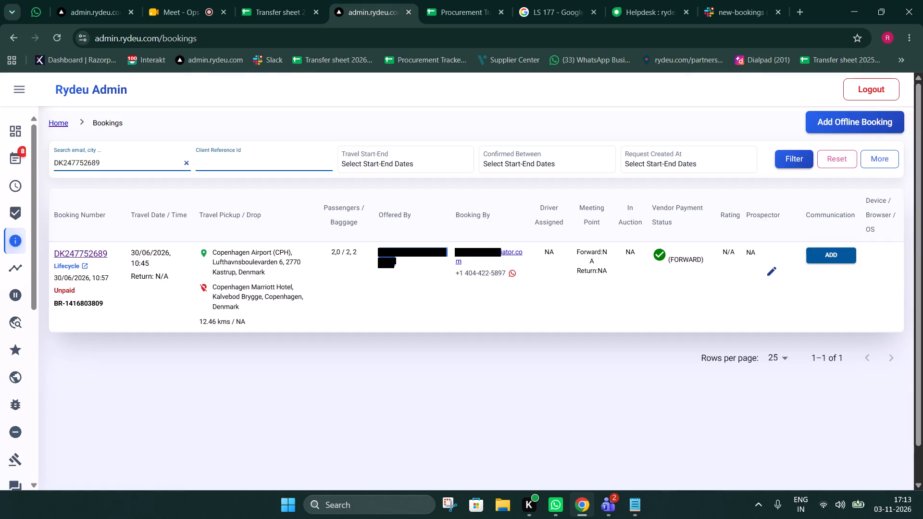
double_click(81, 161)
key("ctrl+v")
left_click(809, 157)
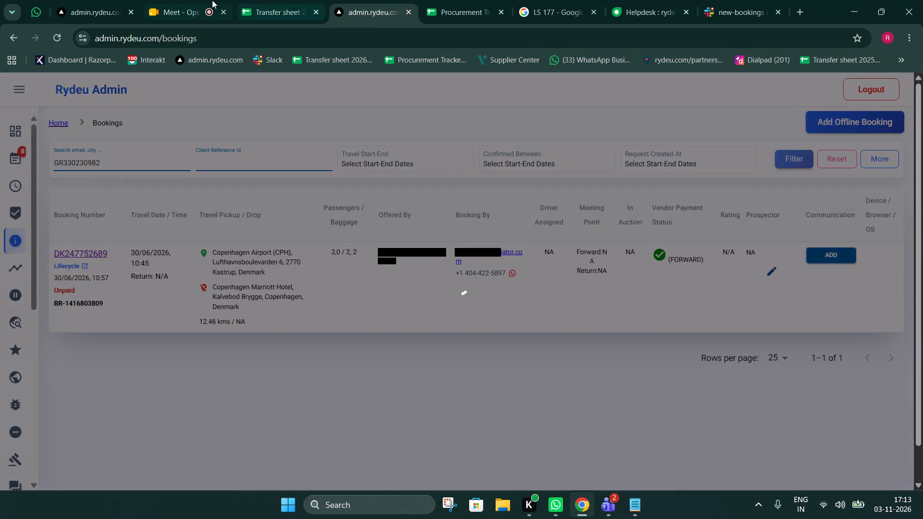
left_click(212, 0)
left_click(382, 0)
left_click_drag(405, 264, 378, 256)
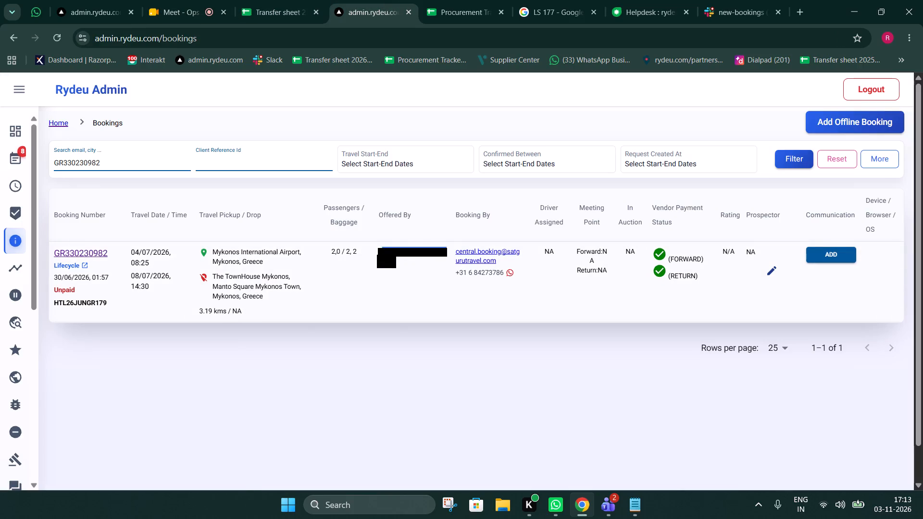
left_click_drag(378, 256, 376, 255)
key("ctrl+c")
left_click(296, 12)
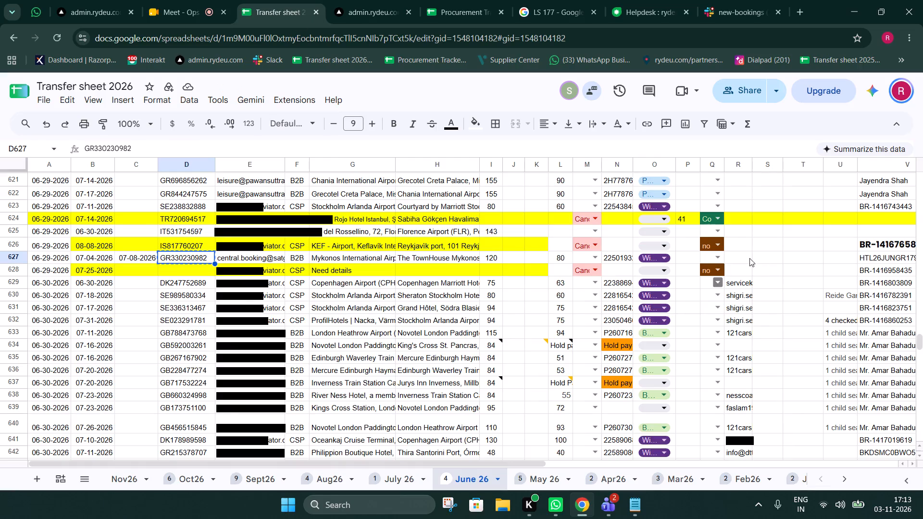
double_click(744, 257)
key("ctrl+v")
left_click(741, 280)
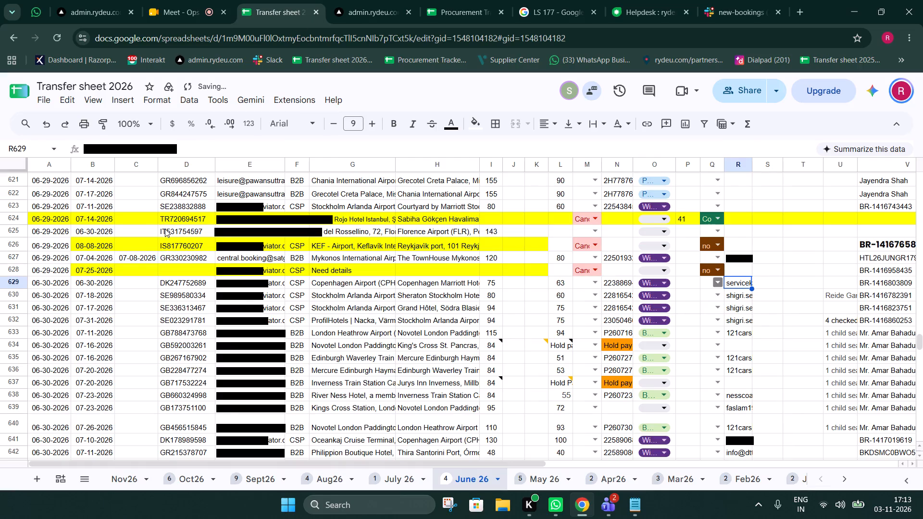
left_click(162, 228)
key("ctrl+c")
left_click(394, 0)
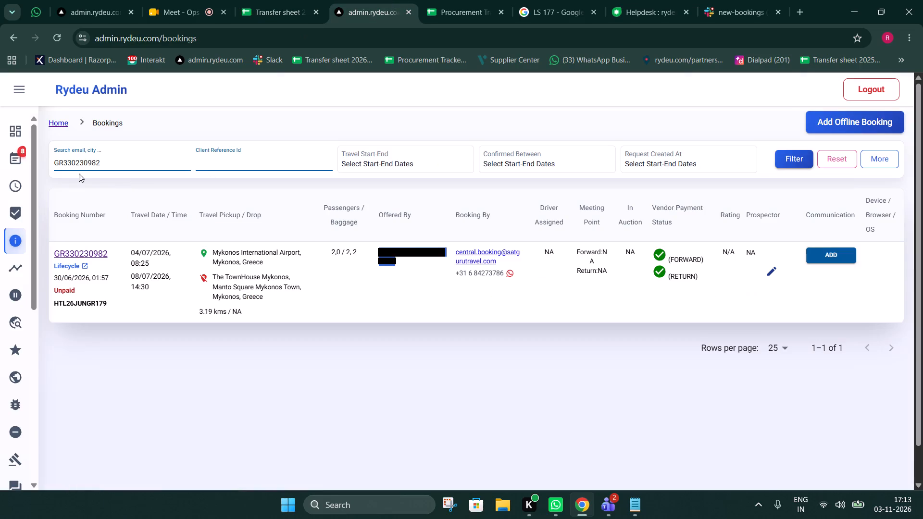
double_click(75, 166)
key("ctrl+v")
left_click(783, 161)
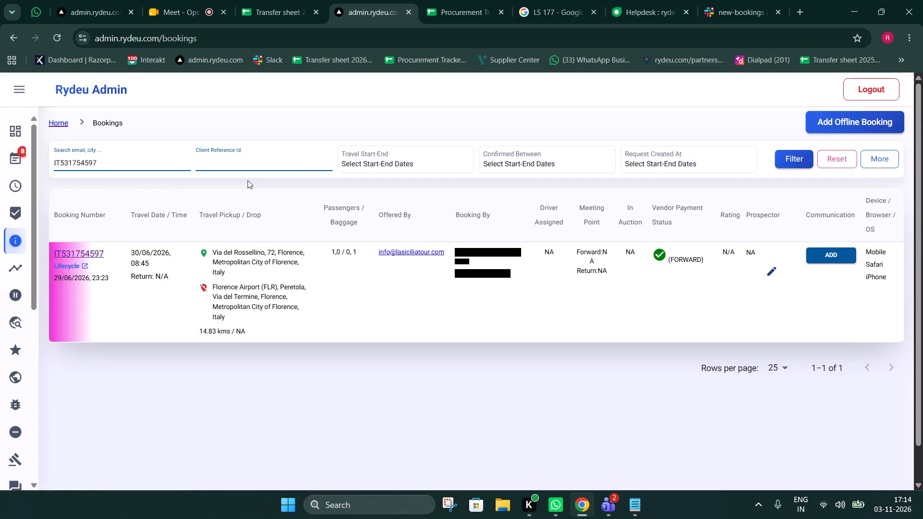
left_click_drag(376, 257, 446, 258)
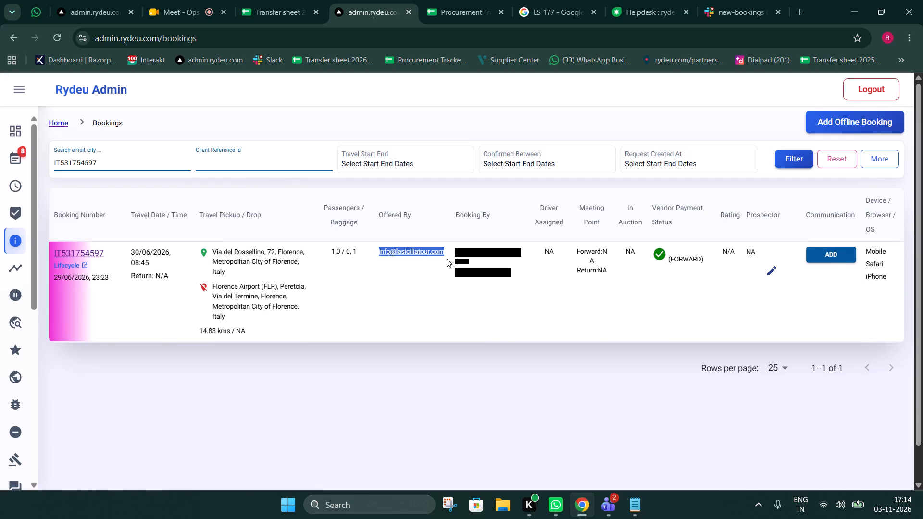
key("ctrl+c")
left_click(102, 254)
left_click(270, 0)
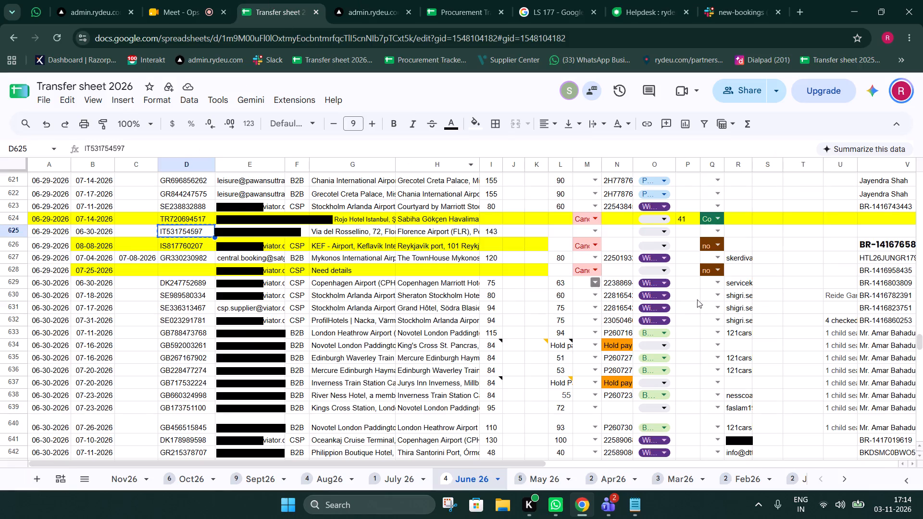
triple_click(742, 235)
key("ctrl+v")
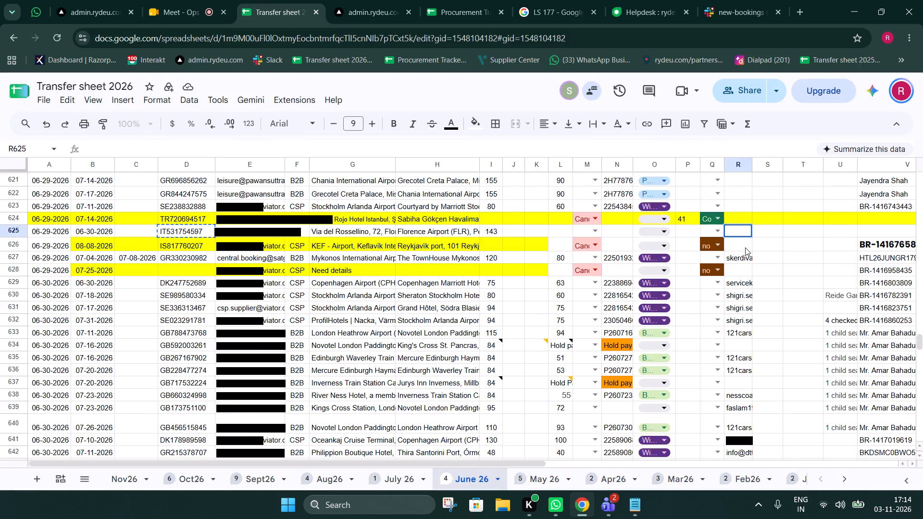
left_click(745, 248)
double_click(741, 233)
key("ctrl+v")
left_click(743, 248)
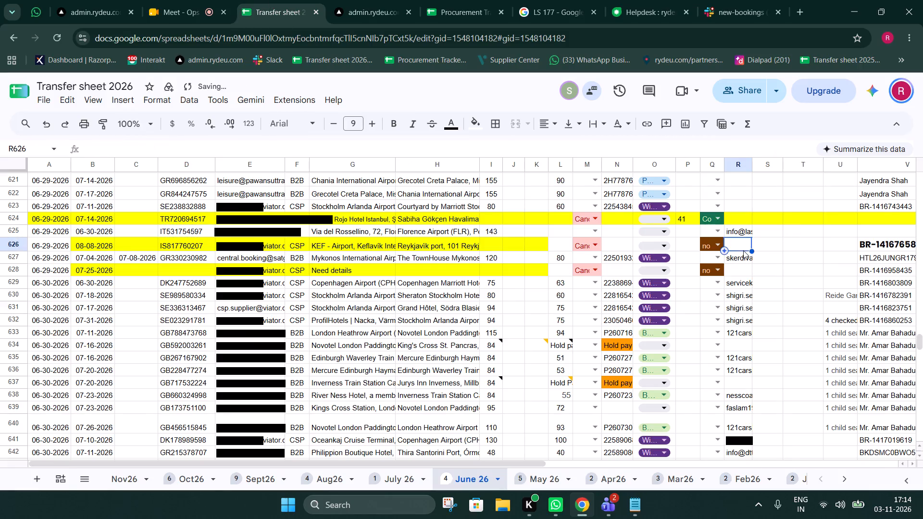
left_click(444, 0)
left_click(379, 0)
scroll(472, 257, "down", 5)
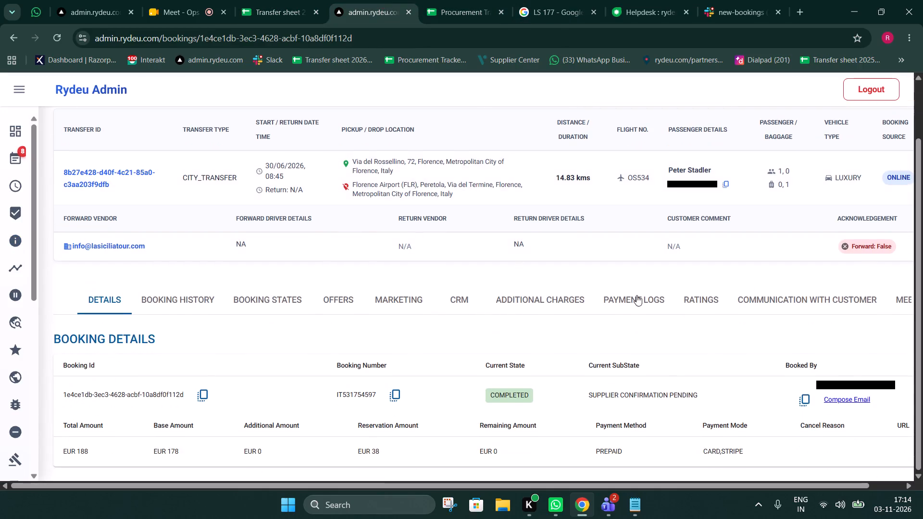
left_click(636, 295)
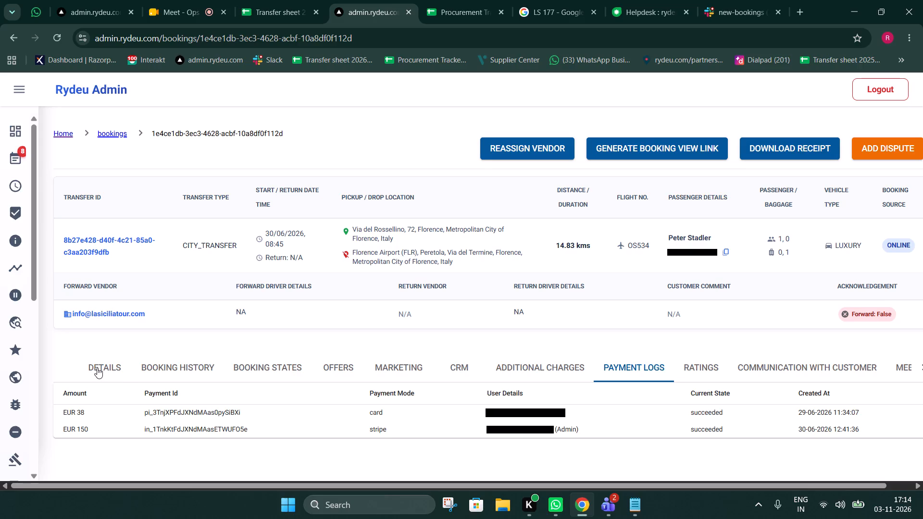
left_click(97, 368)
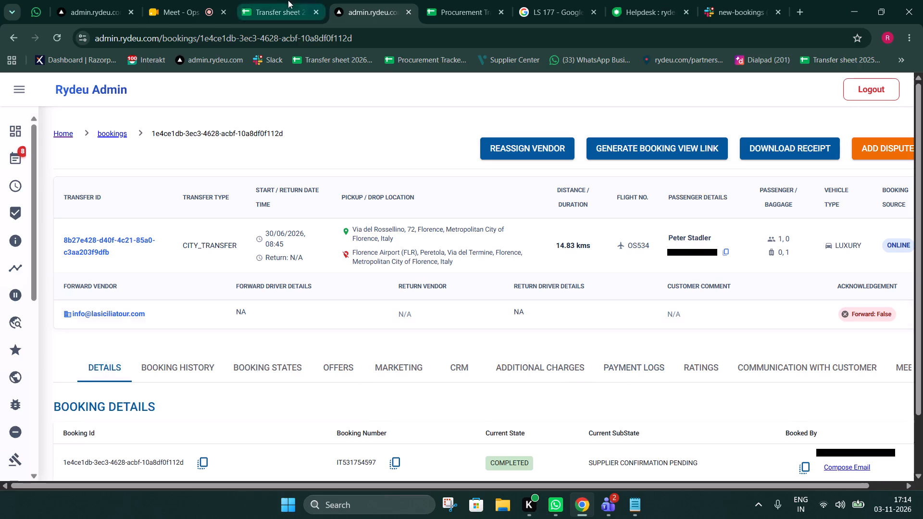
left_click(288, 0)
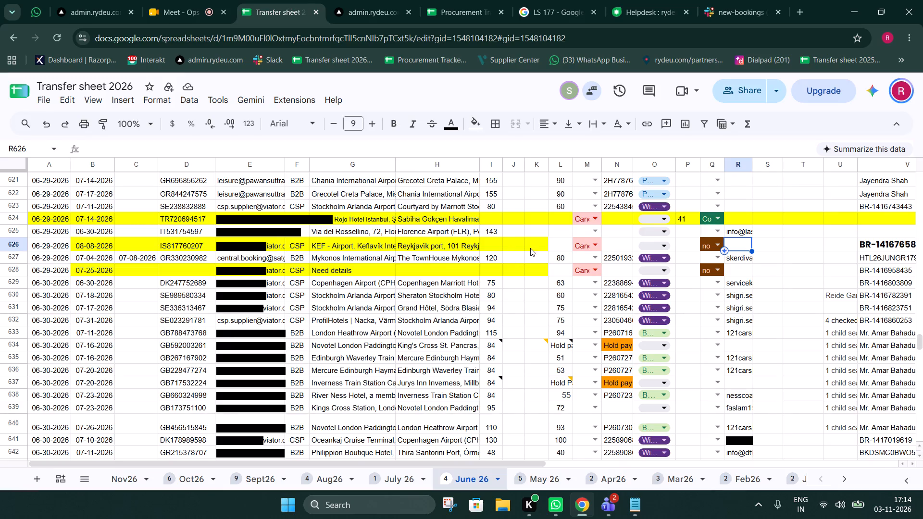
left_click(521, 234)
left_click(555, 236)
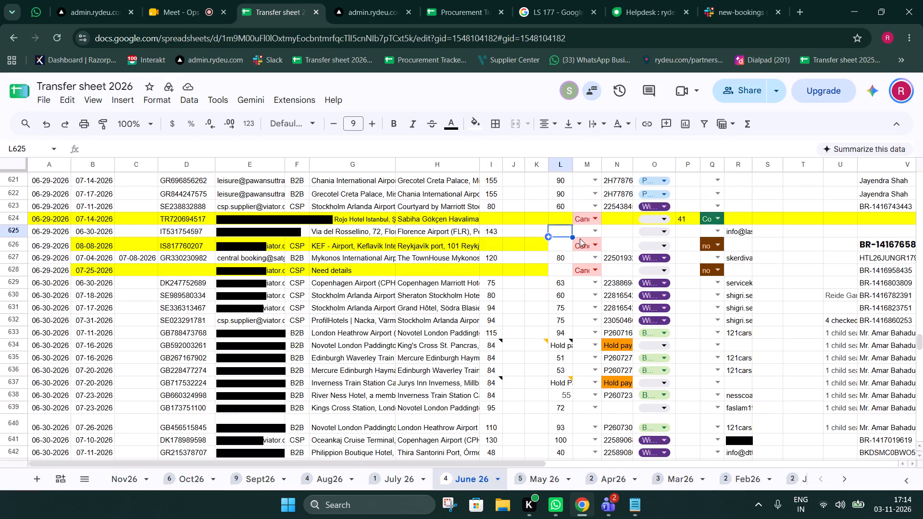
left_click(403, 0)
left_click(346, 376)
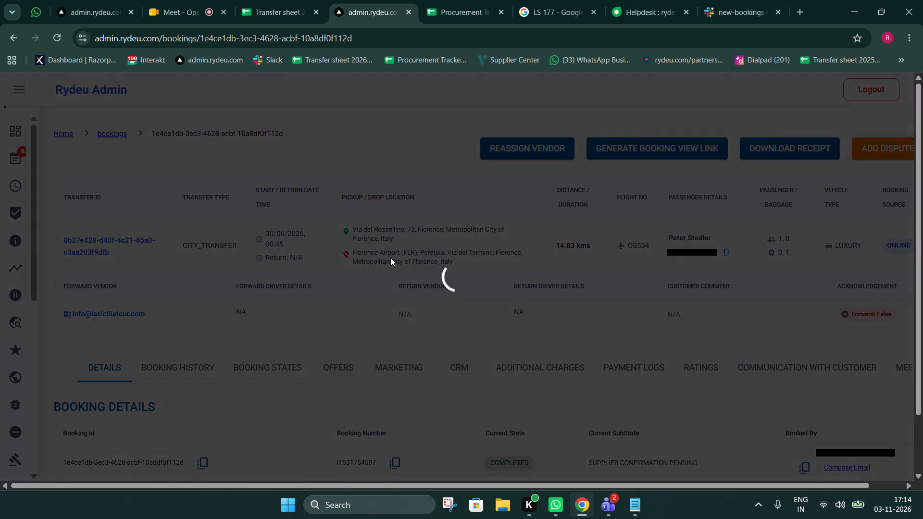
scroll(398, 275, "down", 9)
left_click(119, 409)
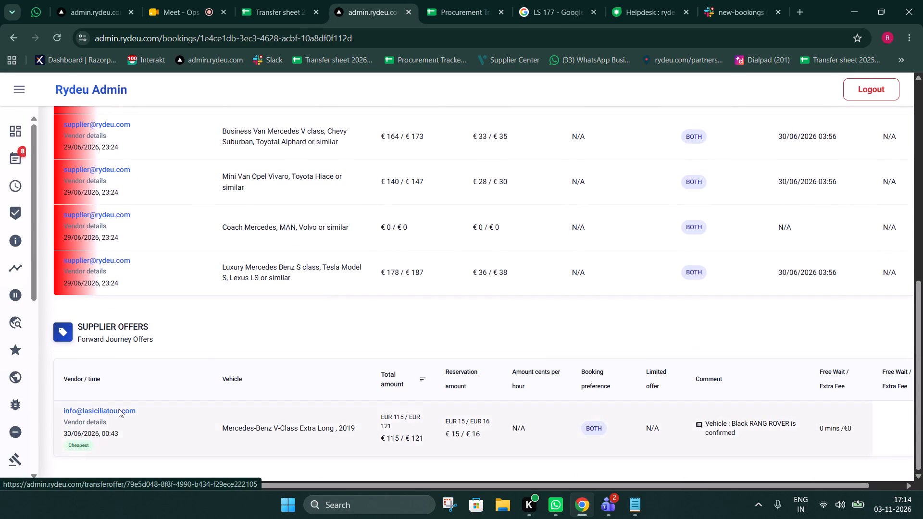
double_click(97, 322)
key("ctrl+c")
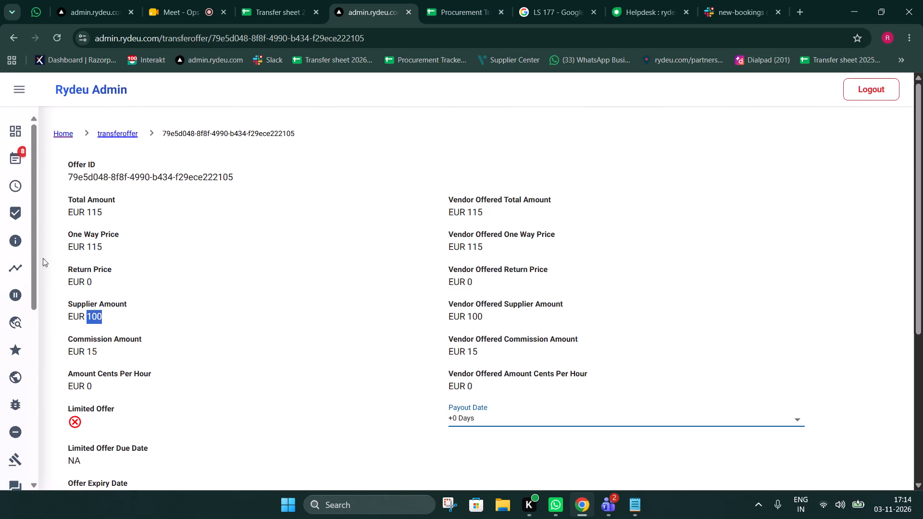
left_click(20, 239)
left_click(302, 0)
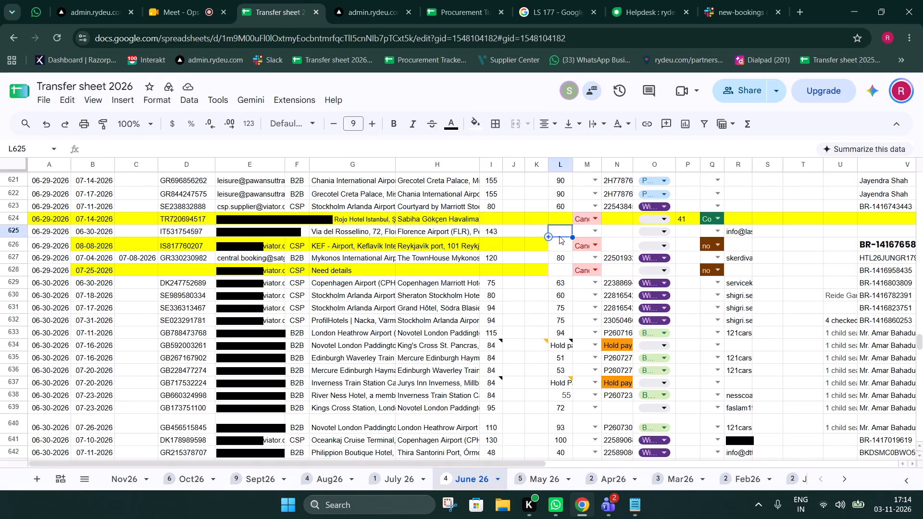
double_click(559, 236)
key("ctrl+v")
left_click(556, 243, "ctrl")
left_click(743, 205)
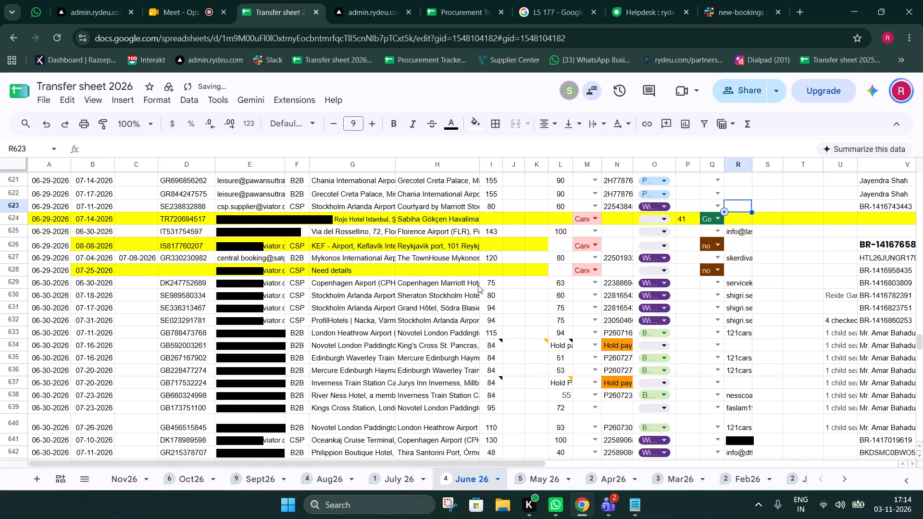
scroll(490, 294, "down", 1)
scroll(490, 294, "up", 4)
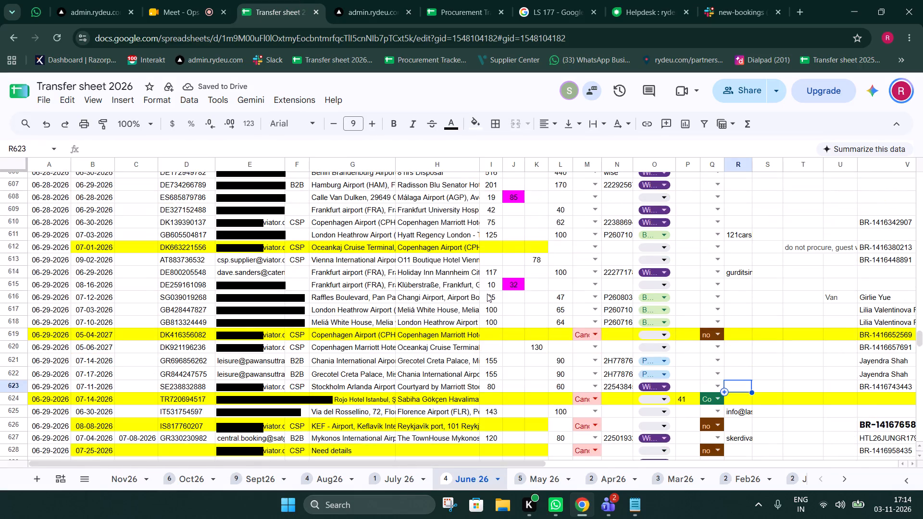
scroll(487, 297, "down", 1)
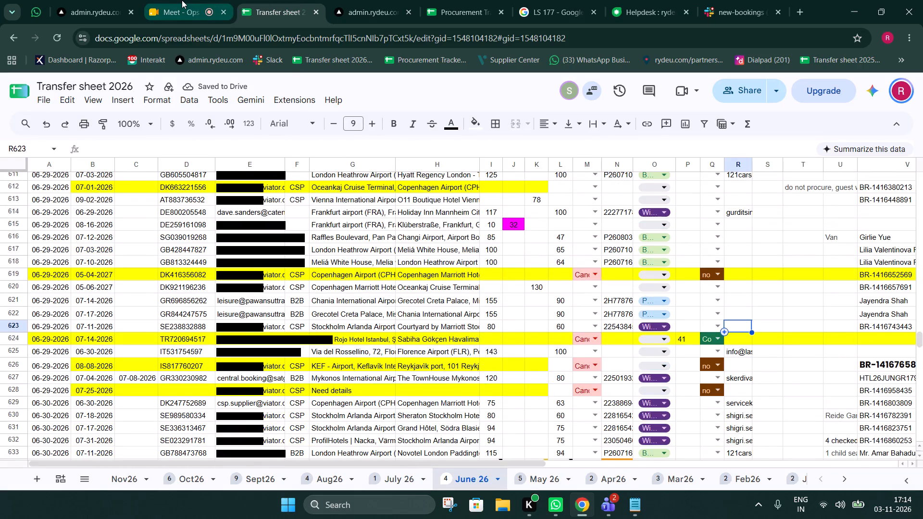
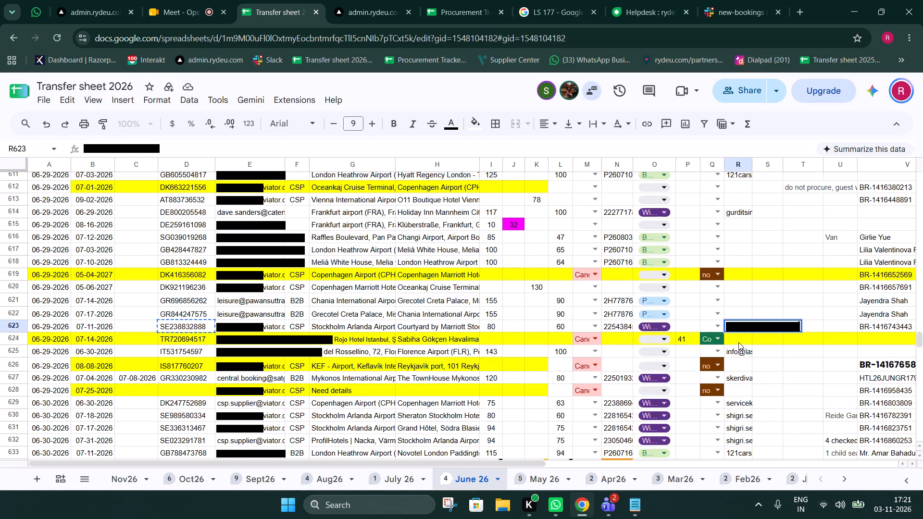
left_click(180, 316)
key("ctrl+c")
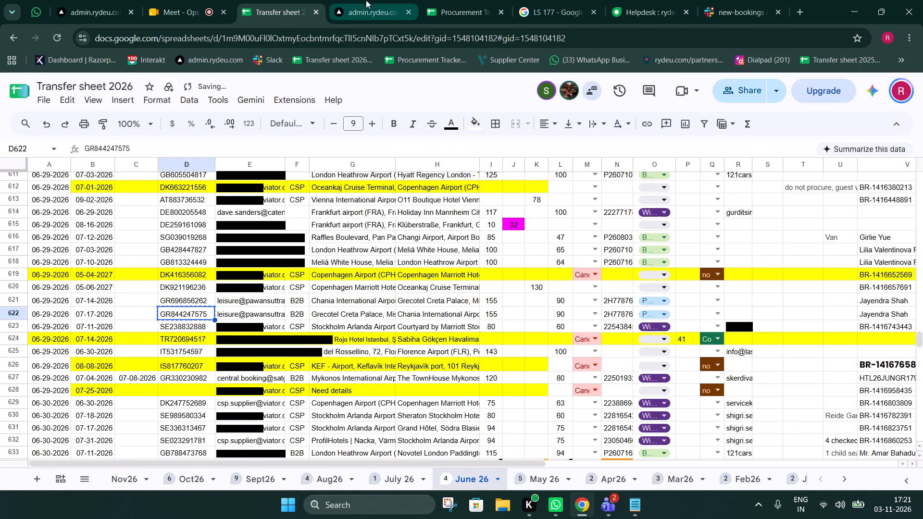
left_click(366, 0)
double_click(87, 172)
key("ctrl+v")
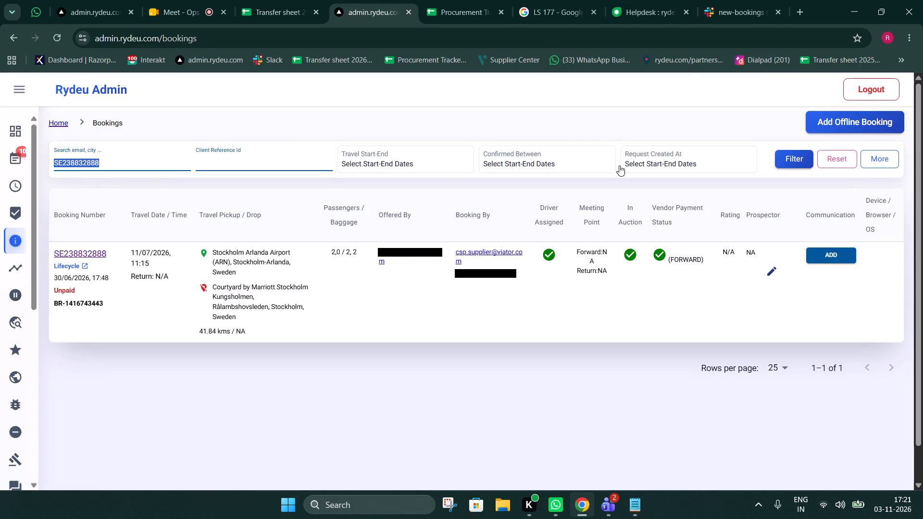
key("ctrl+v")
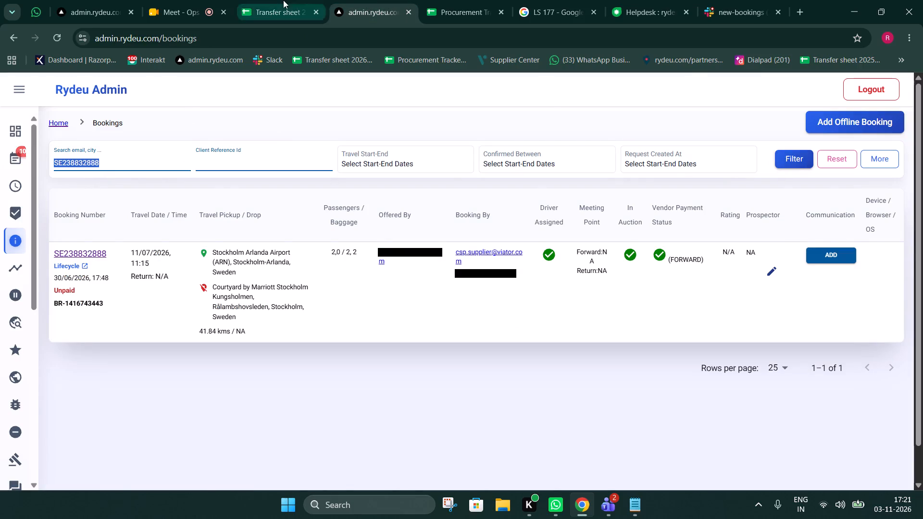
left_click(283, 0)
key("ctrl+c")
left_click(355, 0)
key("ctrl+v")
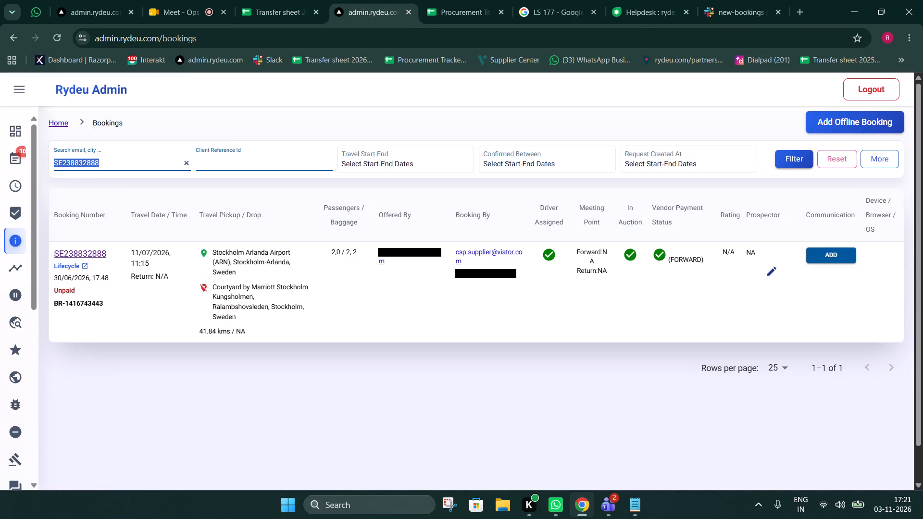
double_click(81, 159)
key("ctrl+v")
left_click(792, 157)
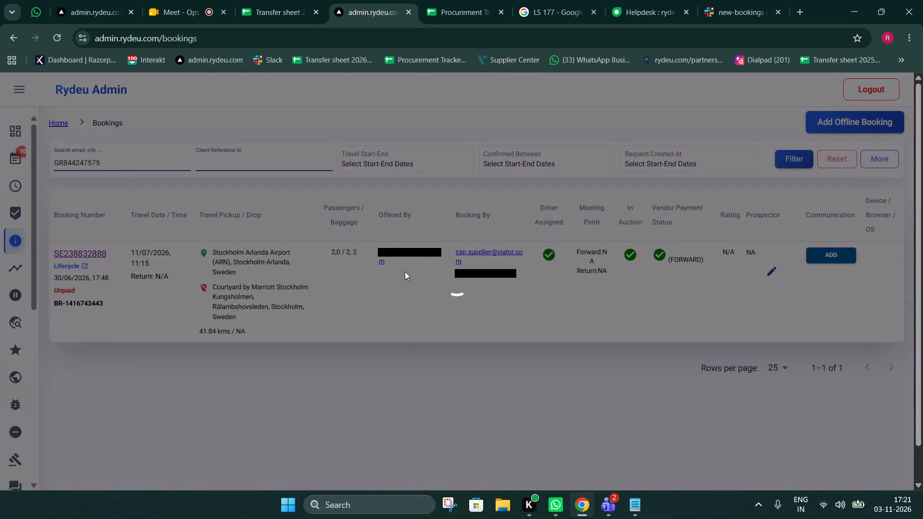
left_click_drag(421, 266, 377, 256)
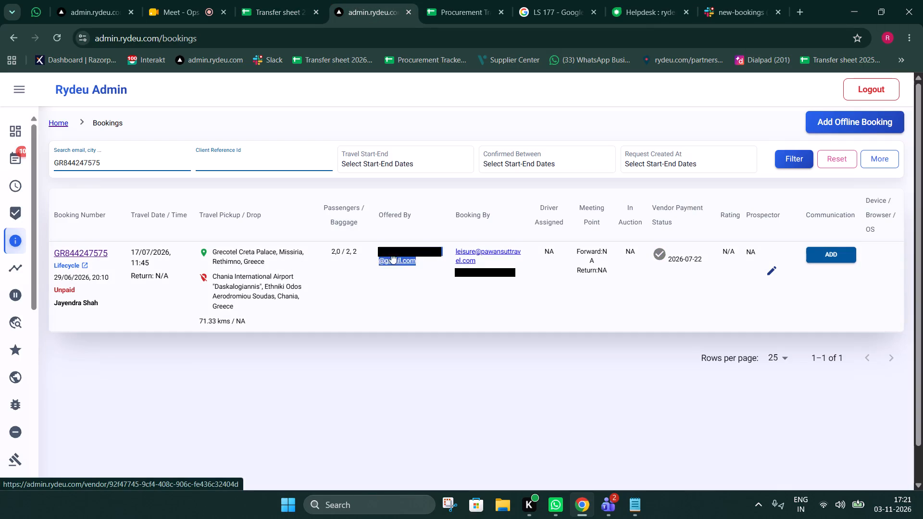
key("ctrl+c")
left_click(285, 0)
double_click(740, 314)
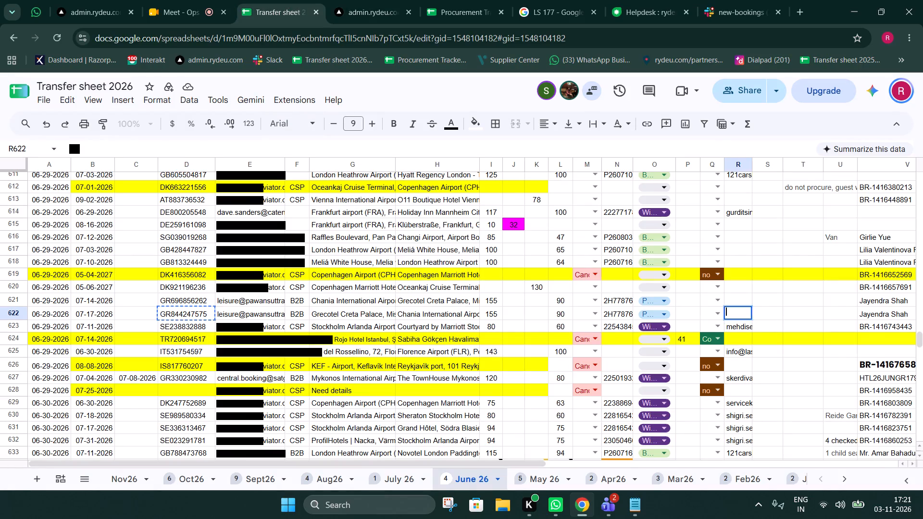
key("ctrl+v")
left_click(738, 324)
left_click(196, 303)
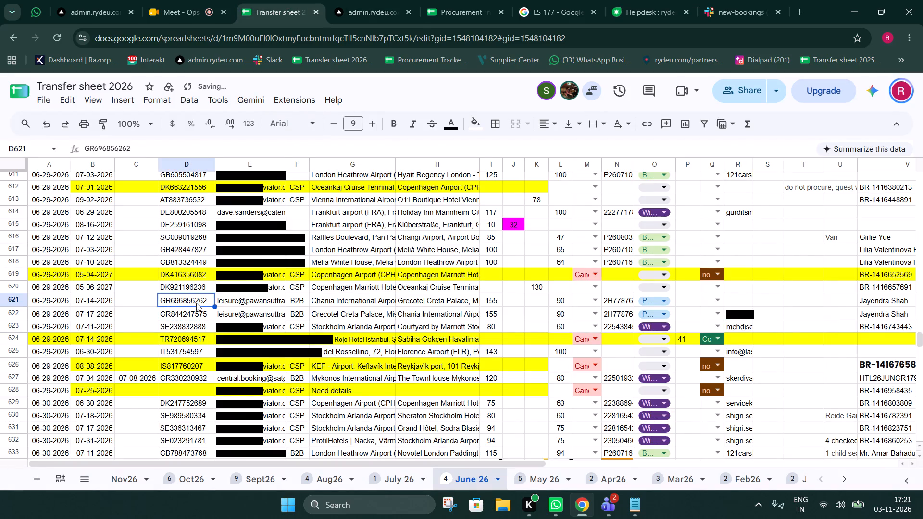
key("ctrl+c")
left_click(377, 0)
double_click(93, 162)
key("ctrl+v")
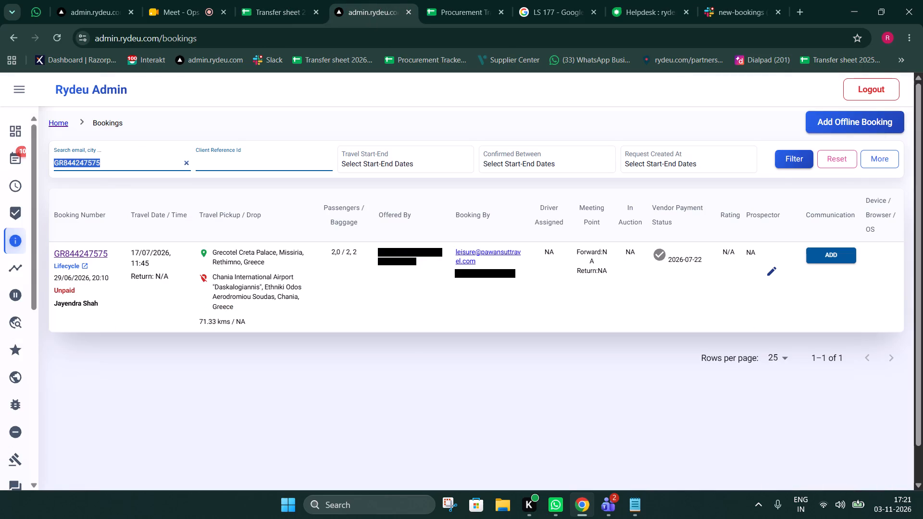
left_click(793, 159)
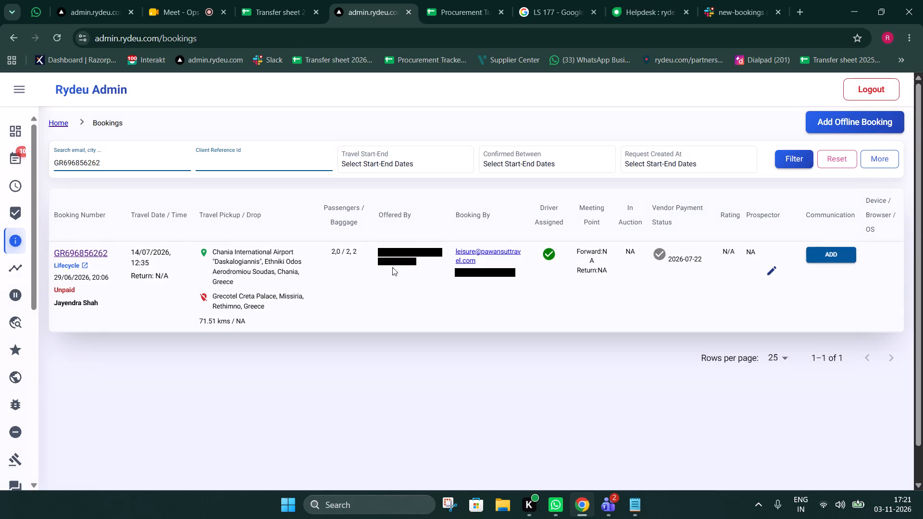
left_click(296, 0)
left_click(736, 314)
key("ctrl+c")
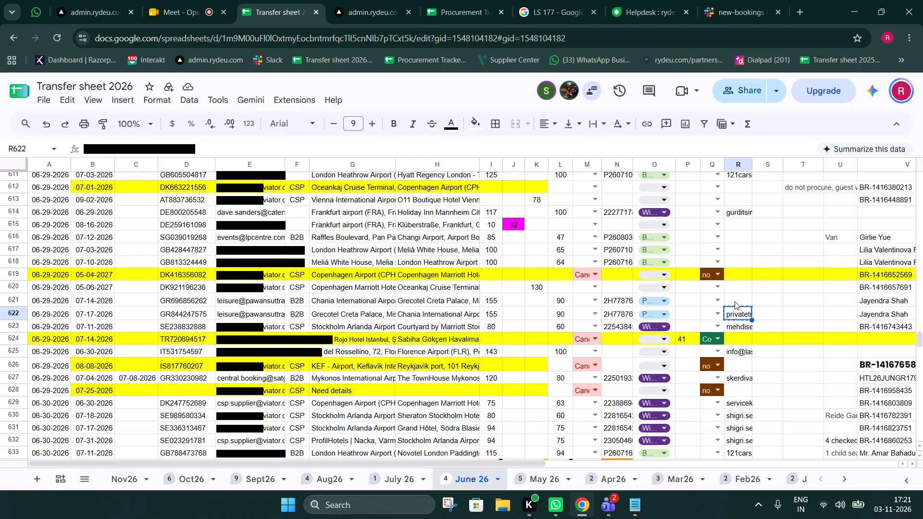
left_click(735, 299)
key("ctrl+v")
left_click(178, 287)
key("ctrl+c")
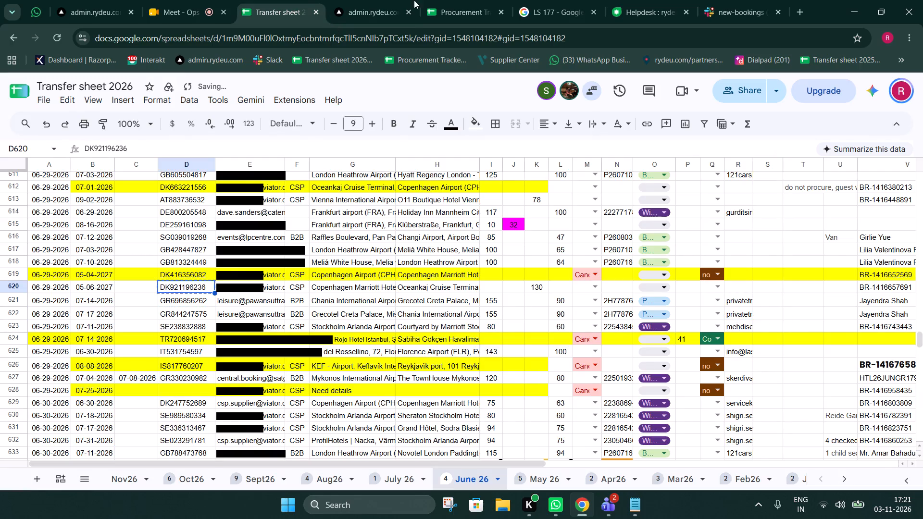
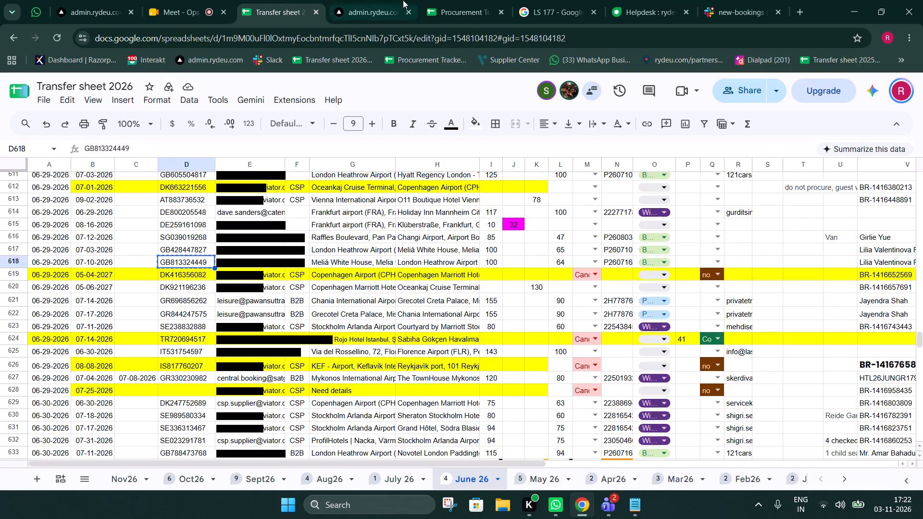
left_click(400, 0)
double_click(77, 169)
key("ctrl+v")
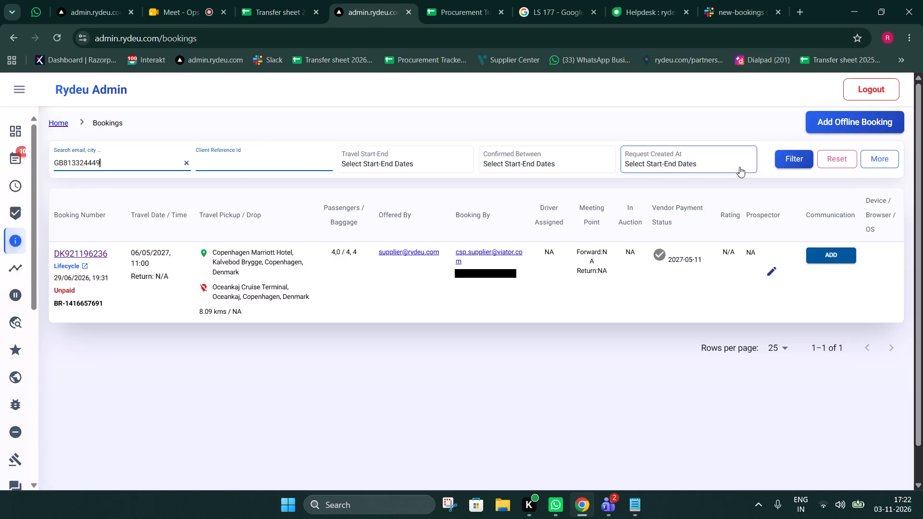
left_click(786, 165)
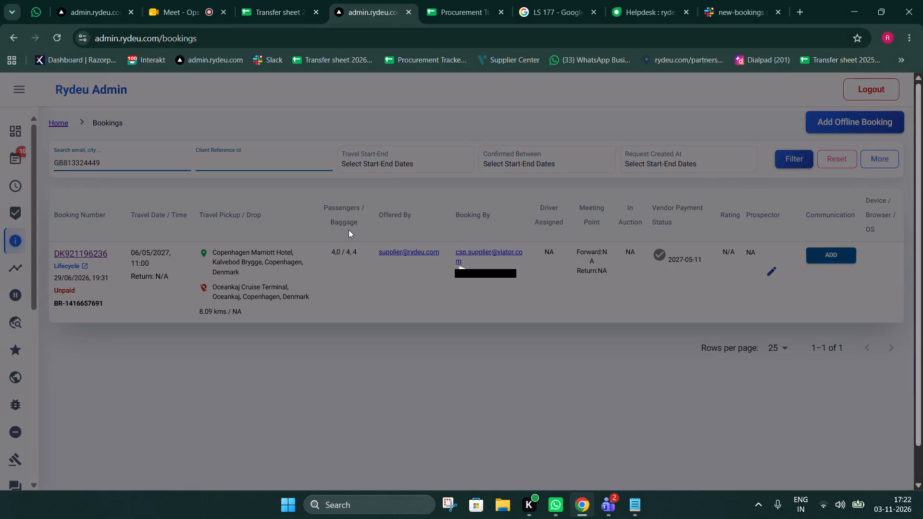
left_click_drag(397, 268, 396, 266)
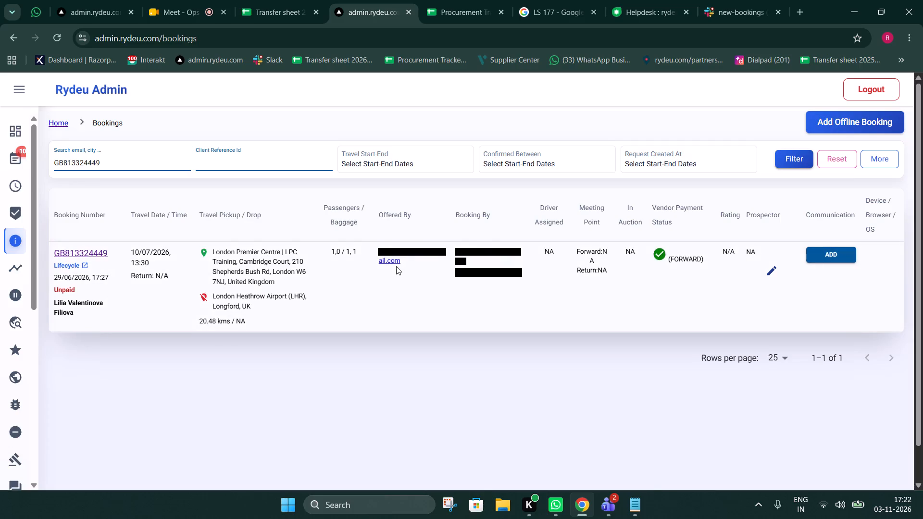
left_click_drag(396, 266, 374, 245)
left_click(413, 261)
left_click_drag(409, 265, 377, 248)
key("ctrl+c")
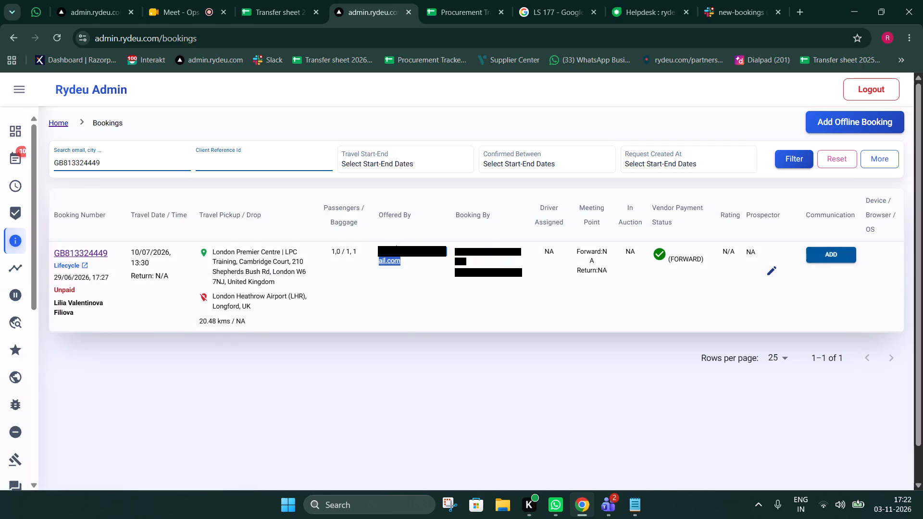
key("ctrl+c")
left_click(92, 252)
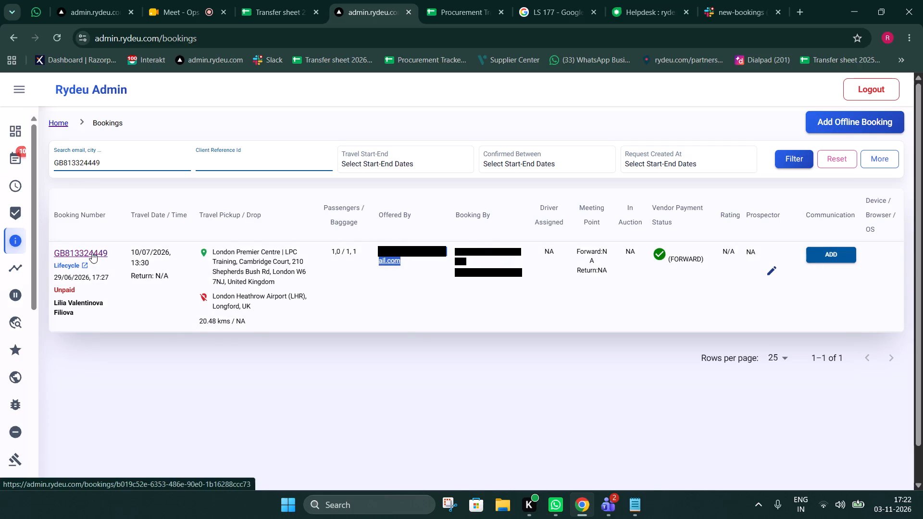
left_click(298, 0)
double_click(745, 259)
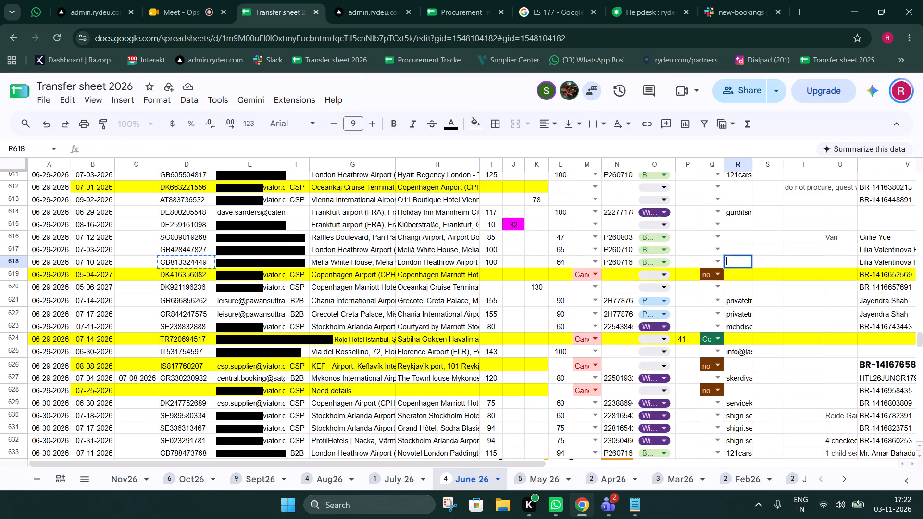
key("ctrl+v")
left_click(748, 284)
left_click(198, 252)
key("ctrl+c")
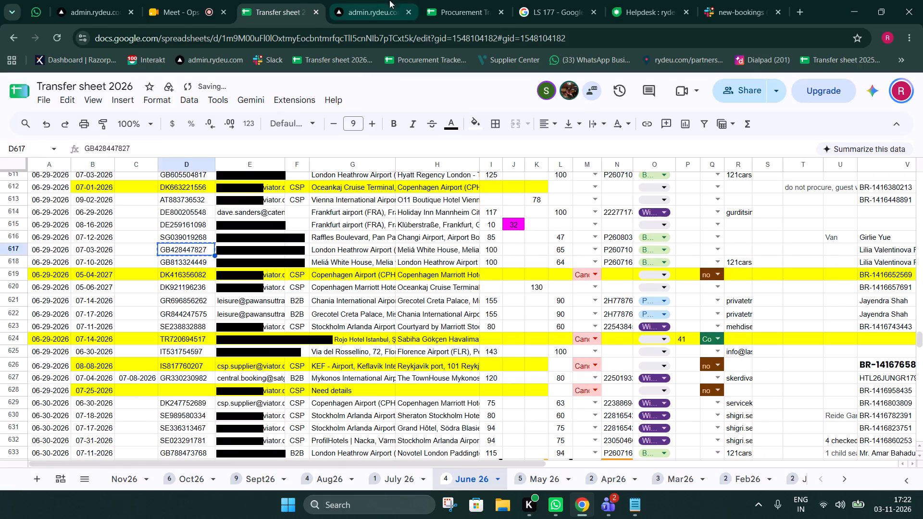
left_click(377, 0)
left_click(11, 243)
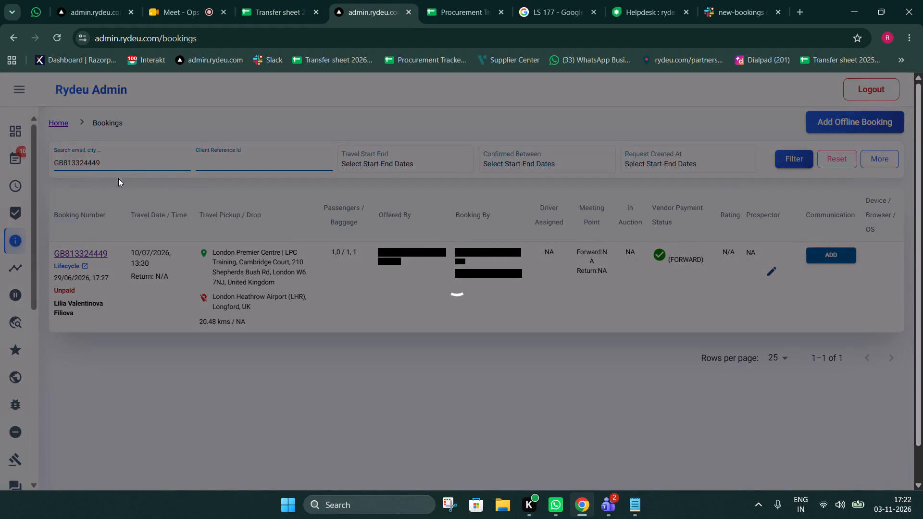
double_click(92, 165)
key("ctrl+v")
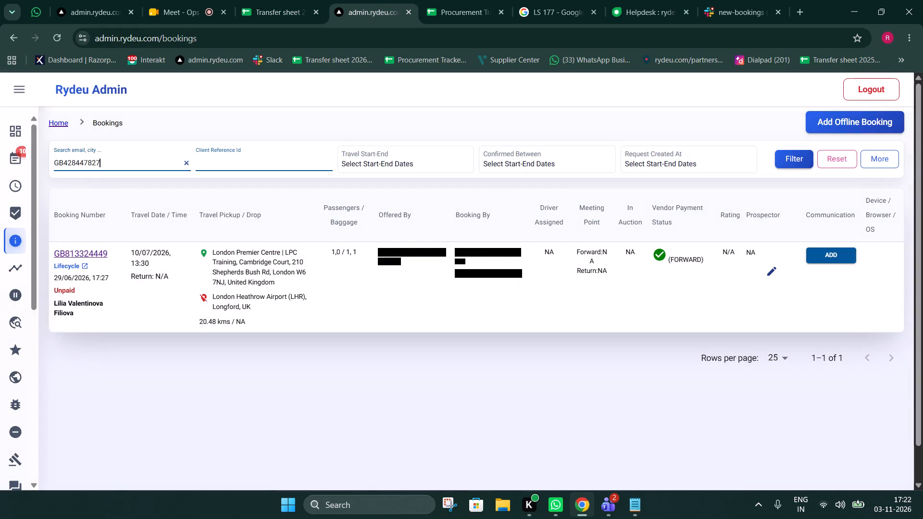
left_click(819, 165)
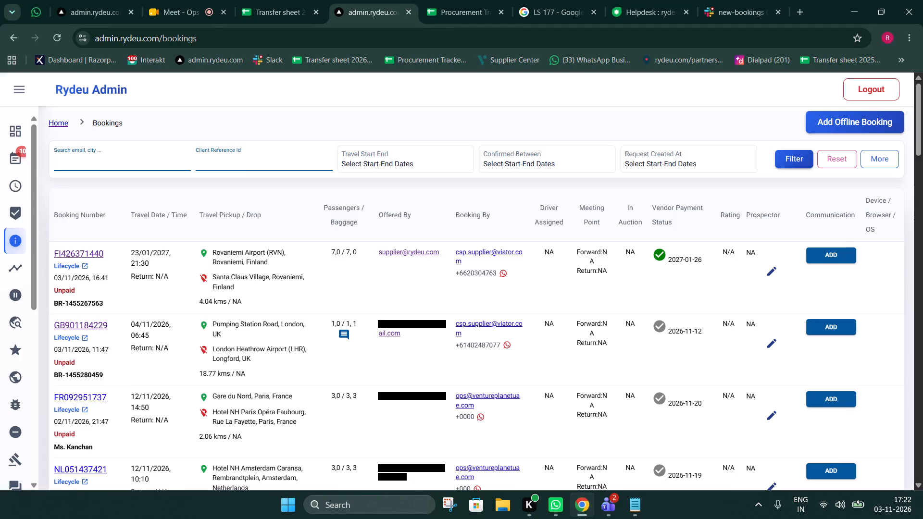
left_click(162, 163)
key("ctrl+v")
left_click(780, 161)
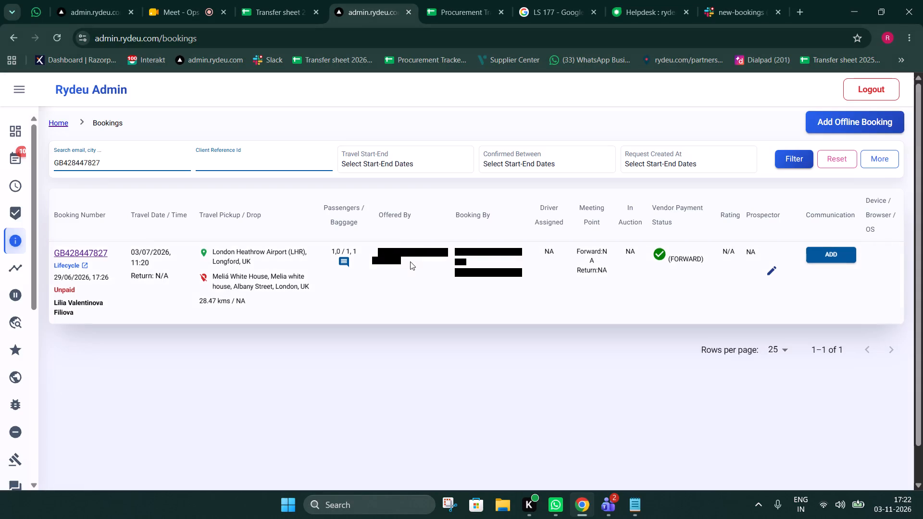
left_click_drag(410, 261, 378, 254)
key("ctrl+c")
left_click(313, 0)
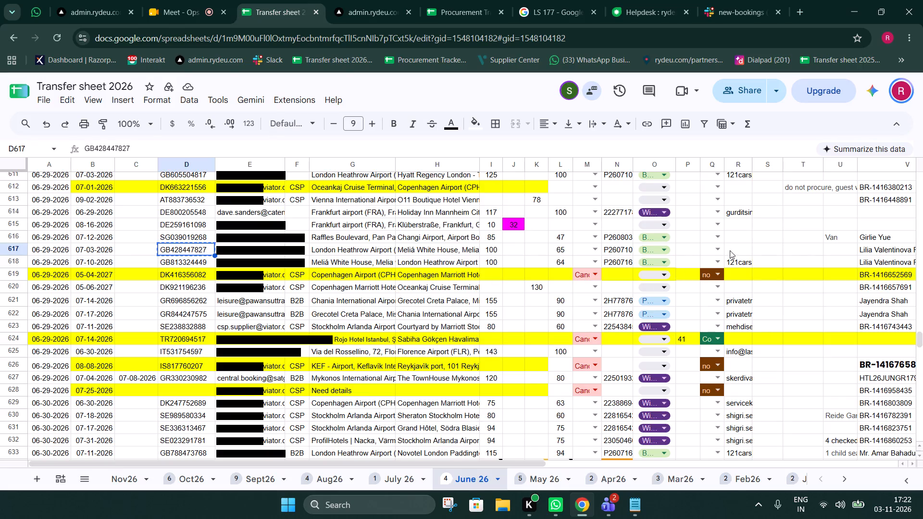
double_click(736, 250)
key("ctrl+v")
left_click(735, 267, "ctrl")
left_click(189, 238)
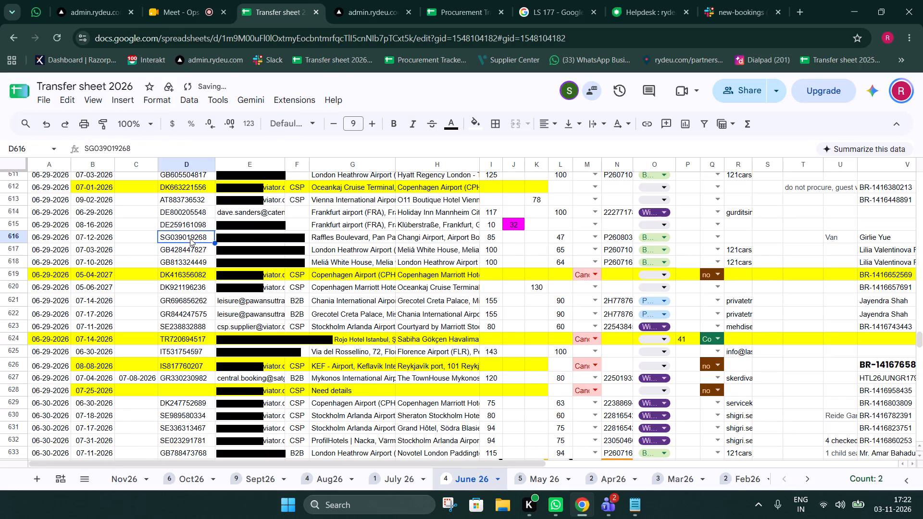
key("ctrl+c")
left_click(359, 0)
double_click(60, 163)
key("ctrl+v")
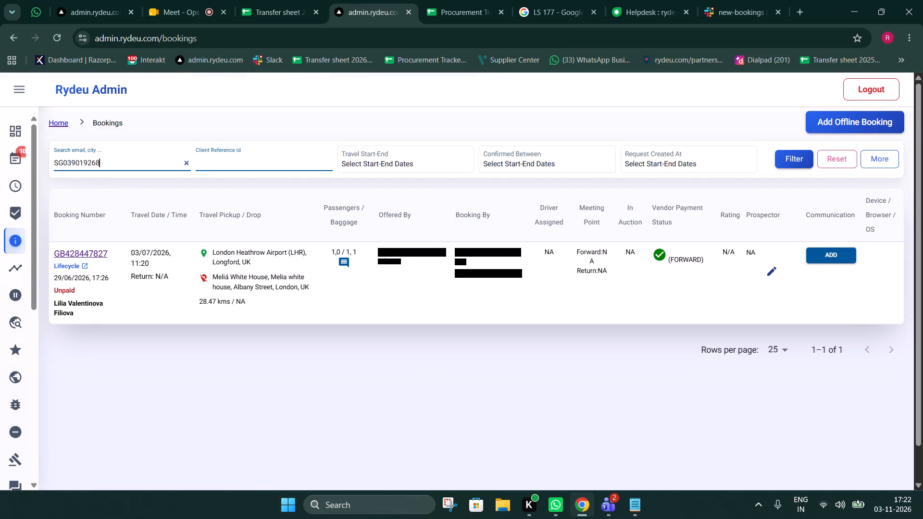
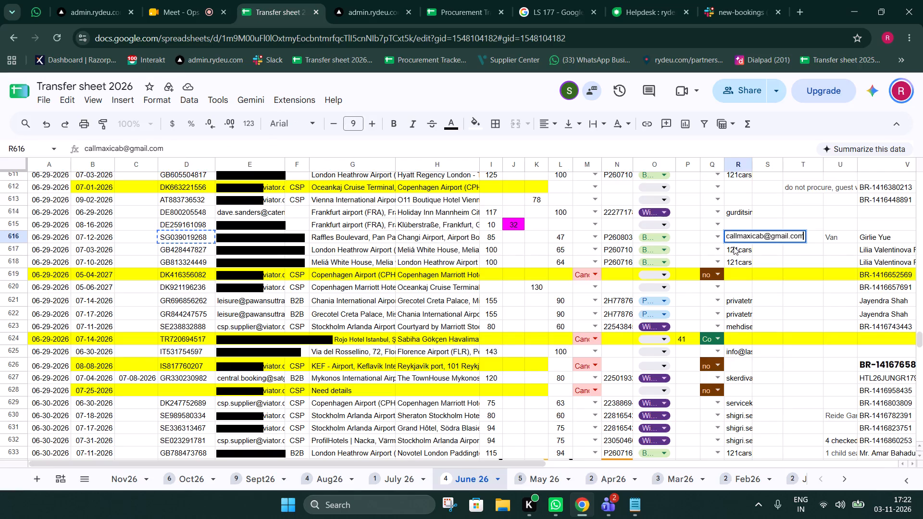
Finish entering the supplier email in column R of row 616.
left_click(734, 248)
left_click(192, 227)
key("ctrl+c")
left_click(371, 0)
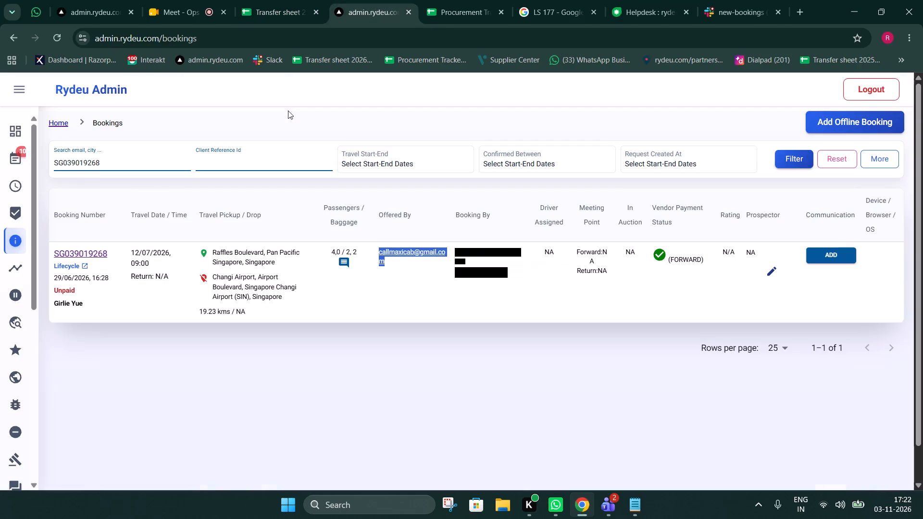
double_click(84, 171)
key("ctrl+v")
left_click(810, 161)
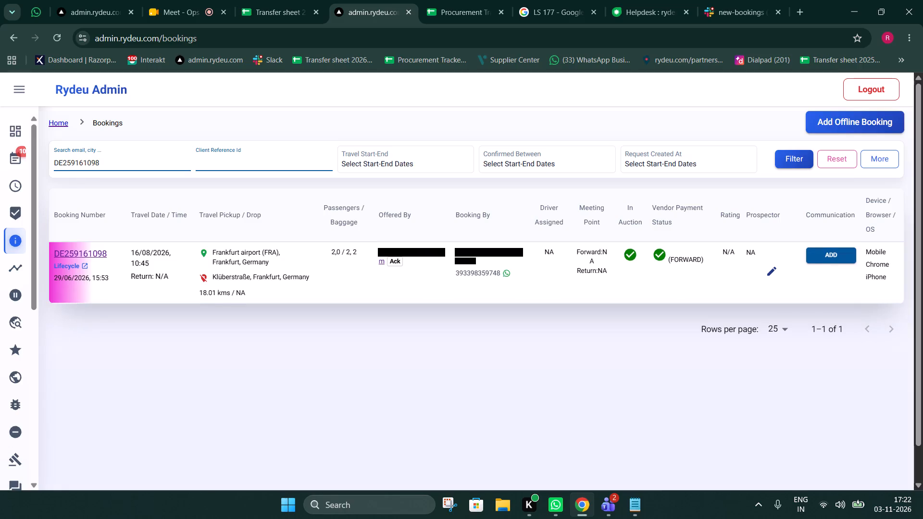
left_click_drag(384, 266, 379, 252)
key("ctrl+c")
left_click(71, 255)
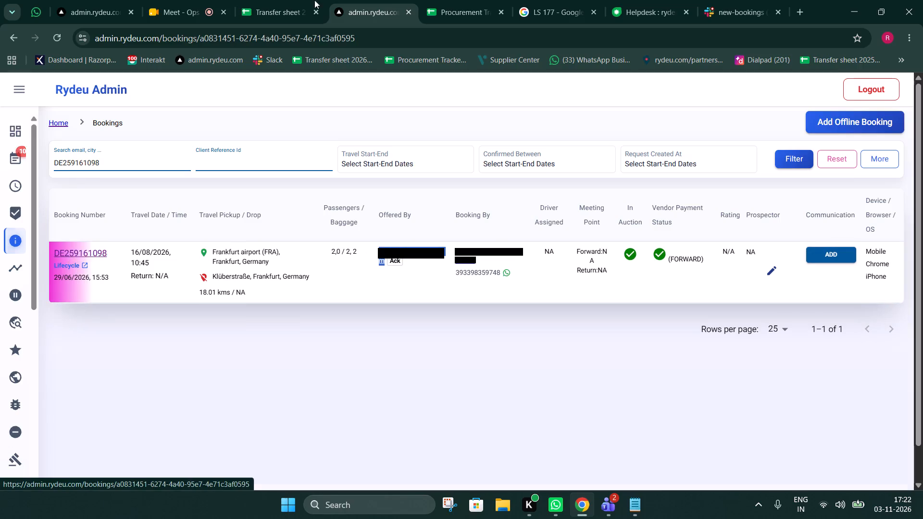
left_click(284, 0)
double_click(748, 225)
key("ctrl+v")
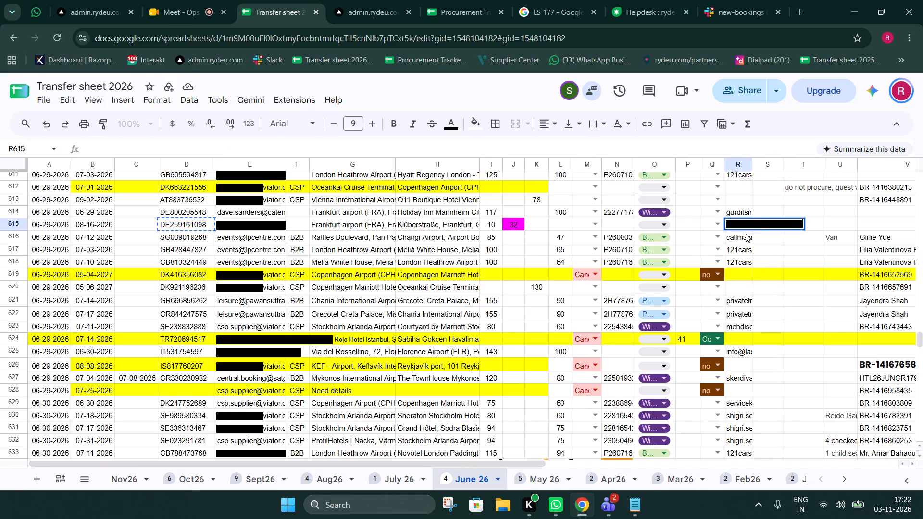
left_click(746, 240)
left_click(389, 9)
scroll(371, 276, "down", 3)
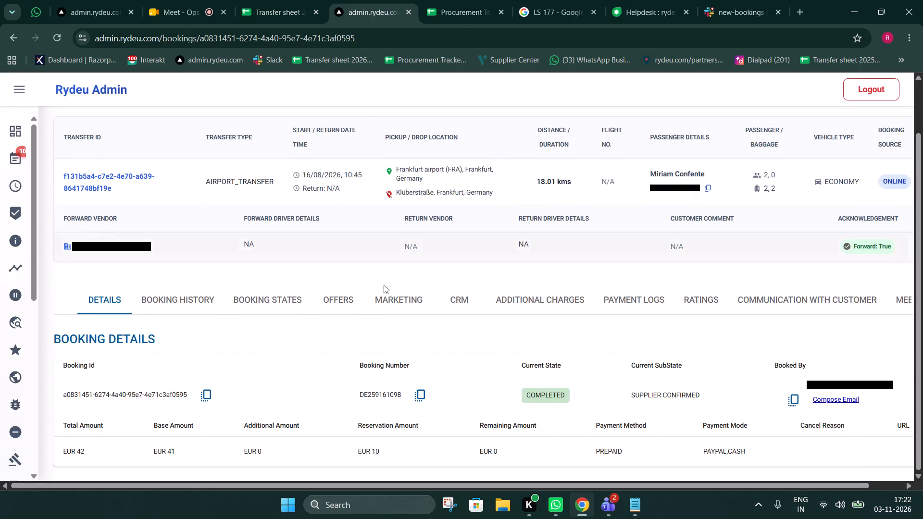
left_click(622, 299)
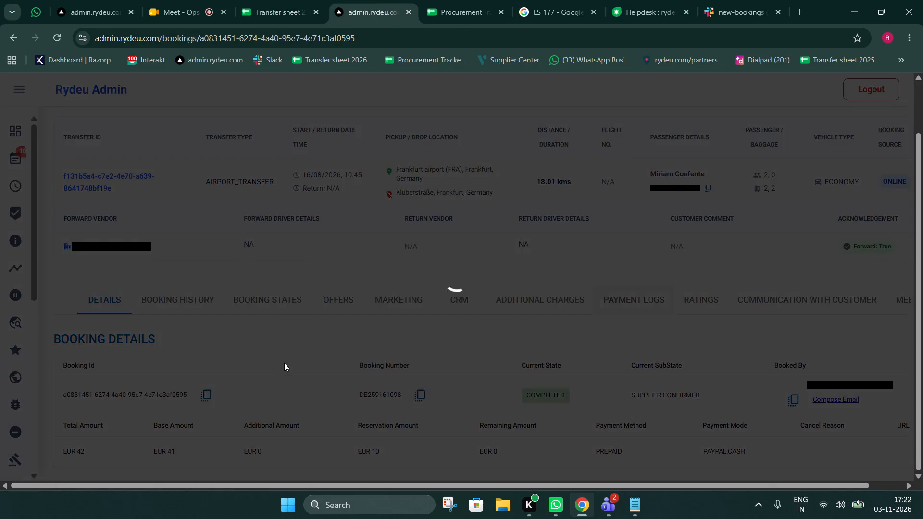
left_click(125, 362)
left_click(286, 0)
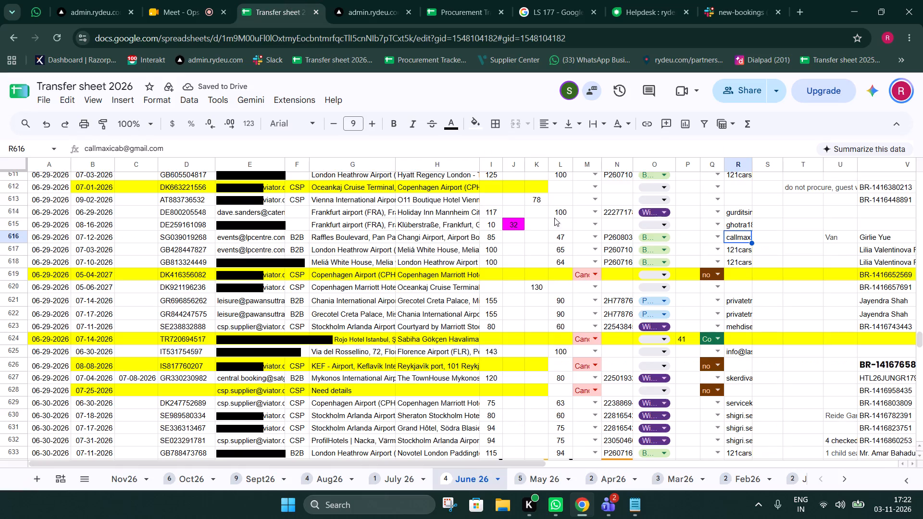
Move the amount 32 in row 615 from the magenta column J cell to column AB.
left_click(523, 228)
key("BackSpace")
key("Right")
key("Right")
key("Right")
key("Right")
key("Right")
key("Right")
key("Right")
key("Right")
key("Right")
key("Right")
key("Right")
key("Right")
key("Right")
key("Right")
key("Right")
key("Right")
key("Right")
key("Right")
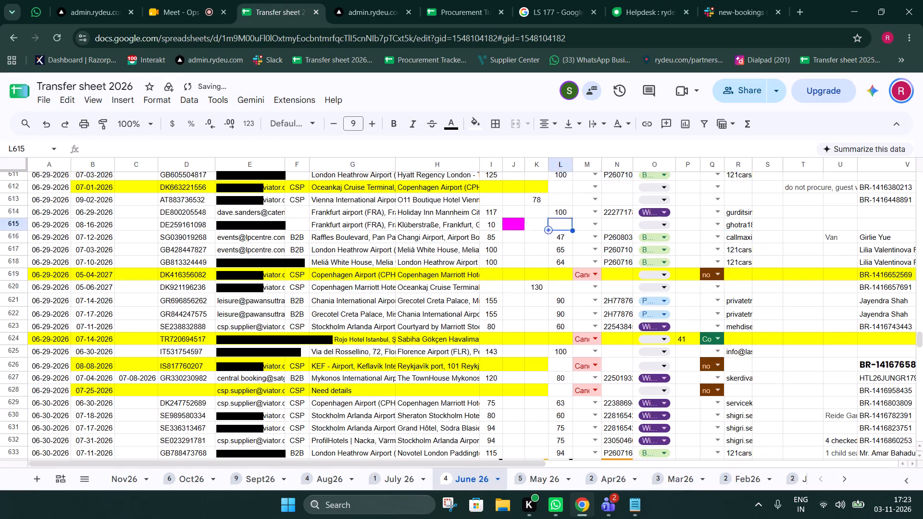
key("Right")
key("Left")
type("32")
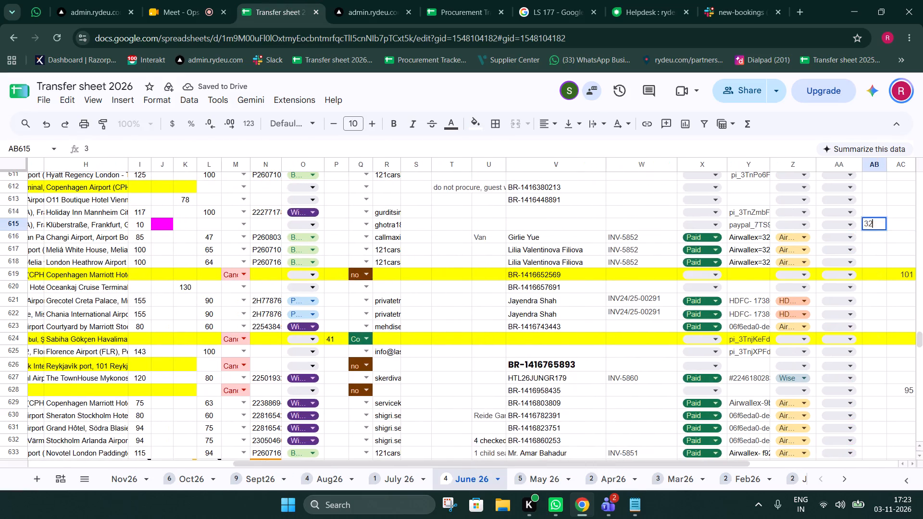
key("Right")
key("Right")
Set the payment status in column X of row 615 to Paid.
key("Left")
key("Left")
key("Left")
key("Left")
key("Left")
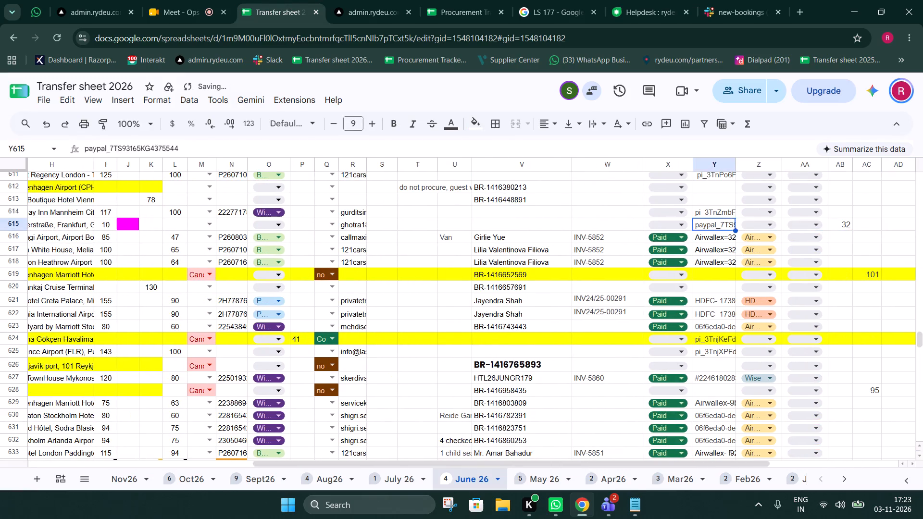
key("Left")
key("Return")
key("Down")
key("Return")
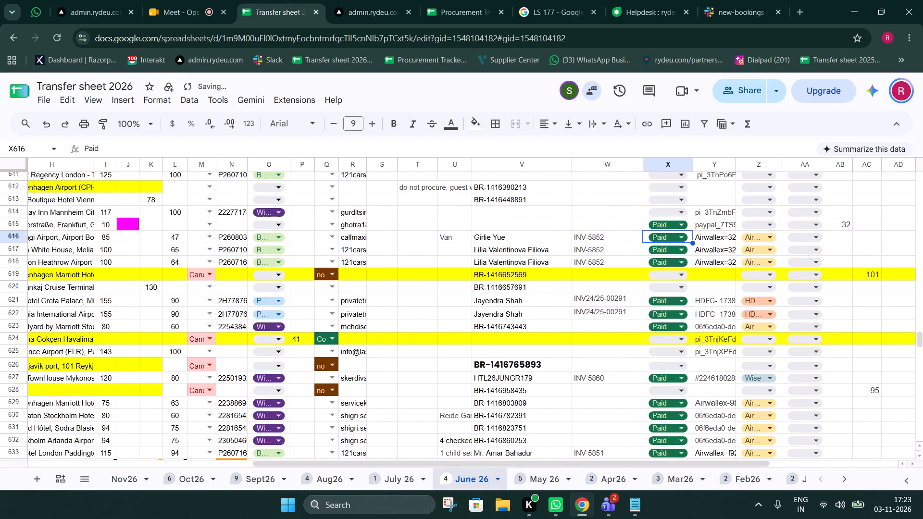
Review the entries across row 615, from the booking dates through the payment and amount columns.
key("Up")
key("Right")
key("Right")
key("Right")
key("Right")
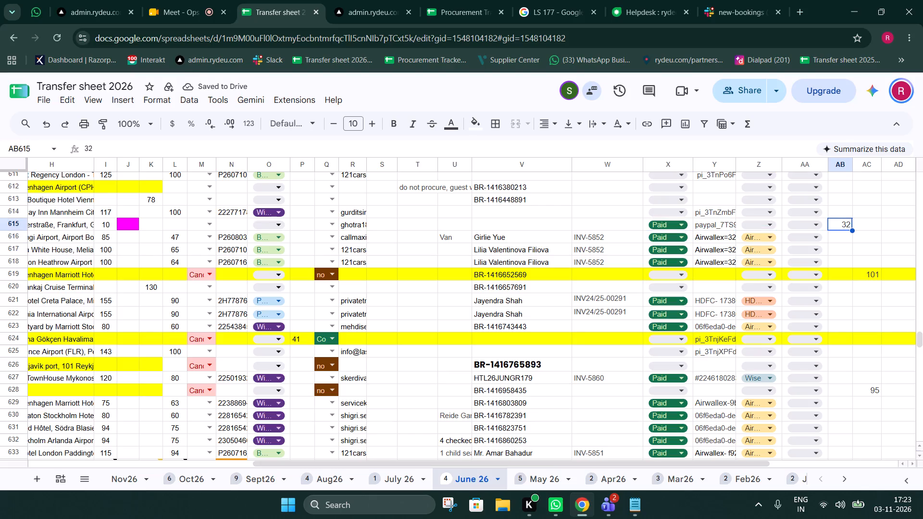
key("Left")
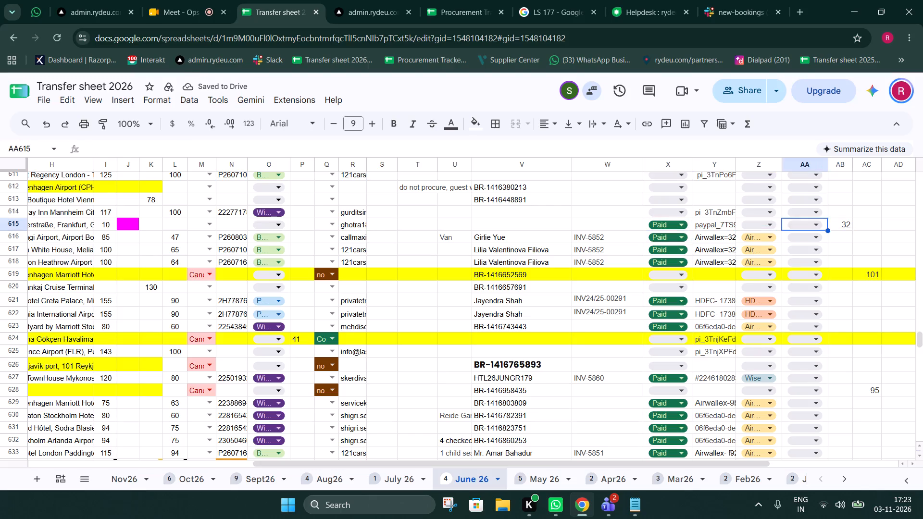
key("Right")
key("Left")
key("Left")
key("Left")
key("Left")
key("Left")
key("Left")
key("Left")
key("Left")
key("Left")
key("Left")
key("Left")
key("Left")
key("Left")
key("Left")
key("Left")
key("Left")
key("Left")
key("Left")
key("Left")
key("Left")
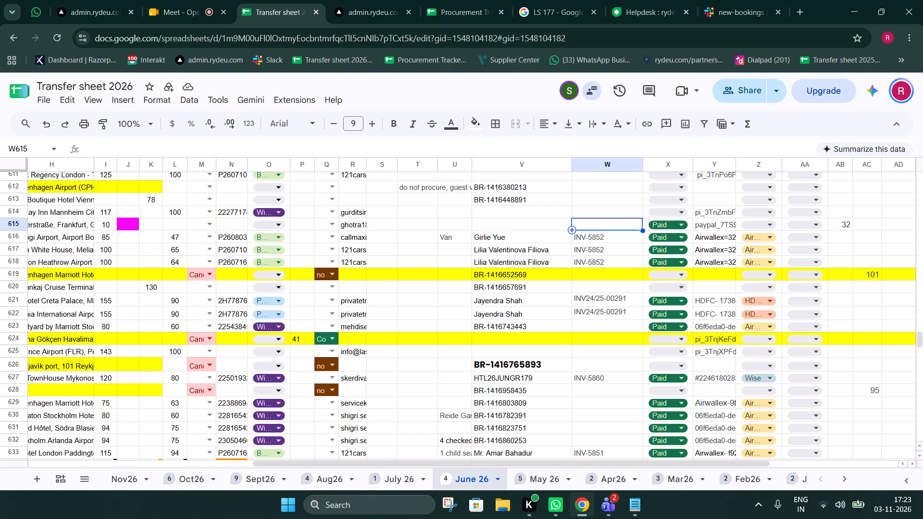
key("Right")
key("Right")
key("Right")
key("Right")
key("Right")
key("Right")
key("Right")
key("Right")
key("Right")
key("Right")
key("Right")
key("Right")
key("Right")
key("Right")
key("Right")
key("Right")
key("Right")
key("Right")
key("Right")
key("Right")
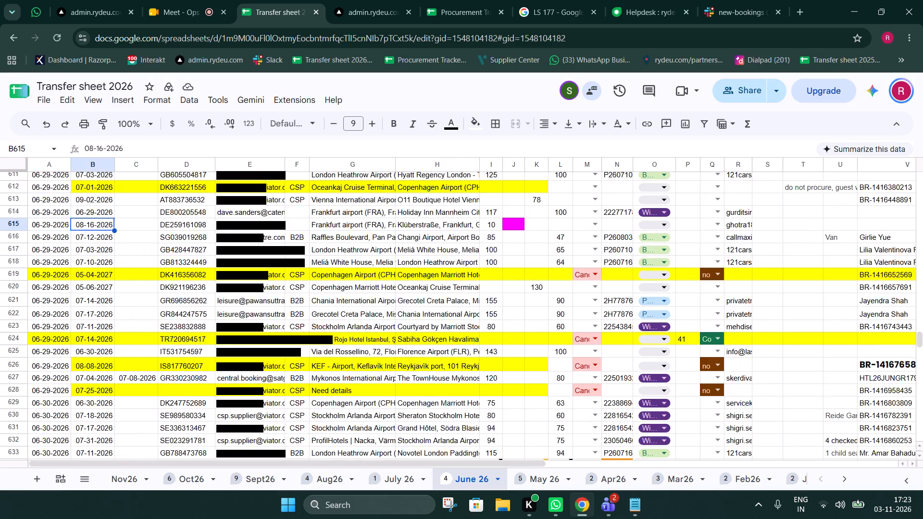
key("Right")
key("Right")
key("Right")
key("Right")
key("Right")
key("Right")
key("Right")
key("Right")
key("Right")
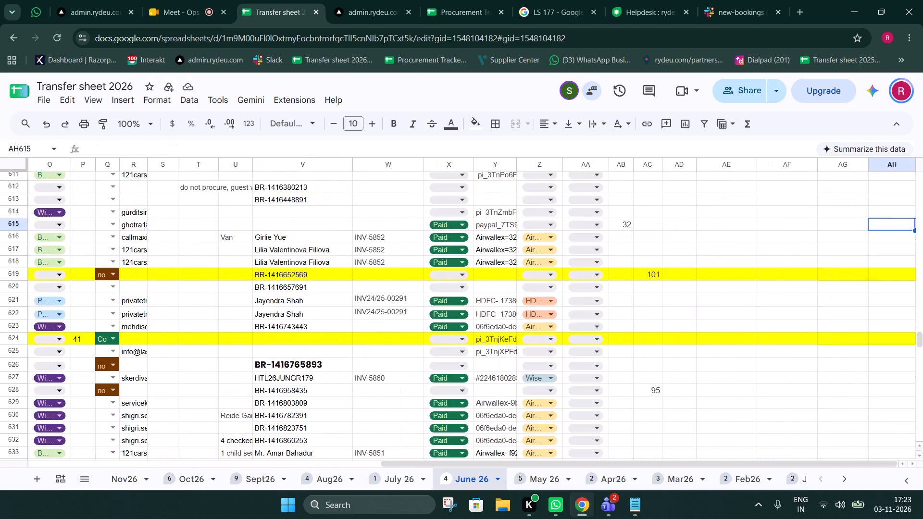
key("Left")
key("Left")
key("Left")
key("Left")
key("Left")
key("Left")
key("Left")
key("Left")
key("Left")
key("Left")
key("Left")
key("Left")
key("Left")
key("Left")
key("Left")
key("Left")
key("Left")
key("Left")
key("Left")
key("Left")
key("Right")
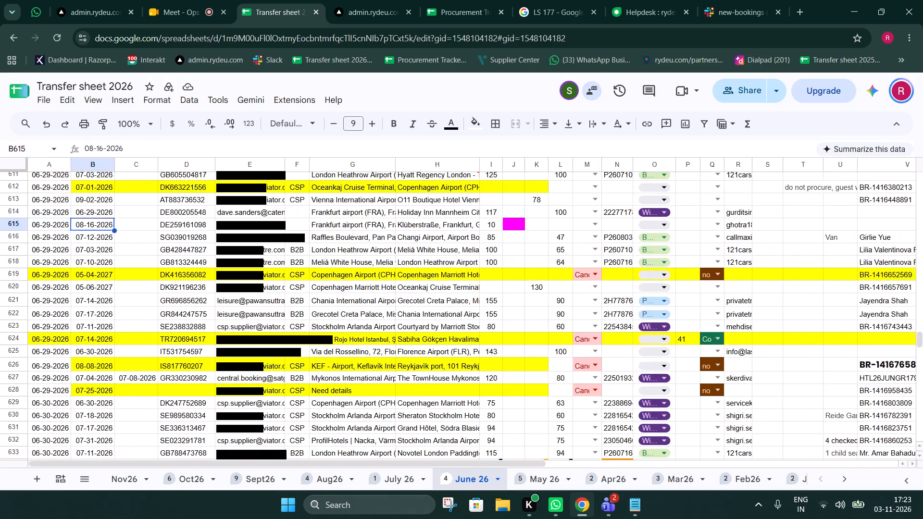
key("Right")
key("Right")
key("Up")
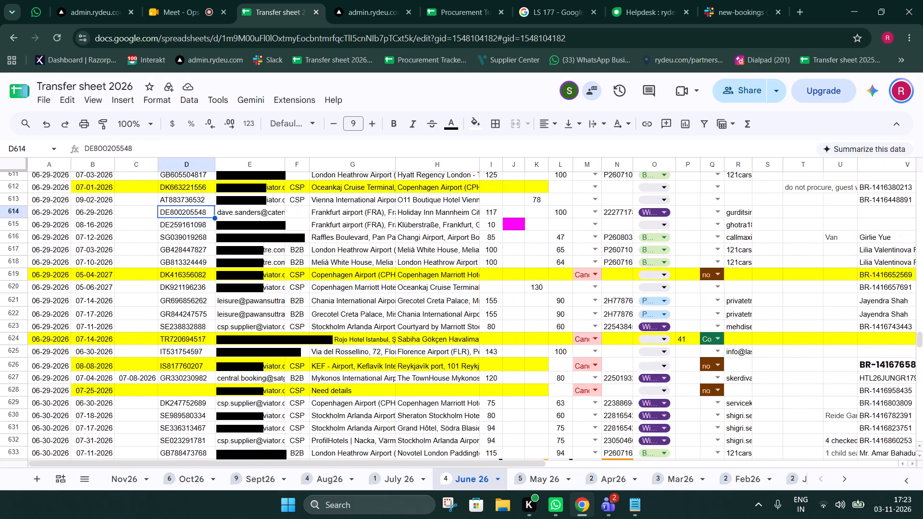
key("Up")
key("ctrl+c")
left_click(364, 0)
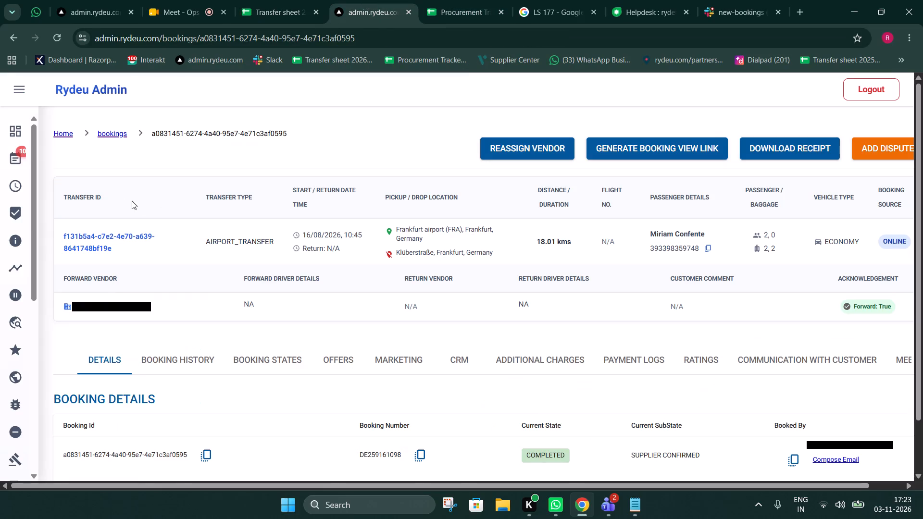
left_click(10, 237)
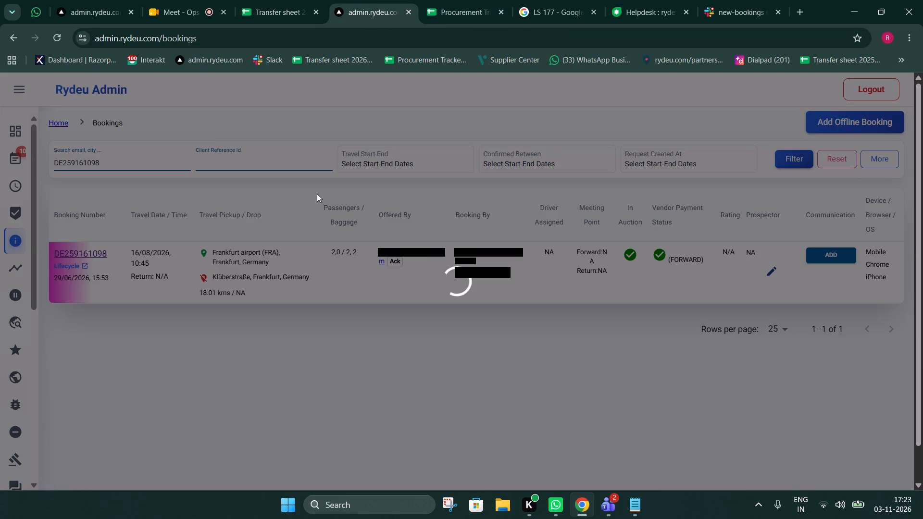
double_click(87, 163)
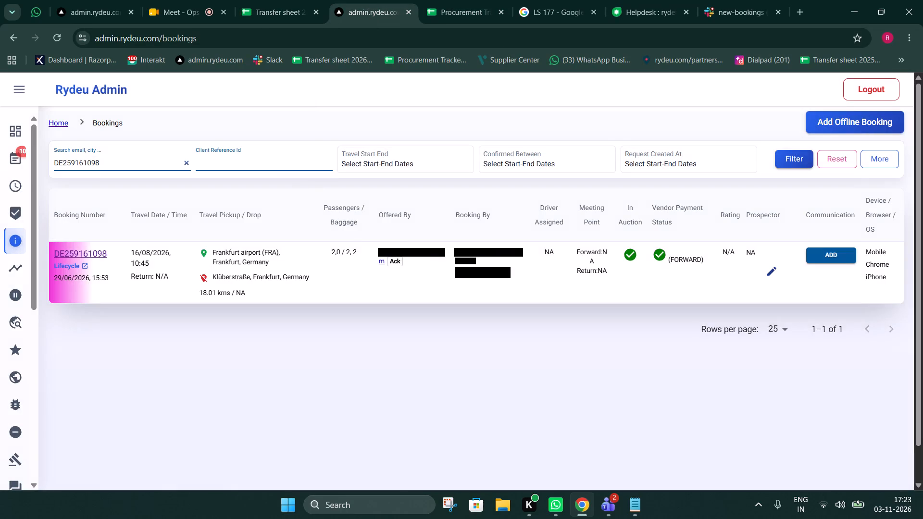
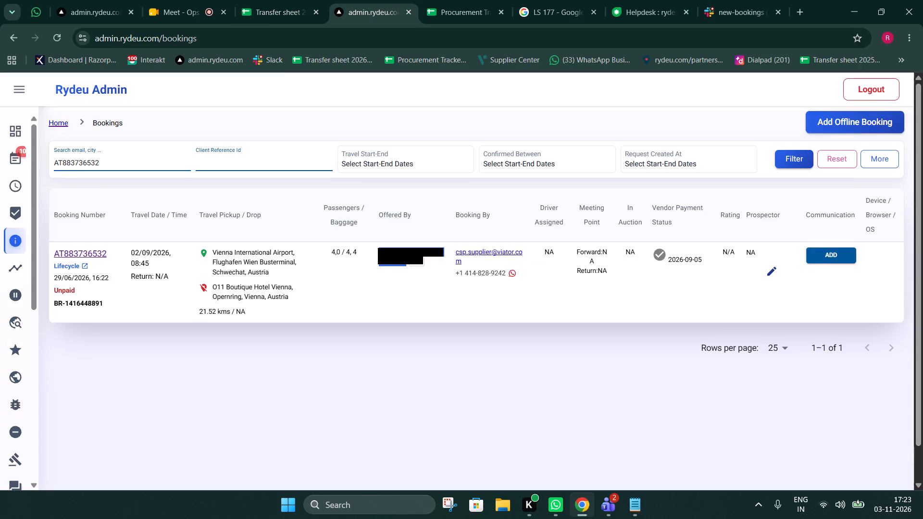
scroll(348, 252, "down", 4)
left_click(98, 214)
scroll(429, 254, "down", 4)
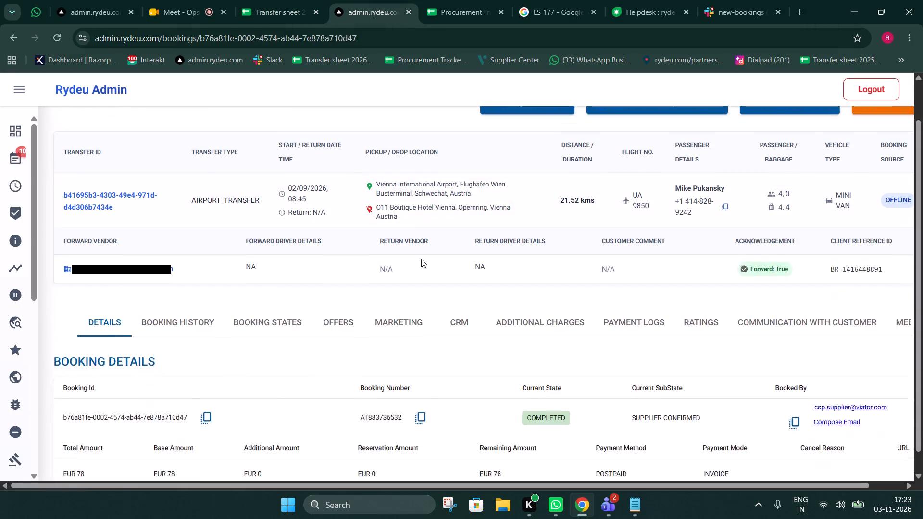
scroll(421, 259, "down", 1)
left_click(333, 295)
scroll(330, 299, "down", 8)
left_click(111, 411)
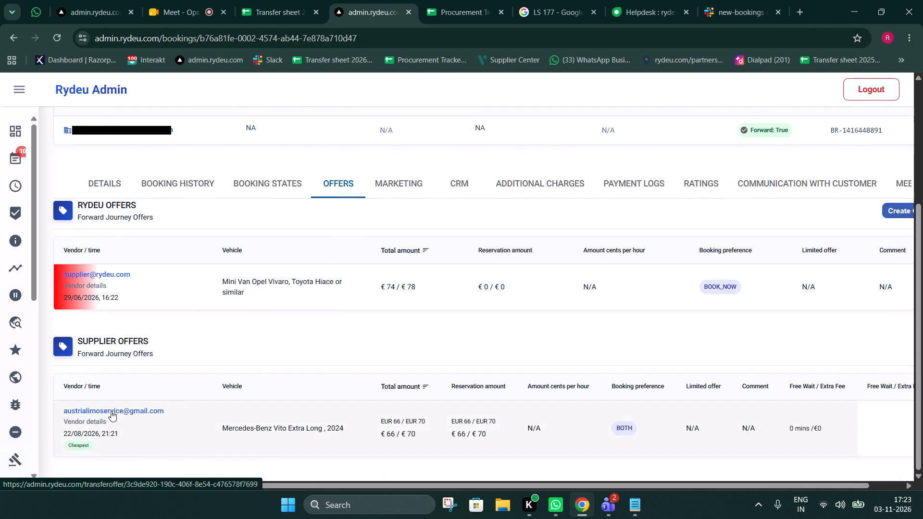
double_click(89, 319)
key("ctrl+c")
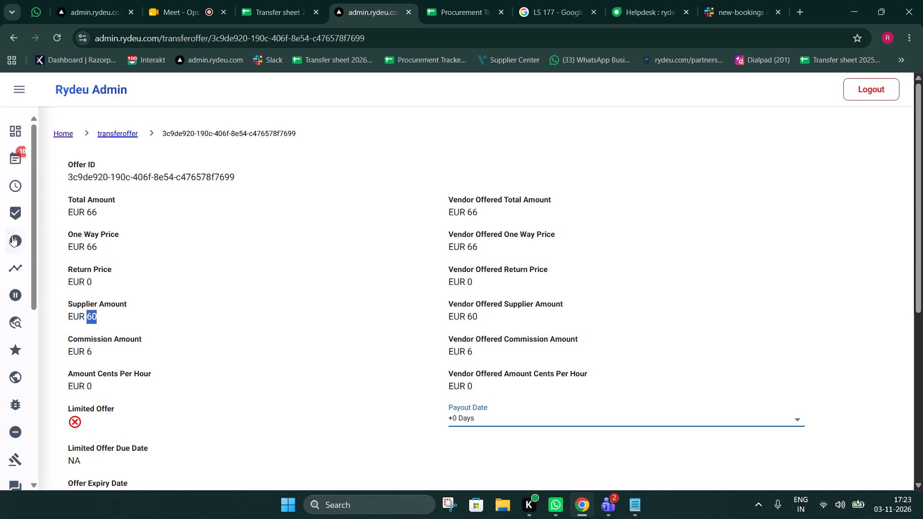
left_click(12, 236)
Enter the copied supplier amount 60 in column L of row 613 in the transfer sheet.
left_click(281, 0)
double_click(570, 200)
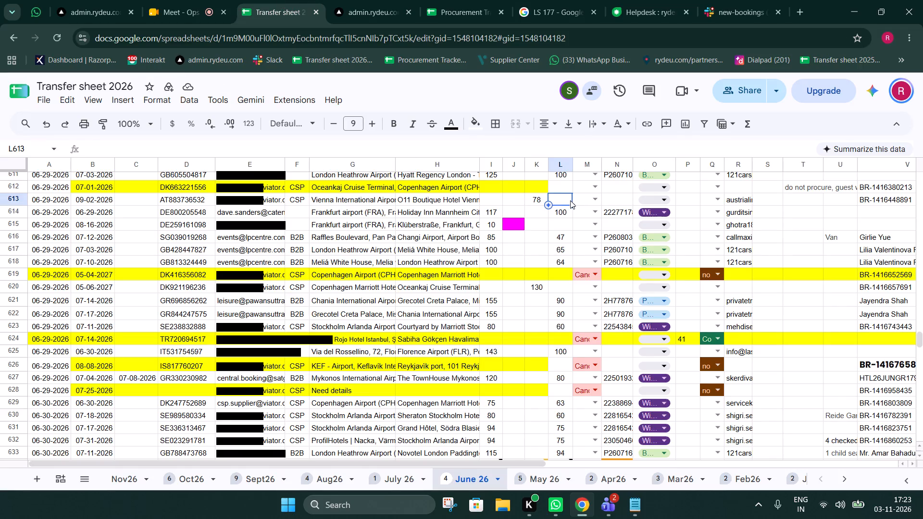
key("ctrl+v")
left_click(566, 212)
scroll(553, 243, "up", 1)
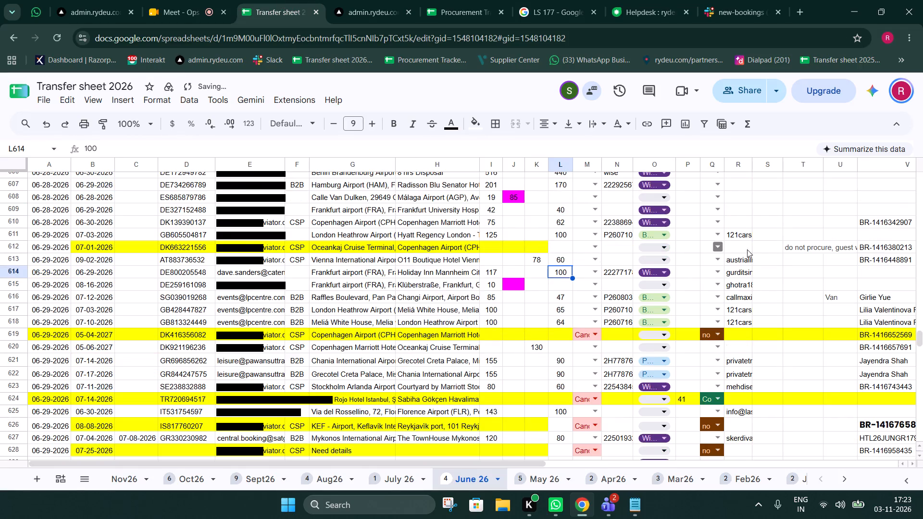
left_click(875, 247)
key("ctrl+c")
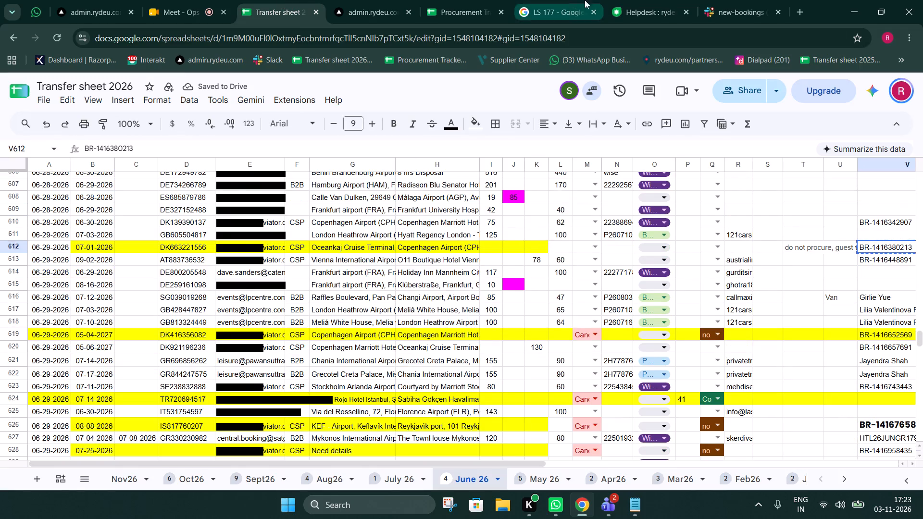
left_click(620, 0)
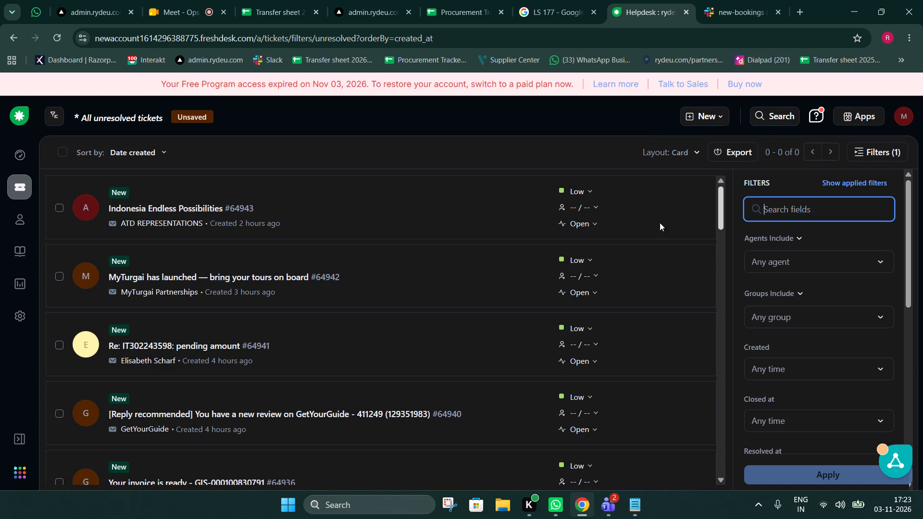
left_click(275, 0)
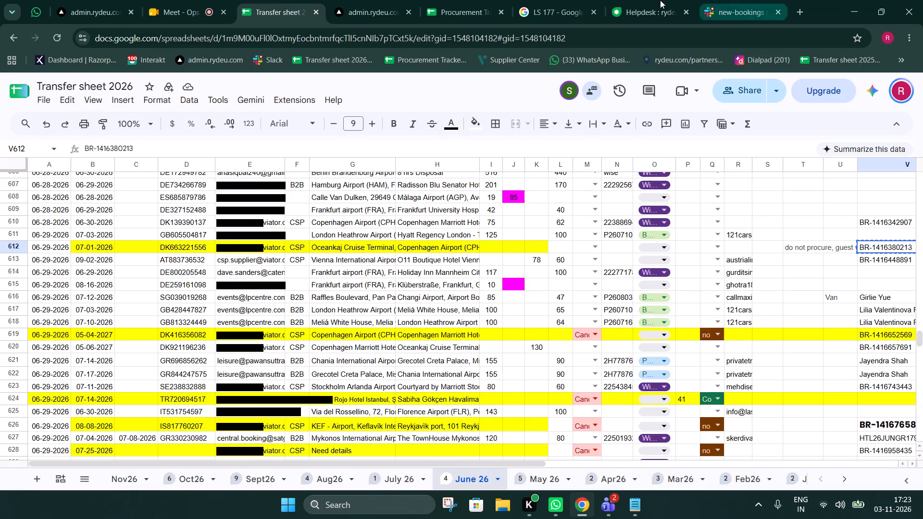
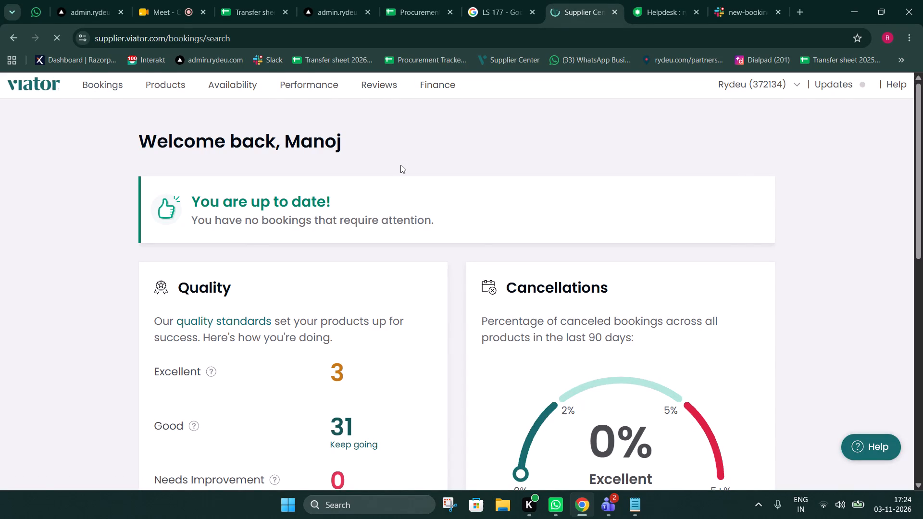
left_click(105, 173)
key("ctrl+v")
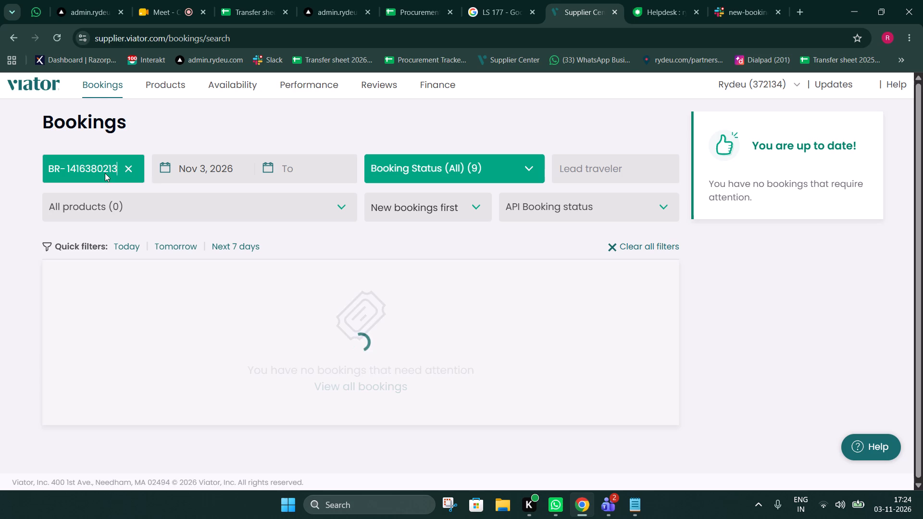
left_click(105, 173)
key("ctrl+v")
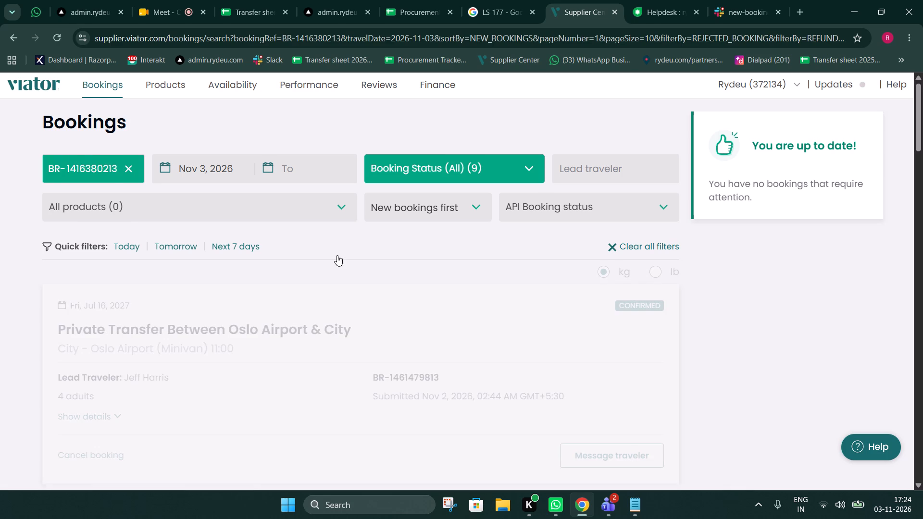
scroll(378, 256, "down", 1)
In the transfer sheet, mark row 612 as cancelled in column M and set column Q to "no actual refund booking cancelled out of cancellation window".
left_click(277, 0)
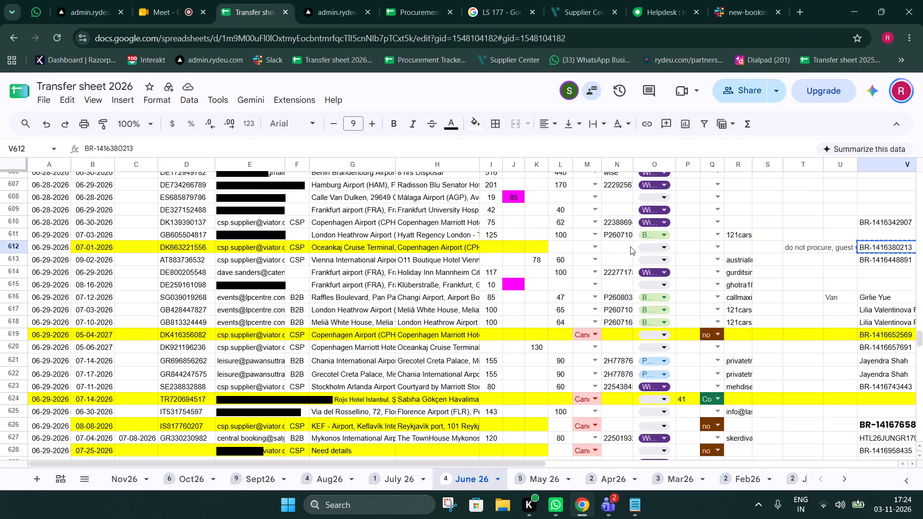
left_click(601, 245)
left_click(608, 276)
left_click(713, 245)
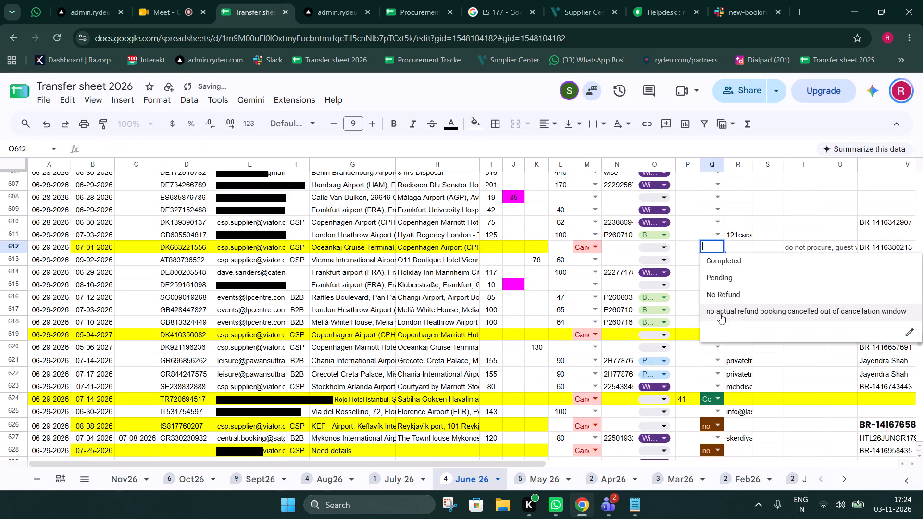
left_click(720, 314)
Review the remaining columns of row 612, from the payment and reference details back to the booking number.
key("Right")
key("Right")
key("Right")
key("Right")
key("Right")
key("Right")
key("Right")
key("Right")
key("Right")
key("Right")
key("Right")
key("Right")
key("Right")
key("Left")
key("Left")
key("Left")
key("Left")
key("Left")
key("Left")
key("Left")
key("Left")
key("Left")
key("Left")
key("Left")
key("Left")
key("Left")
key("Left")
key("Left")
key("Left")
key("Left")
key("Left")
key("Left")
key("Left")
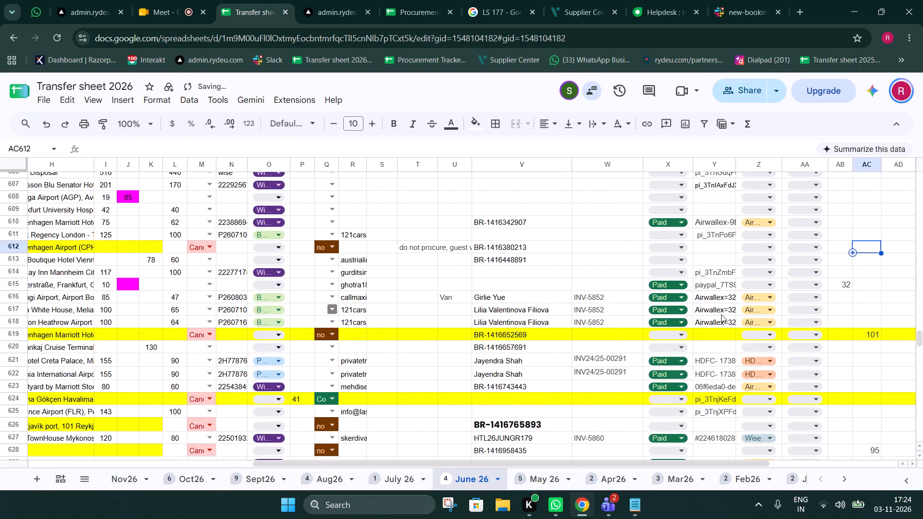
key("Right")
key("Right")
key("Right")
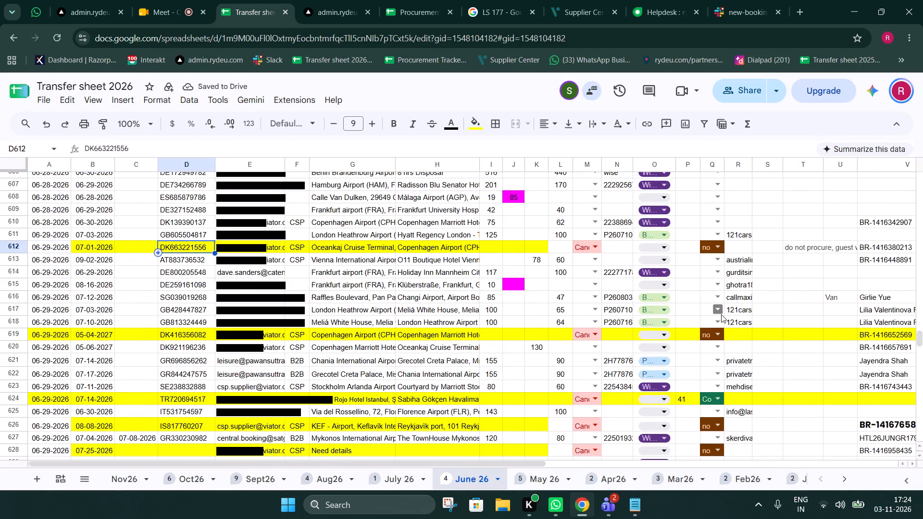
key("Up")
scroll(349, 264, "up", 1)
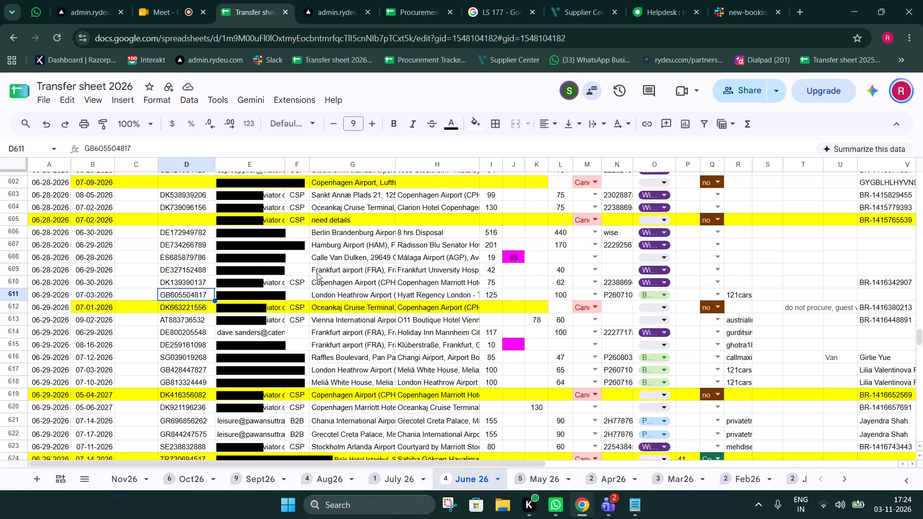
left_click(214, 280)
key("ctrl+c")
left_click(366, 0)
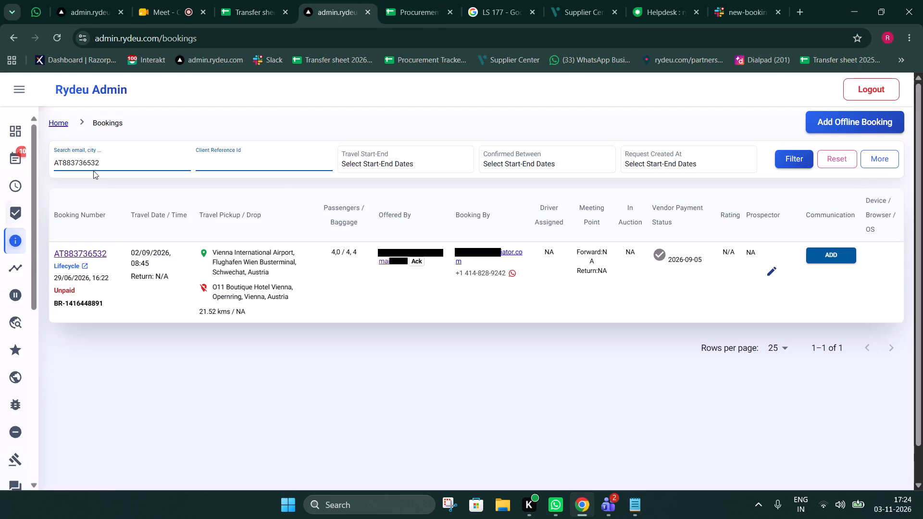
double_click(89, 166)
key("ctrl+v")
left_click(792, 154)
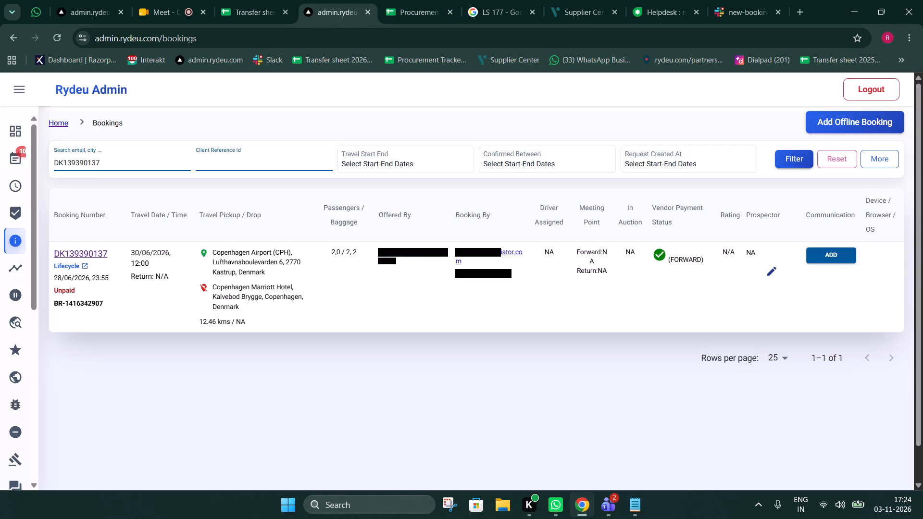
left_click_drag(403, 266, 378, 250)
key("ctrl+c")
left_click(285, 0)
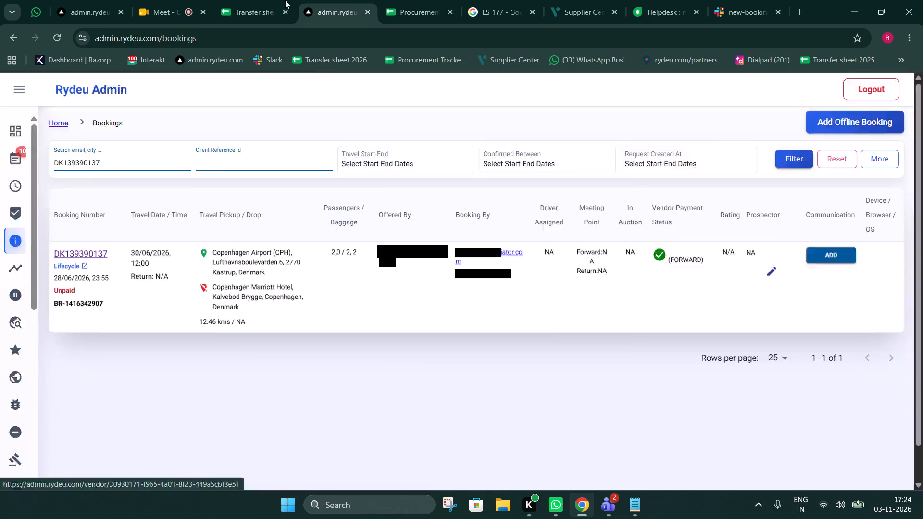
double_click(736, 285)
key("ctrl+v")
left_click(740, 297)
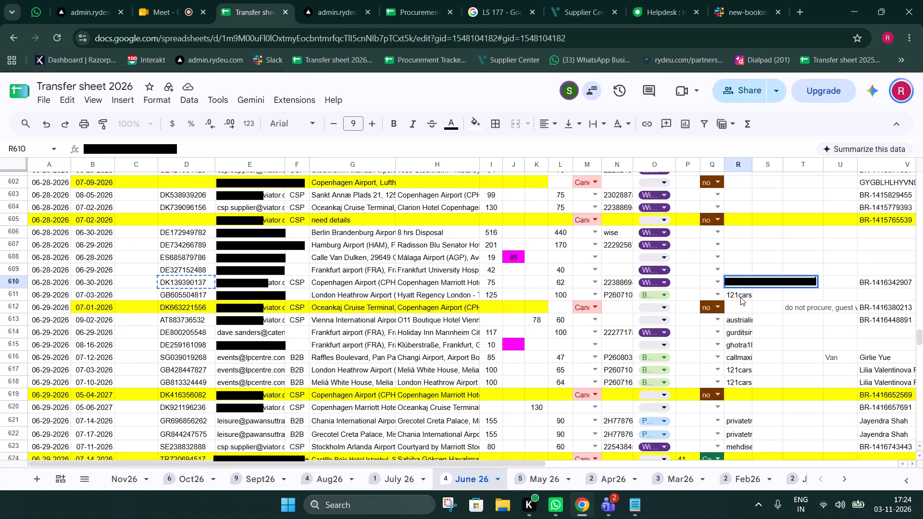
left_click(176, 275)
key("ctrl+c")
left_click(348, 0)
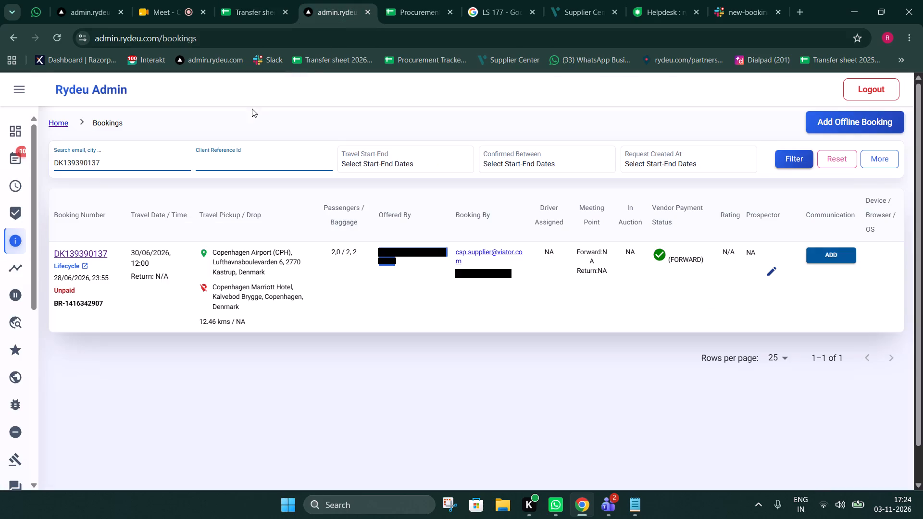
double_click(89, 168)
key("ctrl+v")
left_click(800, 154)
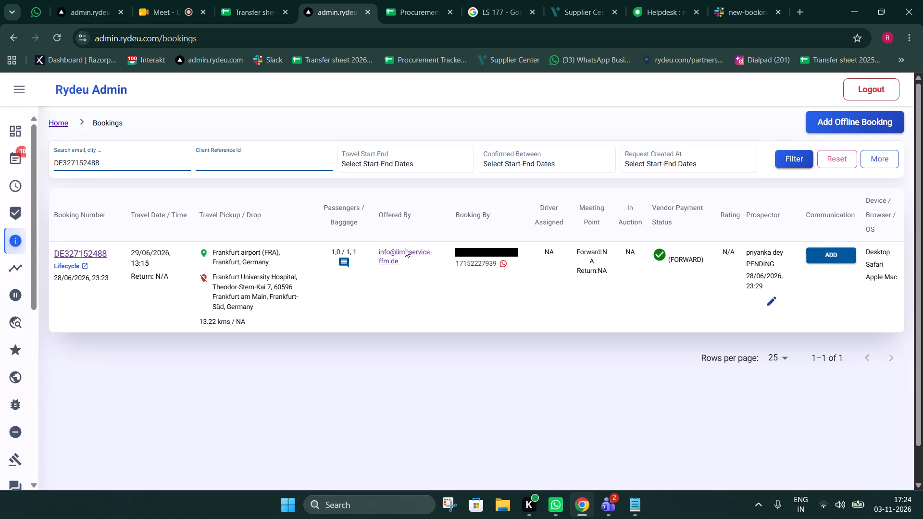
left_click_drag(409, 265, 375, 251)
key("ctrl+c")
left_click(283, 0)
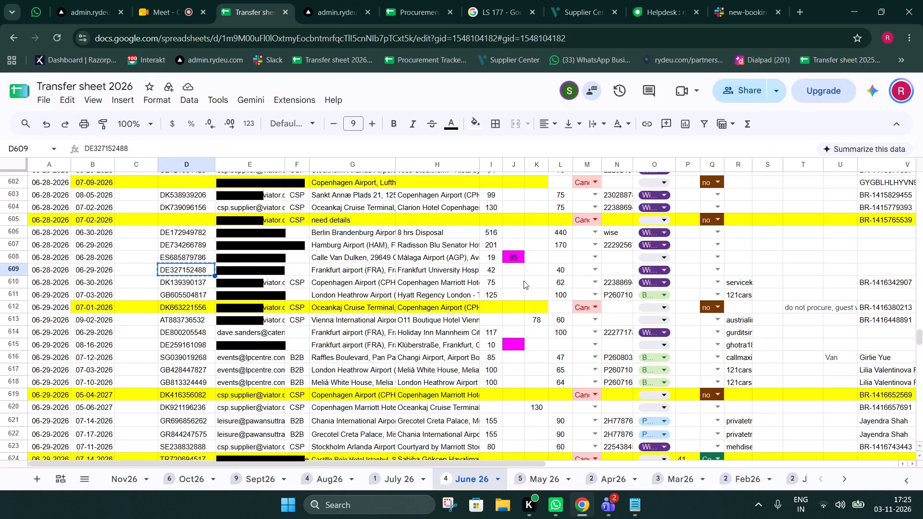
double_click(743, 272)
key("ctrl+v")
left_click(742, 282)
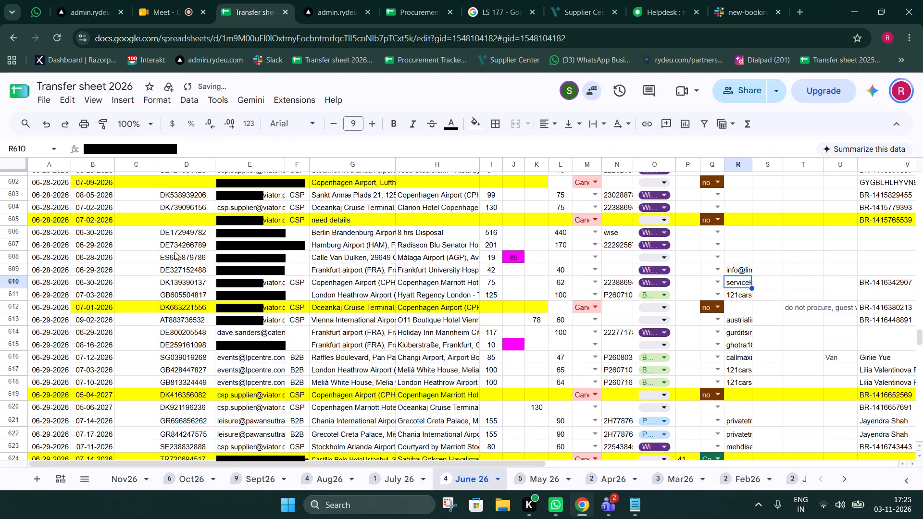
left_click(179, 259)
key("ctrl+c")
left_click(316, 0)
double_click(87, 170)
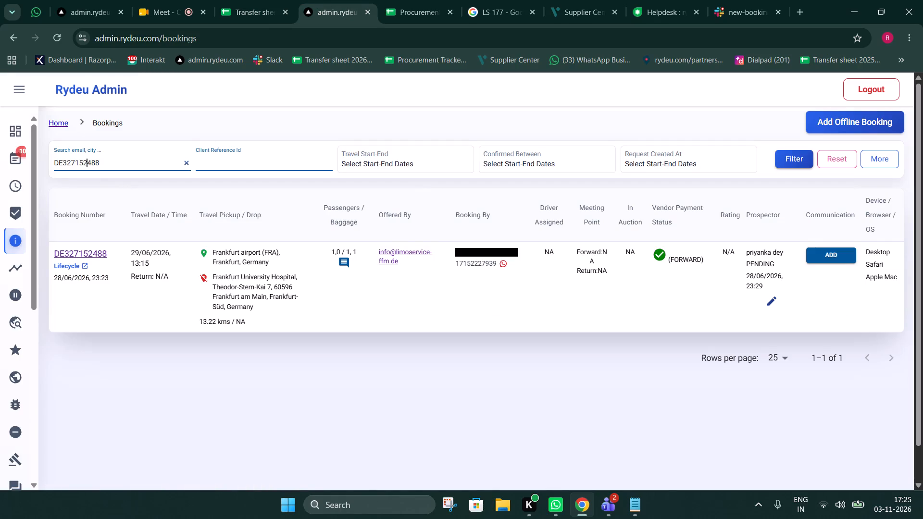
key("ctrl+v")
left_click(802, 158)
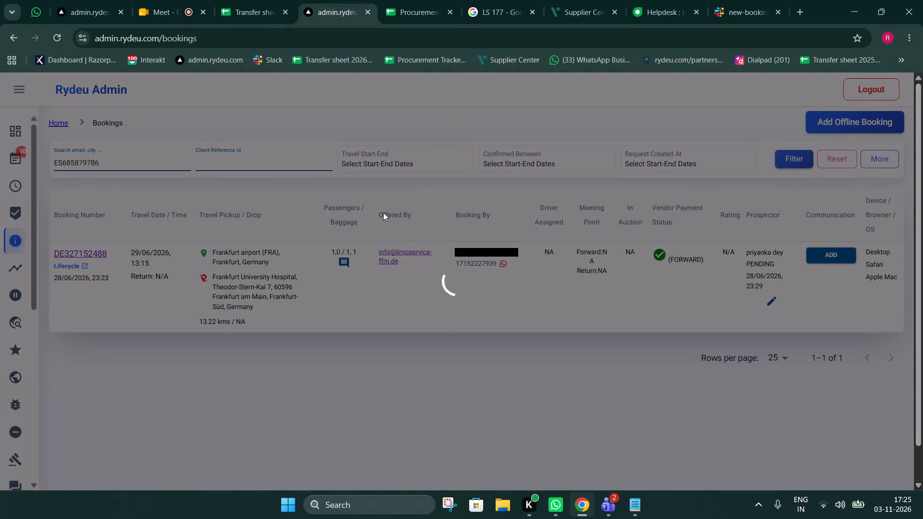
left_click_drag(399, 269, 379, 251)
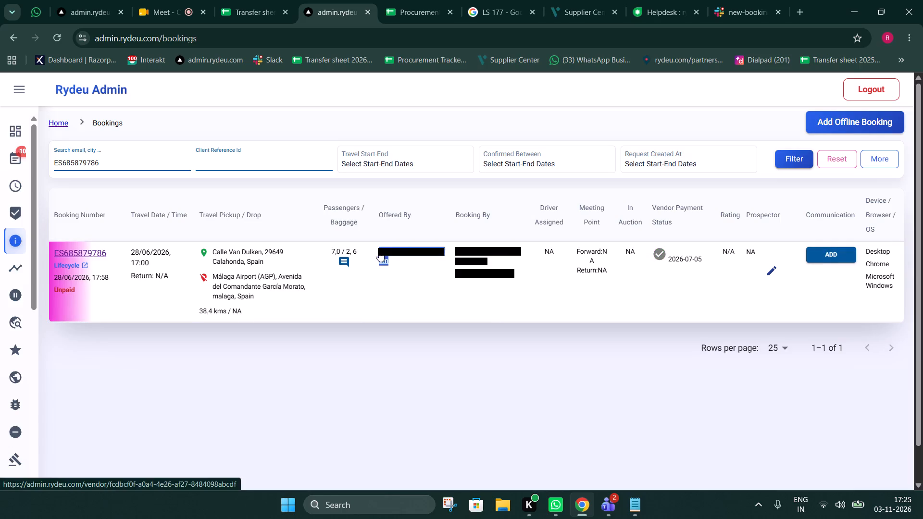
left_click_drag(379, 251, 379, 251)
key("ctrl+c")
left_click(100, 256)
left_click(255, 0)
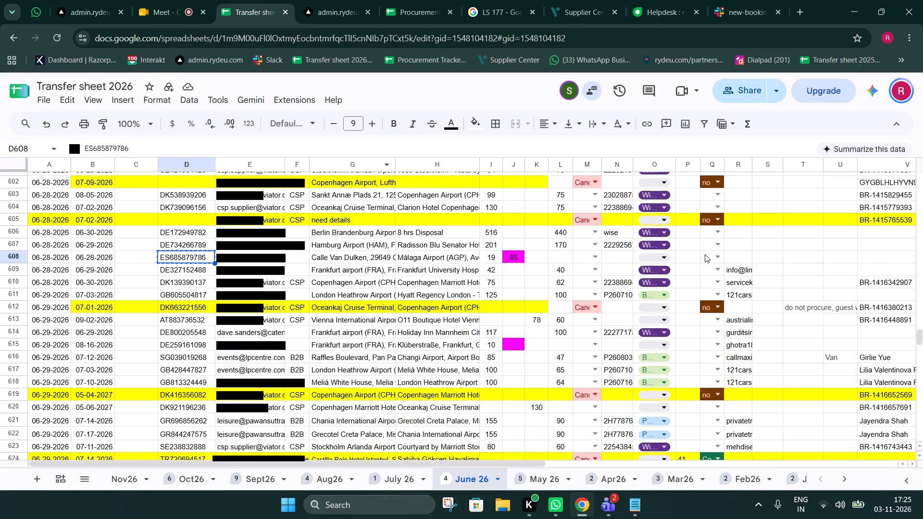
Paste the copied supplier contact into column R of row 608 in the transfer sheet.
double_click(738, 253)
key("ctrl+v")
left_click(741, 272)
left_click(746, 259)
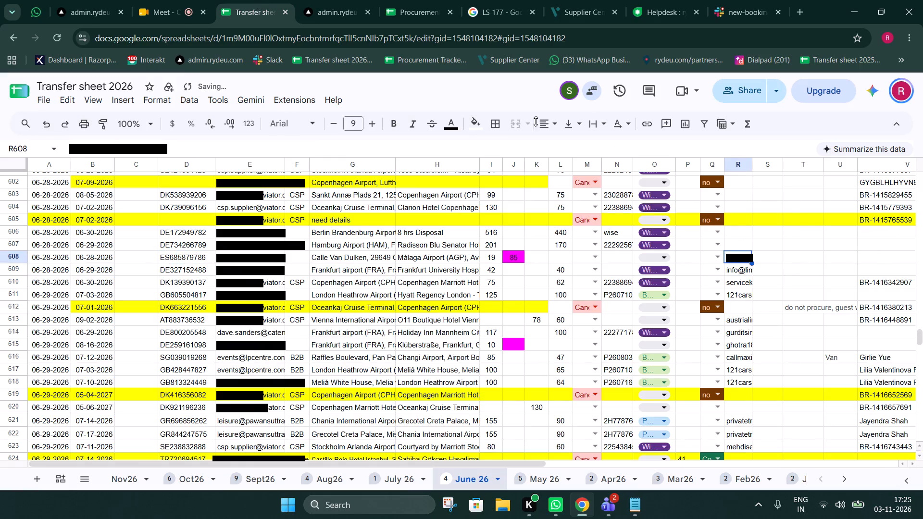
left_click(320, 0)
scroll(412, 284, "down", 5)
left_click(609, 301)
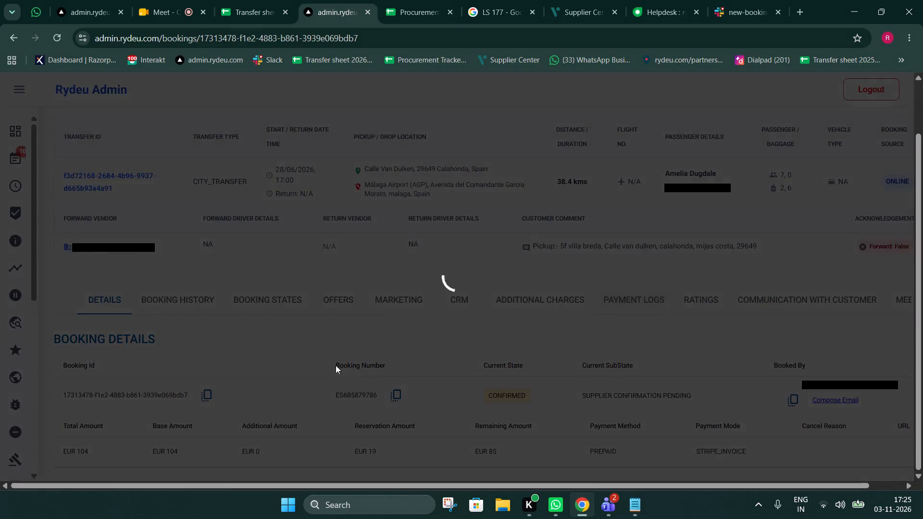
left_click(124, 360)
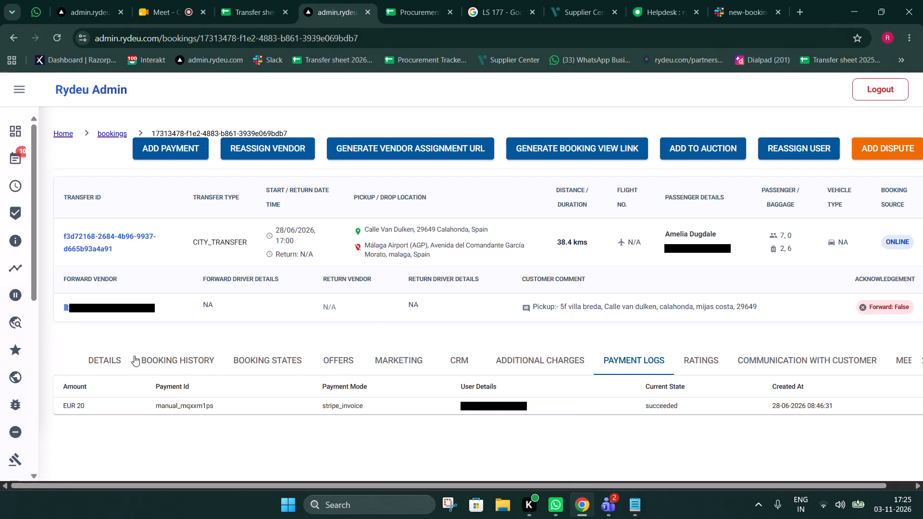
scroll(368, 324, "down", 5)
double_click(335, 391)
key("ctrl+c")
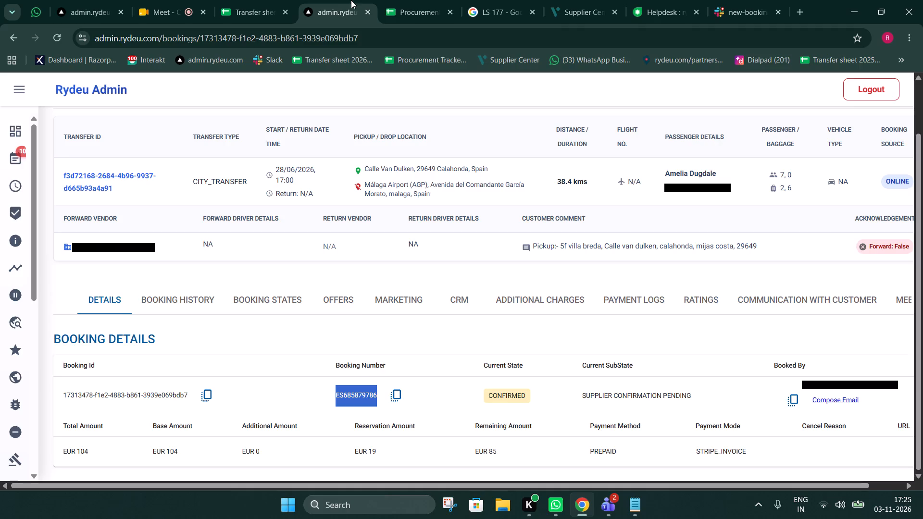
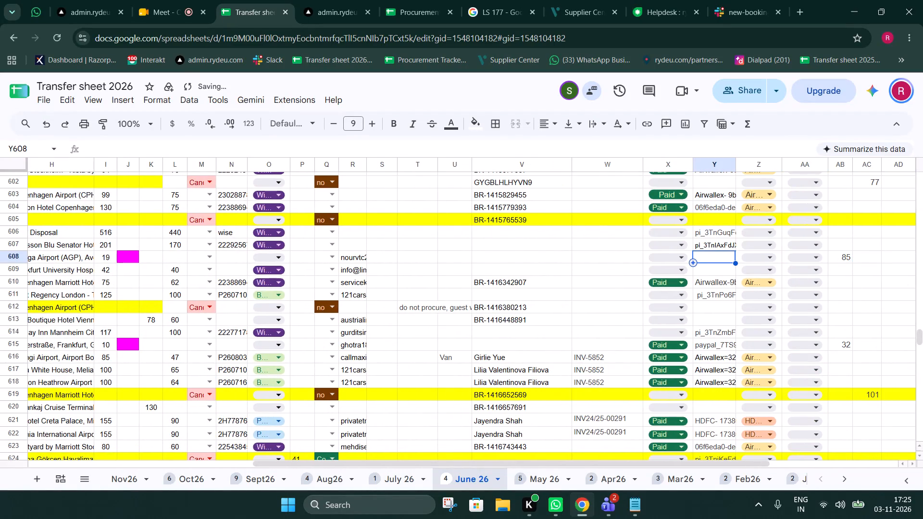
In the admin site, check the payment logs, booking details and marketing section of the Calahonda to Málaga Airport booking.
left_click(300, 0)
left_click(622, 298)
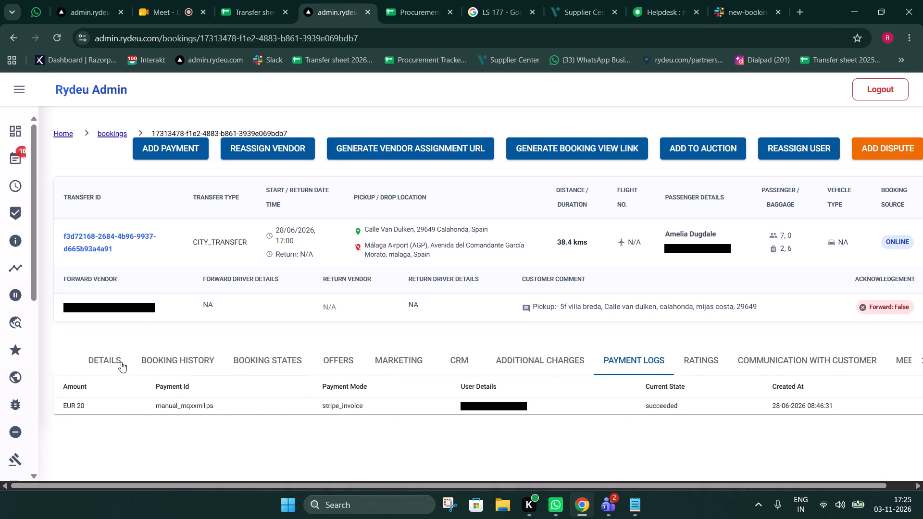
left_click(119, 362)
left_click(399, 349)
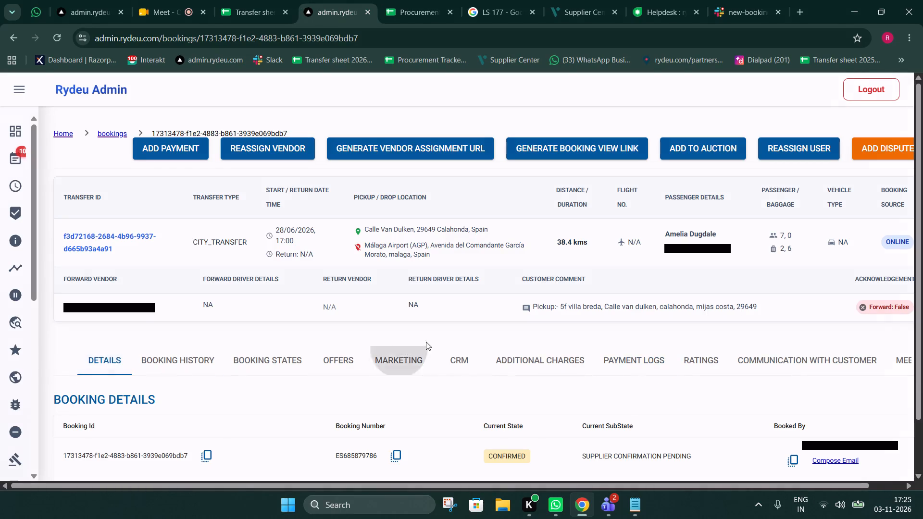
left_click(104, 369)
scroll(368, 343, "down", 5)
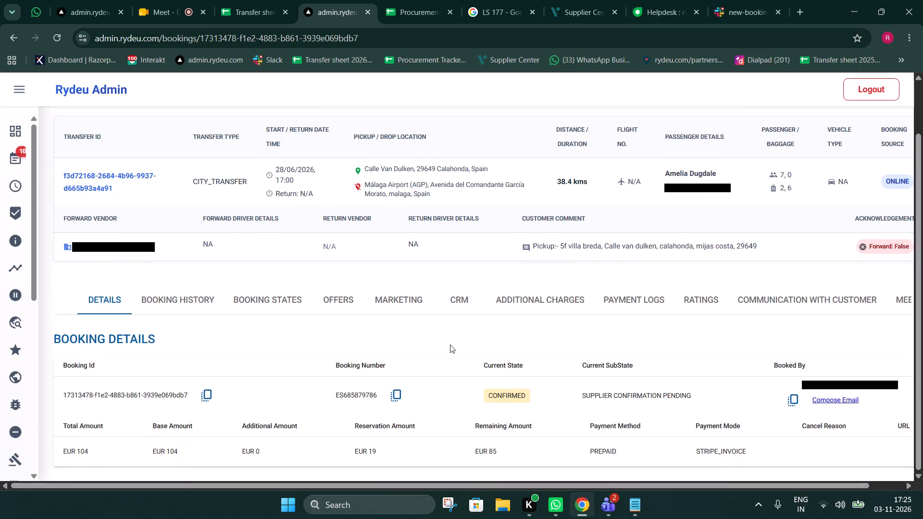
left_click(277, 0)
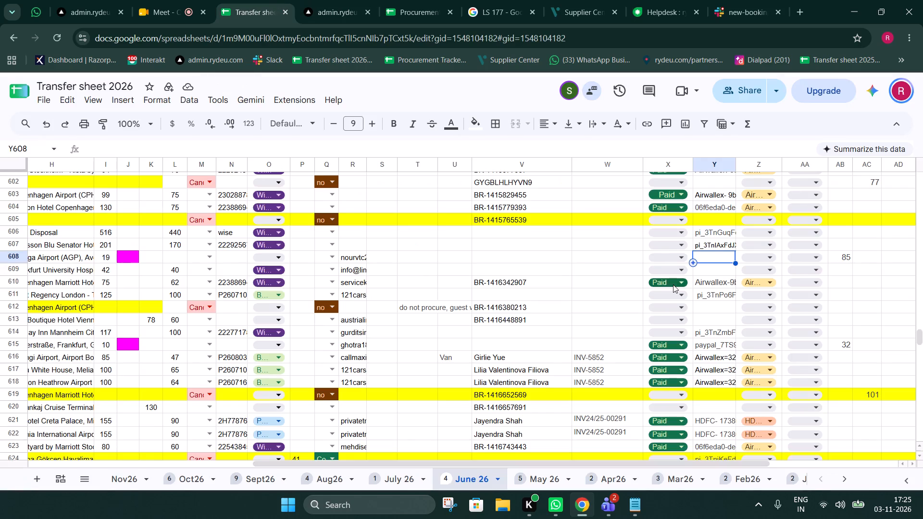
key("Left")
key("Left")
key("Left")
key("Left")
key("Left")
key("Left")
key("Left")
key("Left")
key("Left")
key("Left")
key("Left")
key("Left")
key("Left")
key("Left")
key("Left")
key("Left")
key("Left")
key("Left")
key("Left")
key("Left")
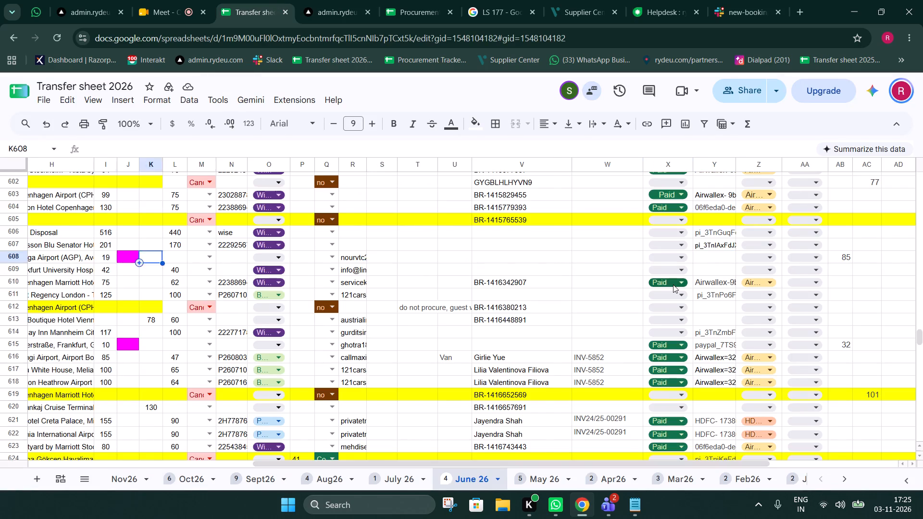
key("Right")
key("Right")
key("Right")
key("Up")
key("ctrl+c")
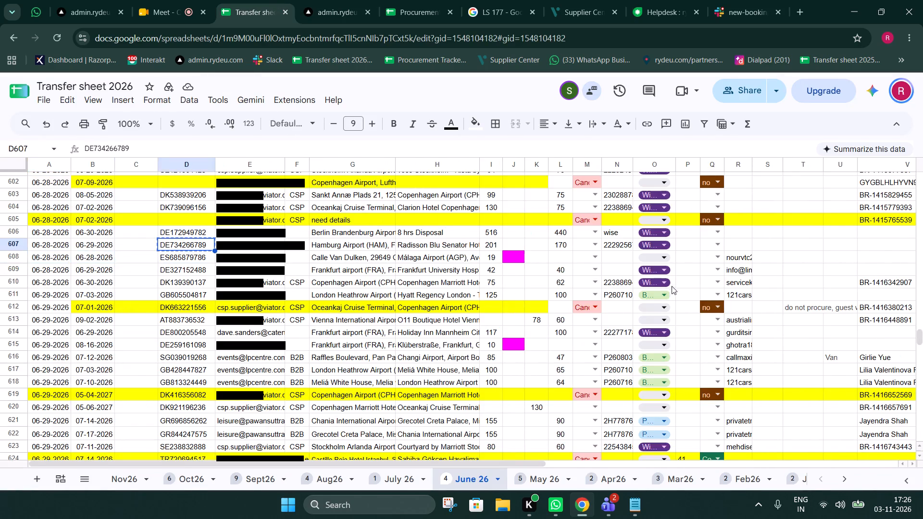
left_click(320, 0)
left_click(18, 249)
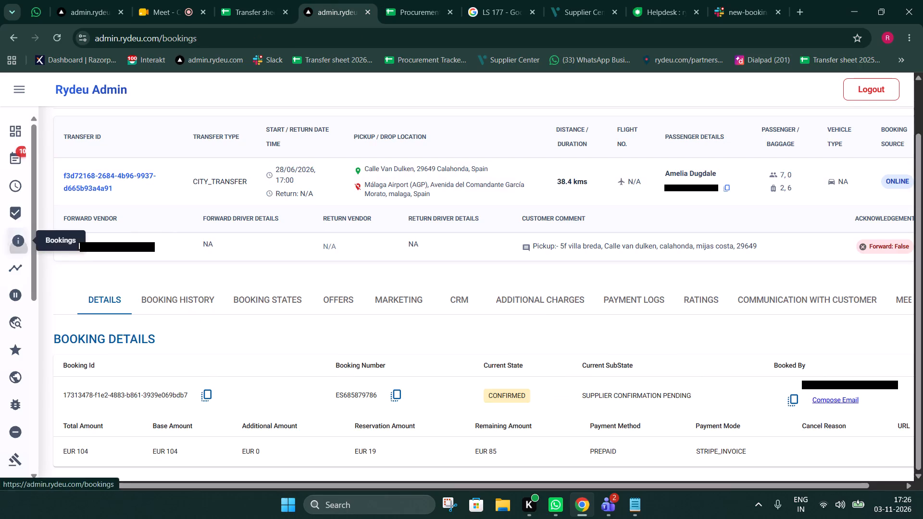
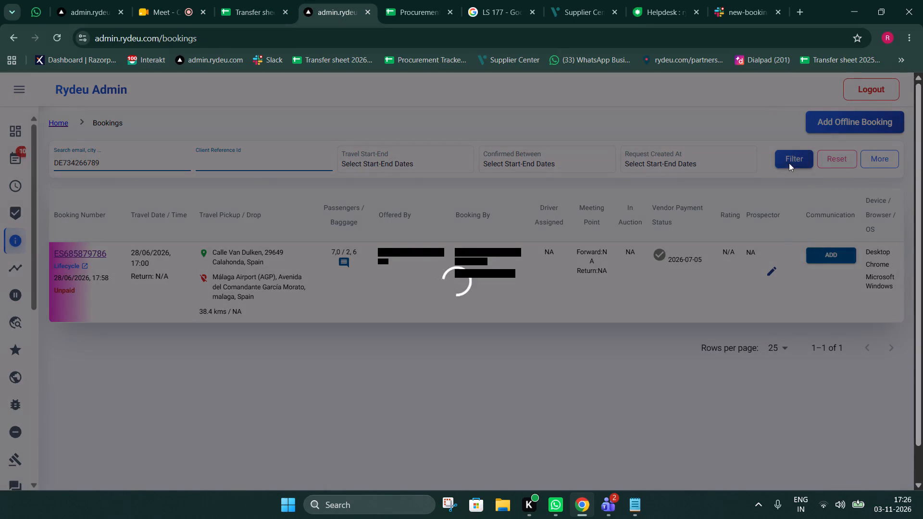
left_click_drag(400, 272, 373, 252)
left_click(371, 287)
left_click(377, 244)
left_click_drag(376, 244, 396, 262)
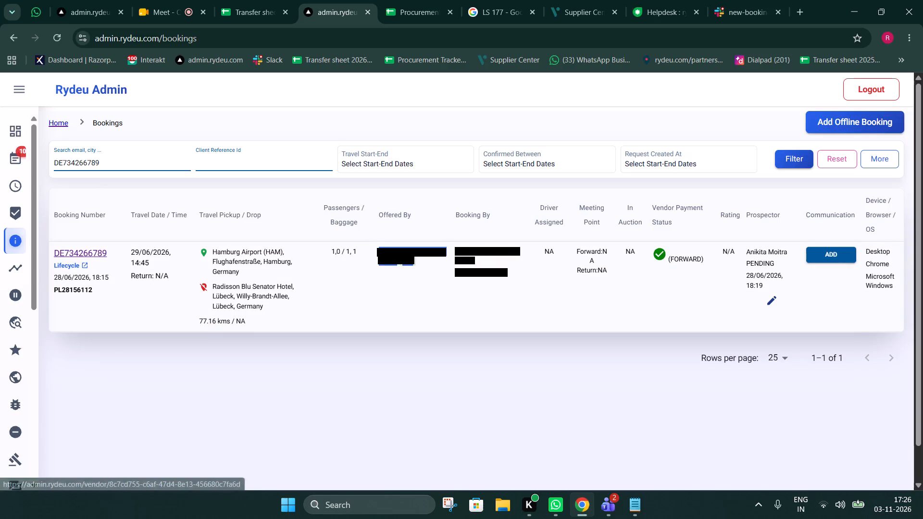
left_click_drag(396, 262, 397, 263)
left_click(396, 271)
left_click_drag(368, 236, 391, 262)
left_click(387, 278)
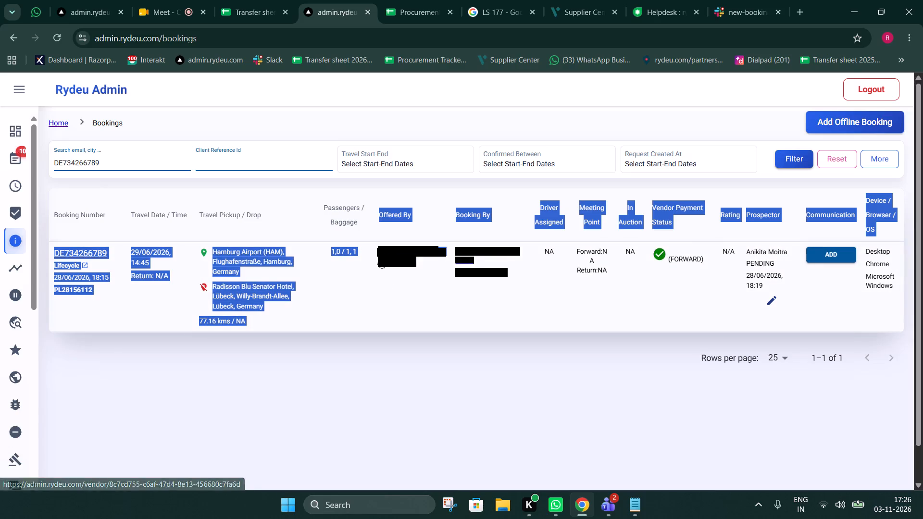
left_click(368, 242)
left_click_drag(373, 245, 396, 268)
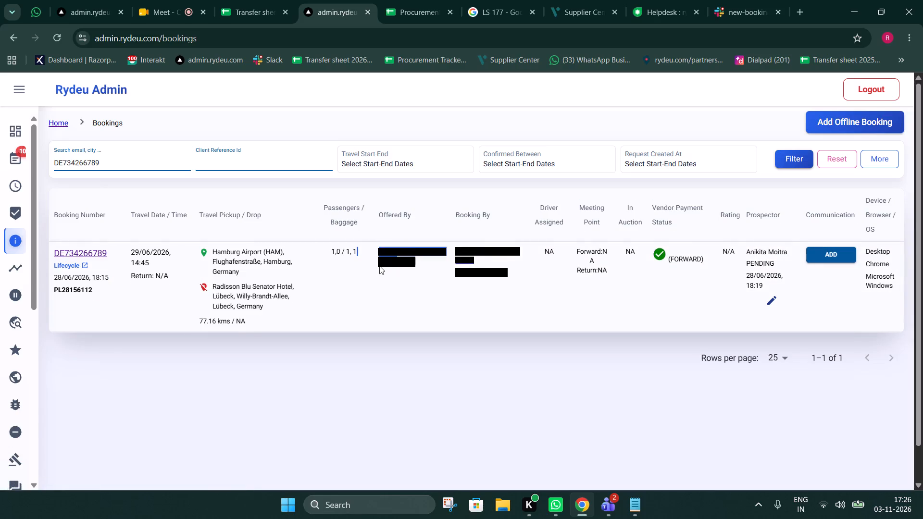
left_click(371, 240)
left_click_drag(377, 244, 397, 264)
key("ctrl+c")
left_click(257, 0)
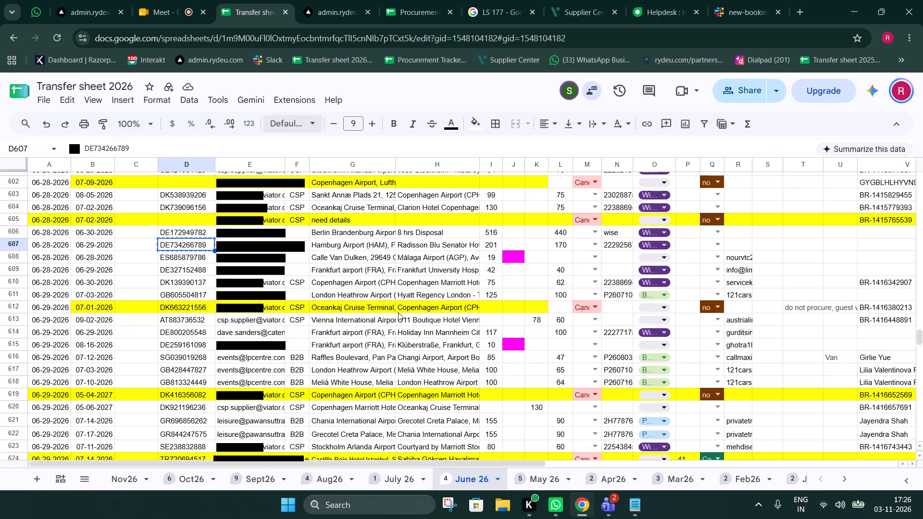
double_click(735, 246)
key("ctrl+v")
left_click(737, 259)
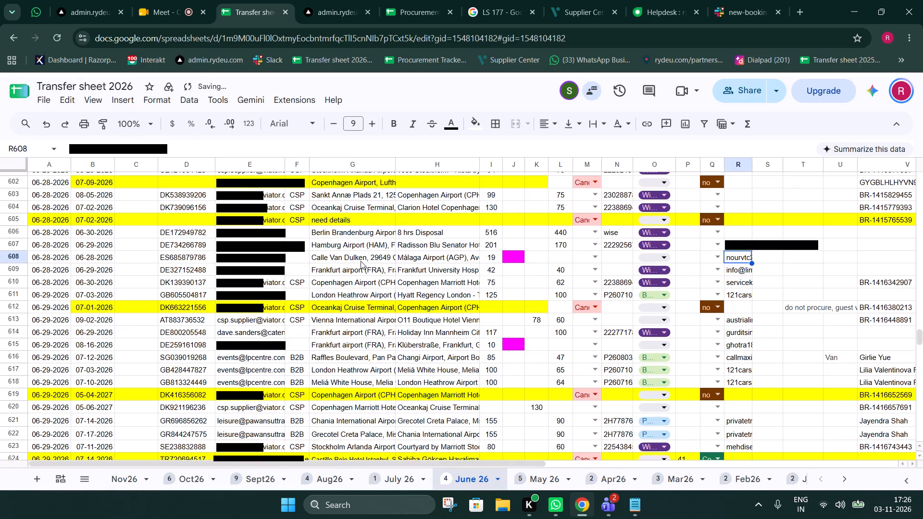
left_click(196, 235)
key("ctrl+c")
left_click(314, 0)
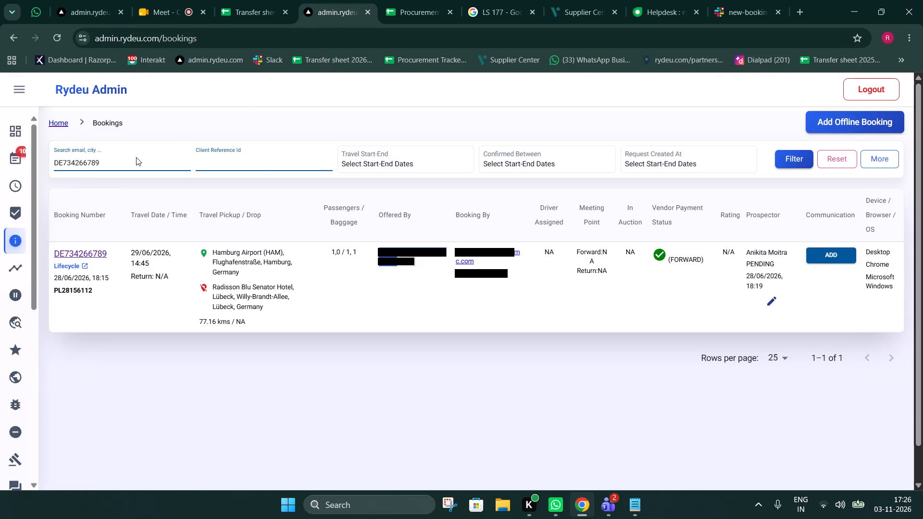
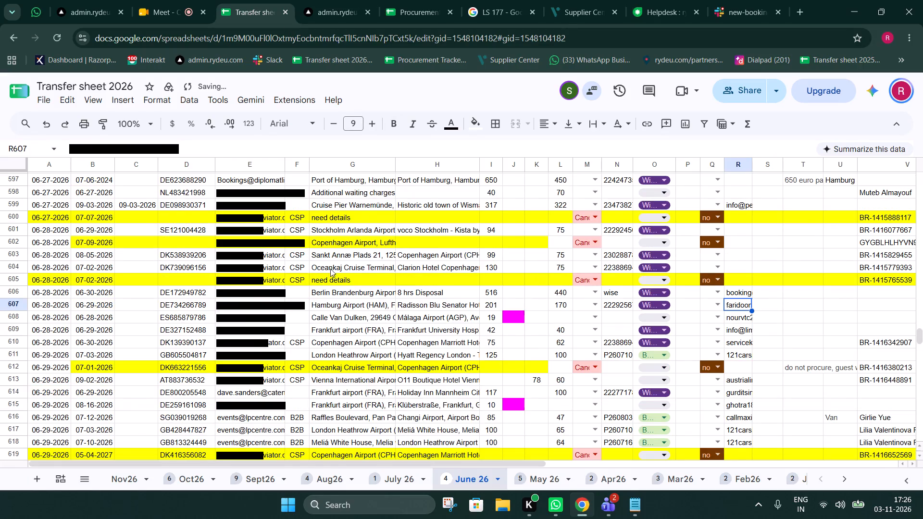
left_click(191, 268)
key("ctrl+c")
left_click(399, 0)
left_click(346, 0)
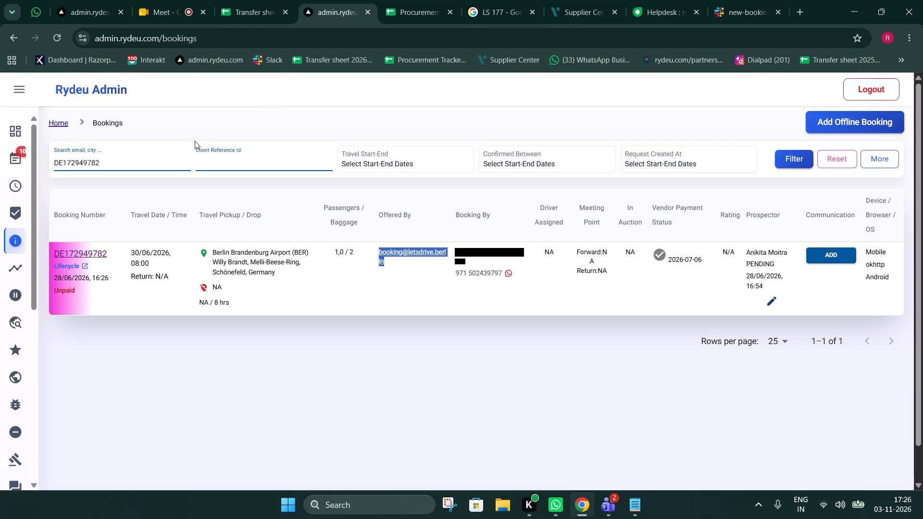
double_click(95, 164)
key("ctrl+v")
left_click(785, 167)
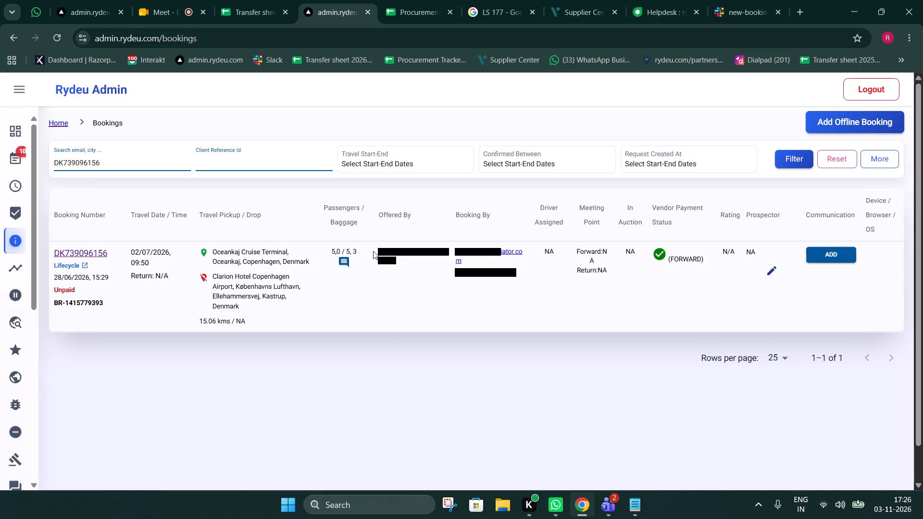
left_click_drag(373, 251, 399, 267)
left_click(400, 267)
left_click_drag(400, 267, 377, 253)
key("ctrl+c")
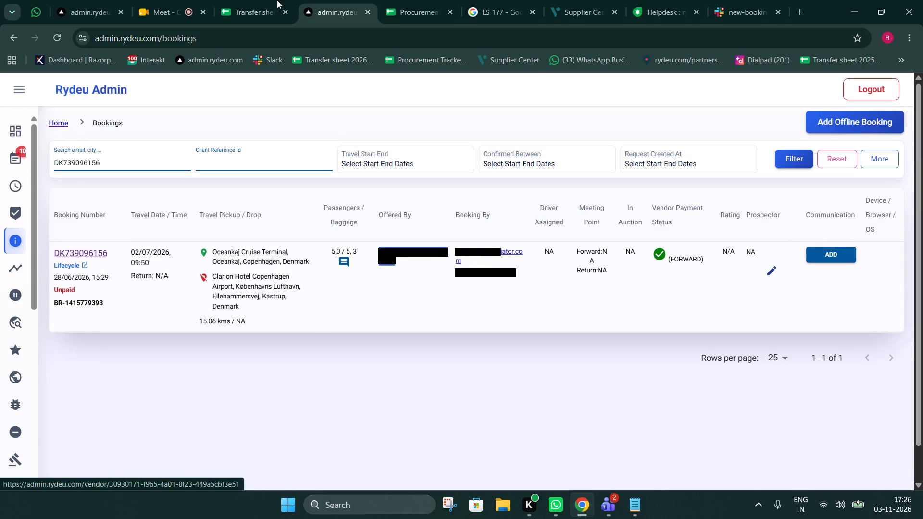
left_click(268, 0)
double_click(734, 271)
key("ctrl+v")
left_click(734, 279)
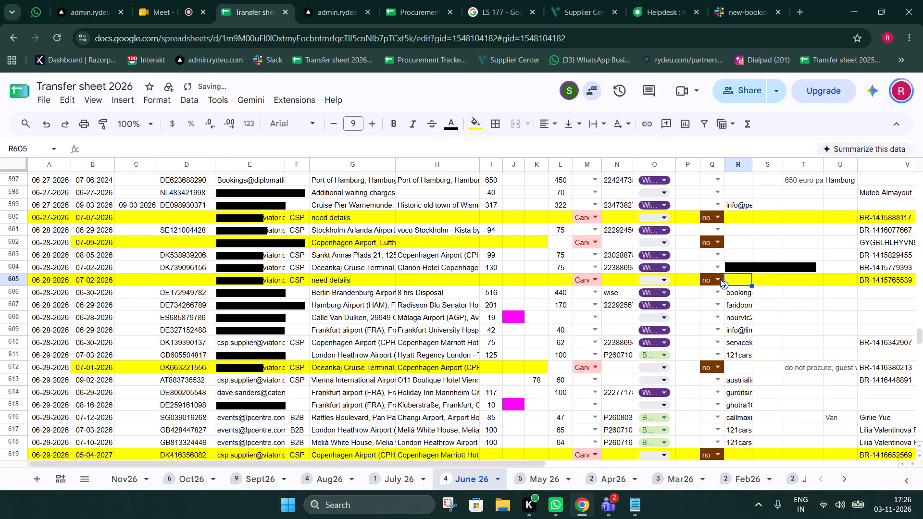
left_click(193, 258)
key("ctrl+c")
left_click(313, 0)
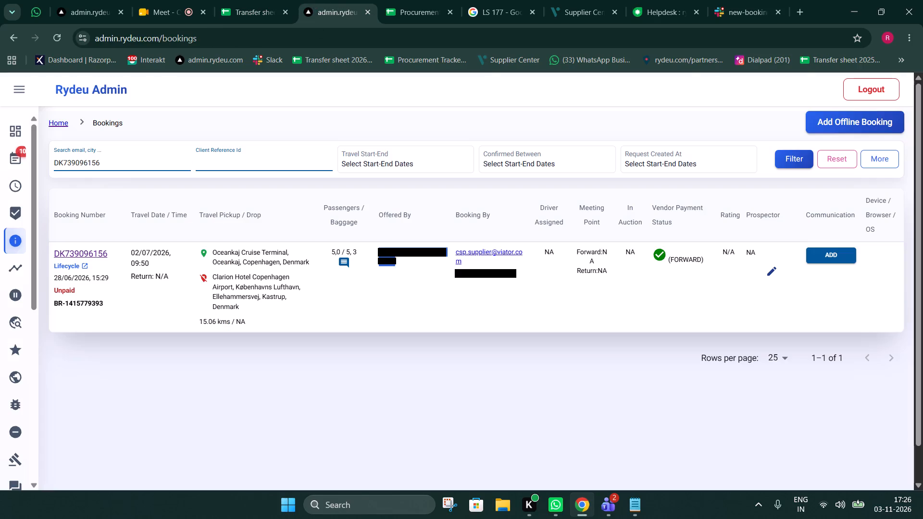
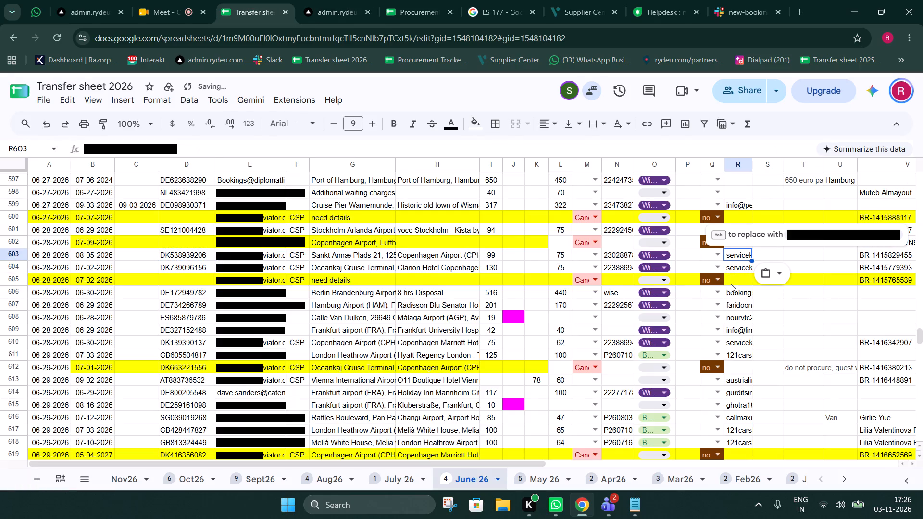
left_click(196, 230)
key("ctrl+c")
left_click(378, 0)
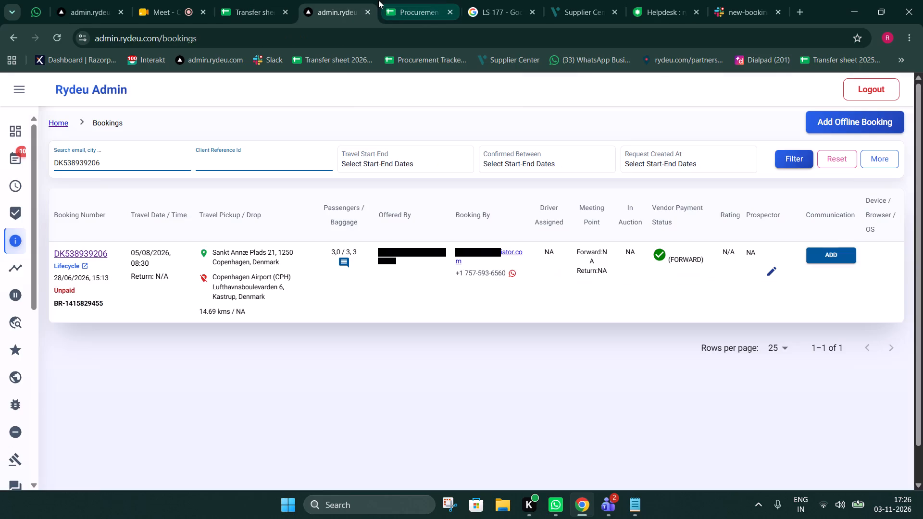
double_click(109, 158)
key("ctrl+v")
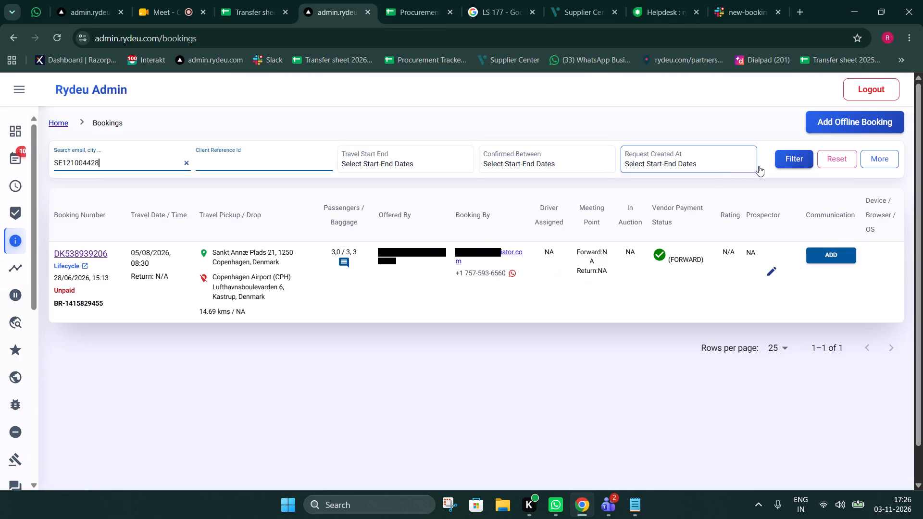
left_click(807, 165)
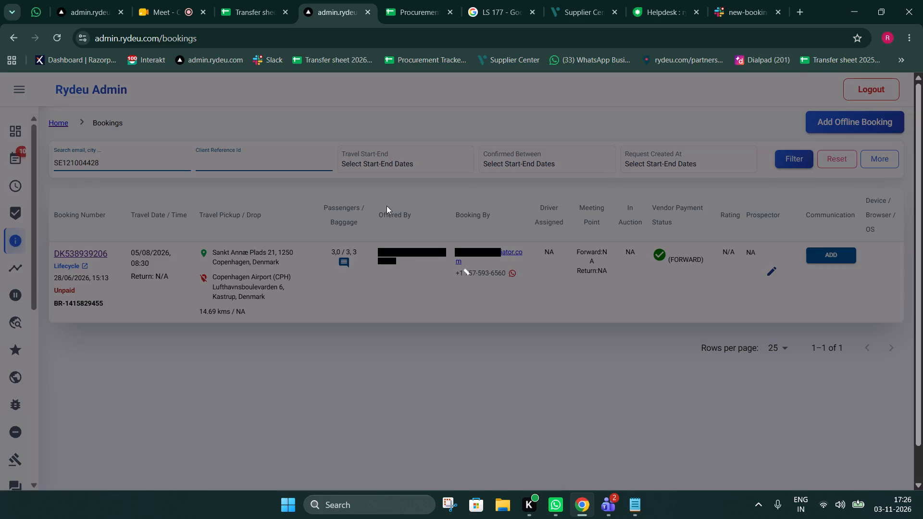
left_click_drag(385, 268, 373, 253)
left_click(388, 270)
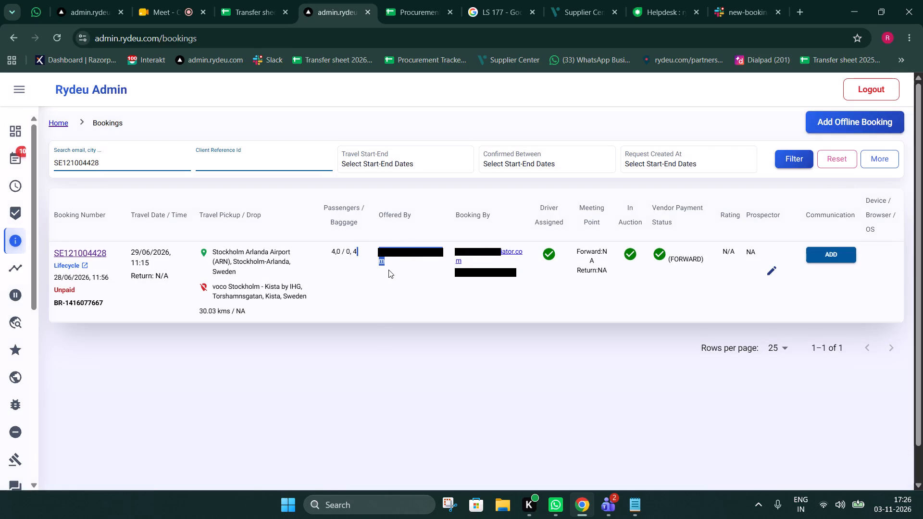
left_click_drag(388, 270, 377, 255)
key("ctrl+c")
left_click(246, 0)
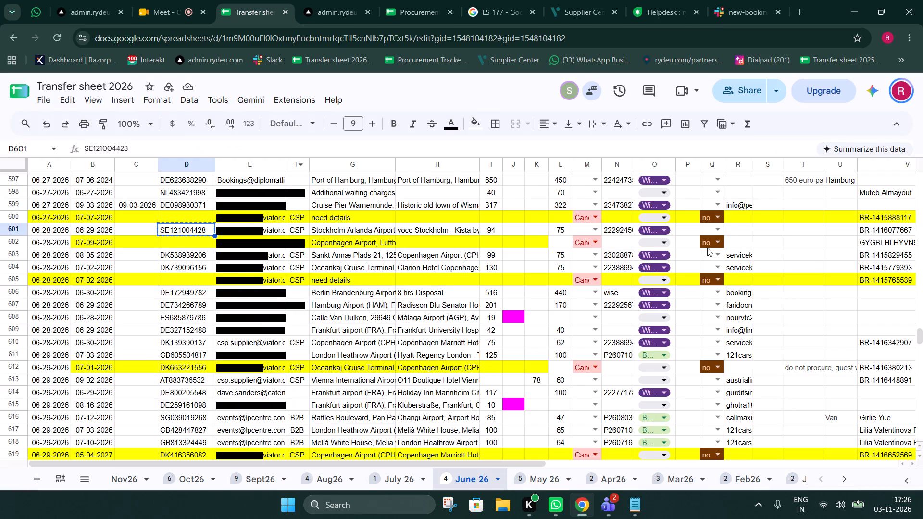
double_click(730, 229)
key("ctrl+v")
left_click(730, 252)
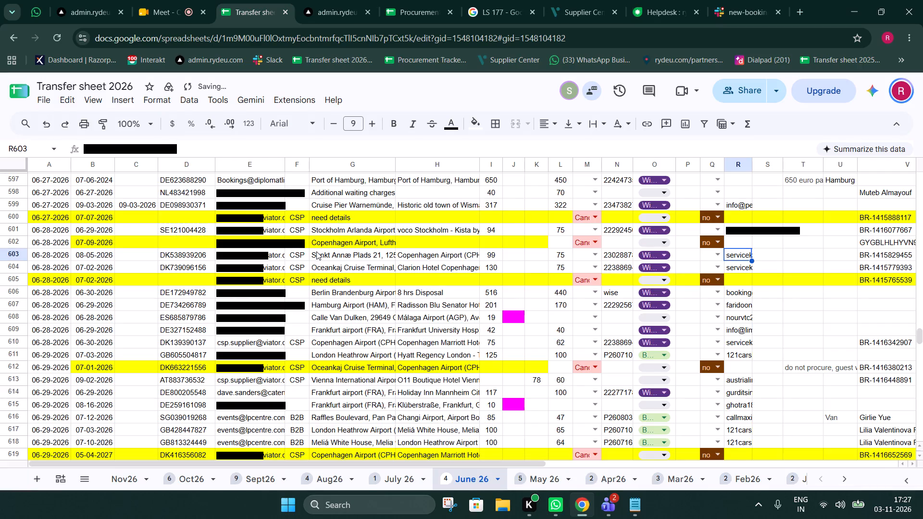
Examine the June 26 sheet's rows above and below row 600 for remaining missing supplier emails.
left_click(190, 231)
left_click(204, 216)
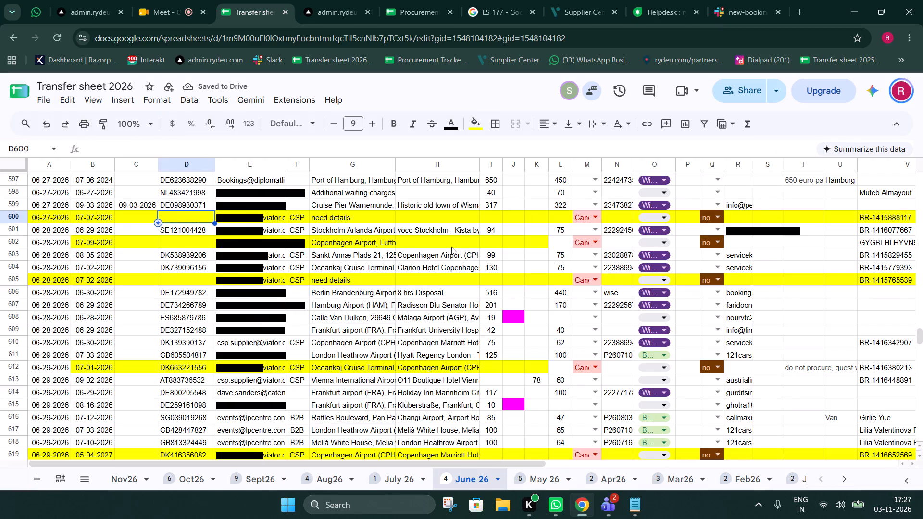
scroll(426, 253, "up", 2)
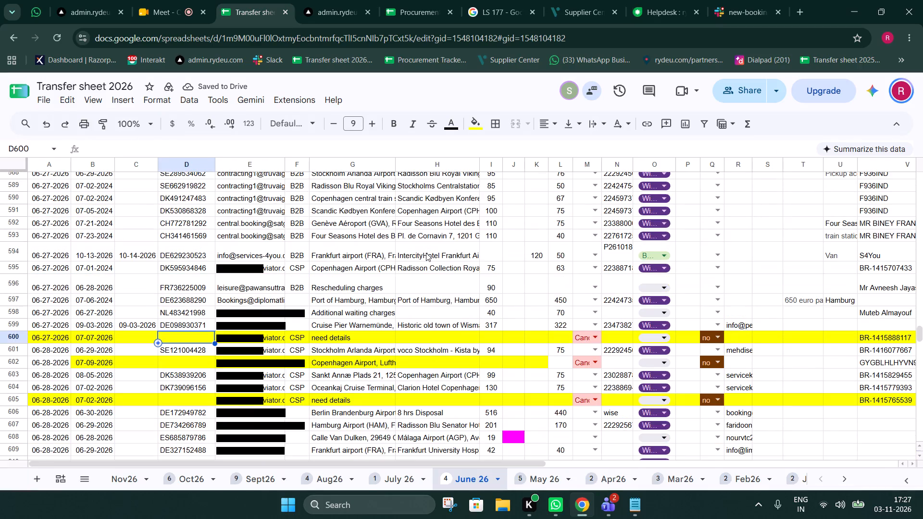
scroll(426, 253, "down", 7)
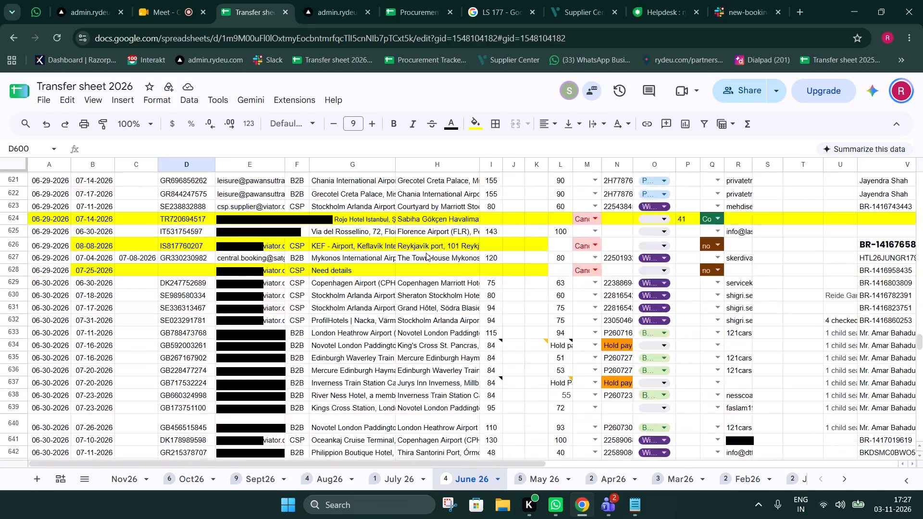
scroll(426, 253, "down", 8)
scroll(426, 253, "up", 6)
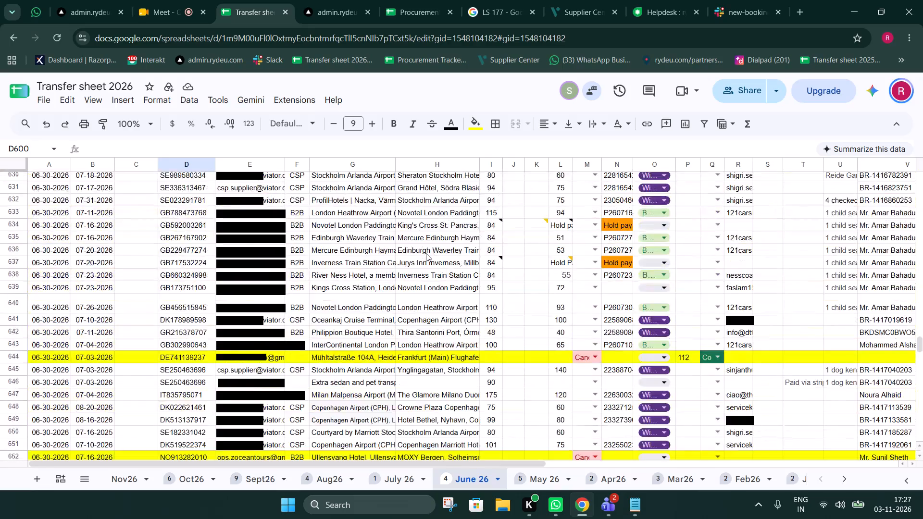
scroll(426, 253, "down", 1)
scroll(350, 301, "up", 1)
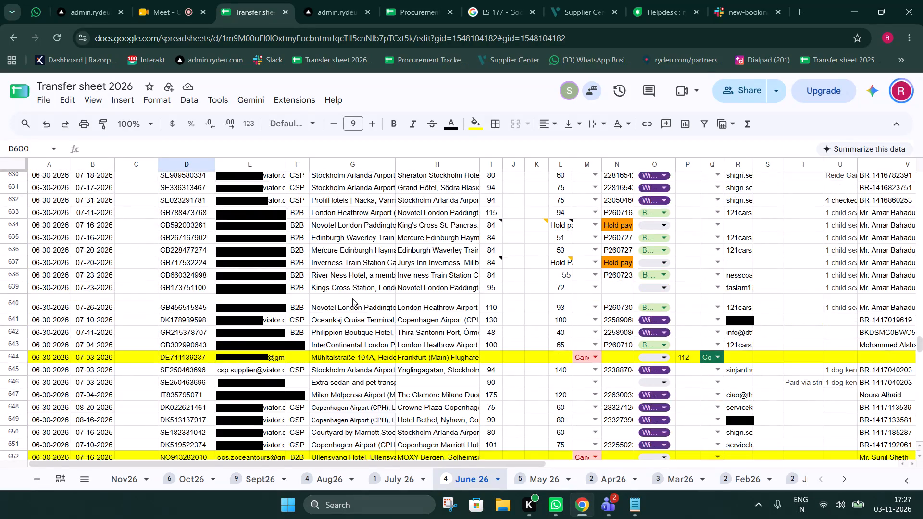
scroll(354, 296, "up", 8)
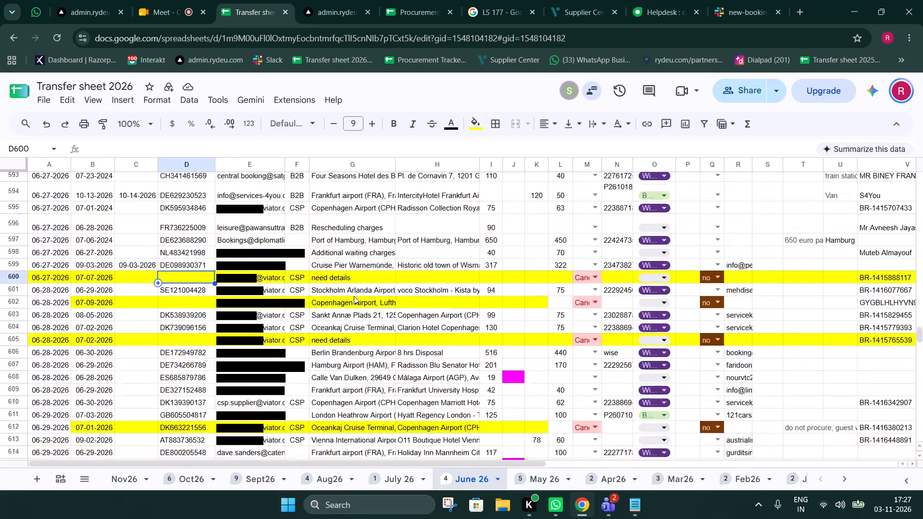
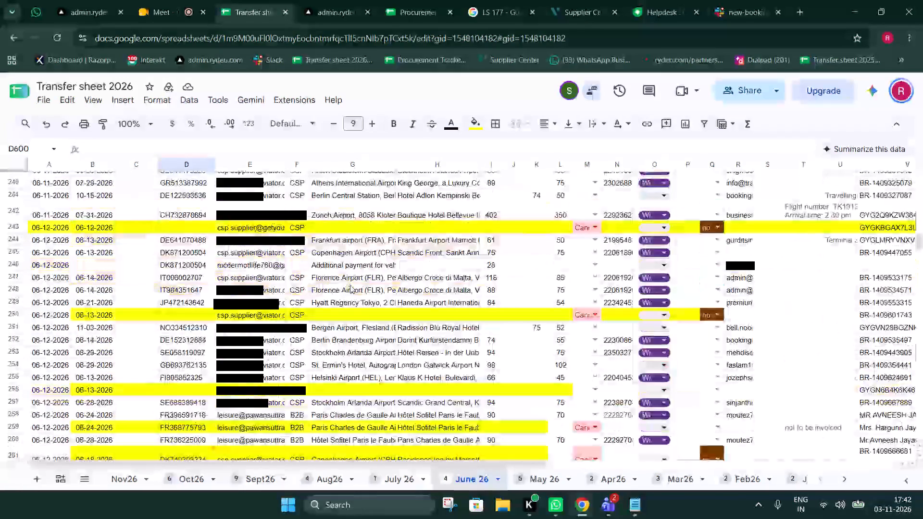
scroll(350, 286, "down", 13)
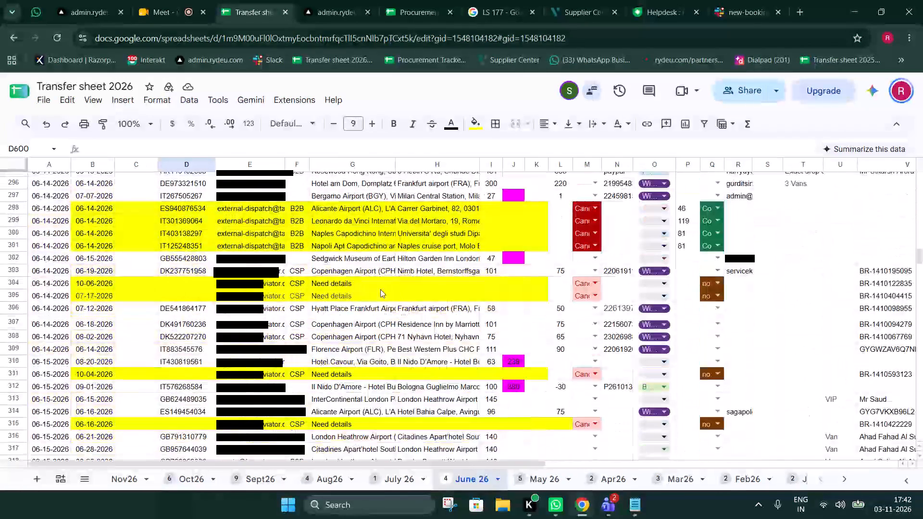
scroll(515, 293, "up", 3)
scroll(526, 282, "down", 3)
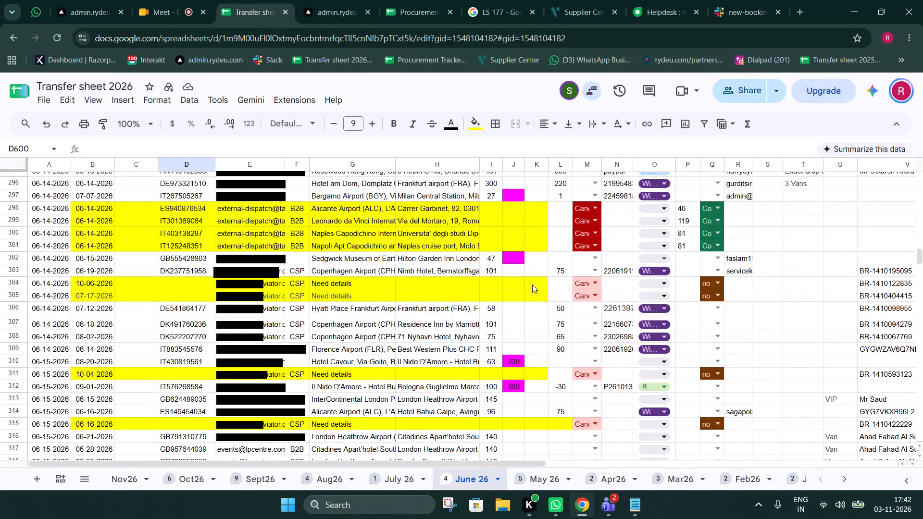
left_click(174, 309)
key("ctrl+c")
left_click(366, 0)
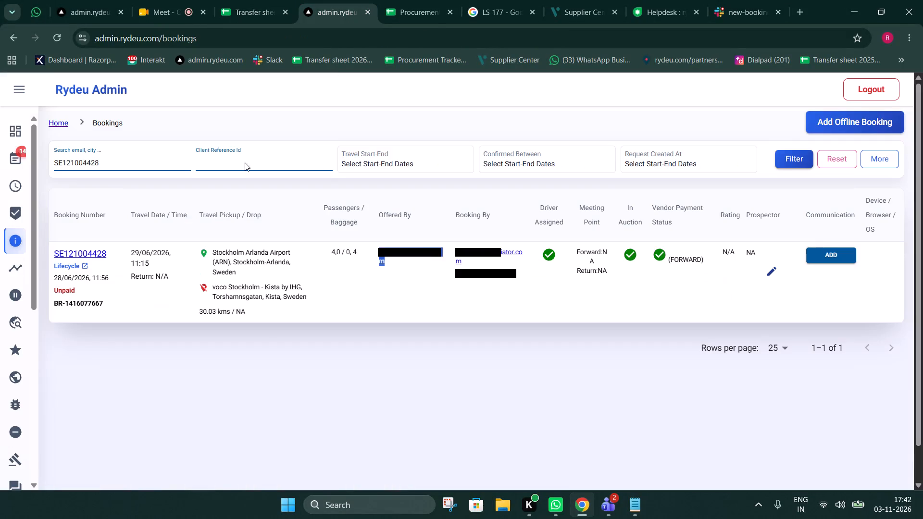
double_click(81, 169)
key("ctrl+v")
left_click(803, 159)
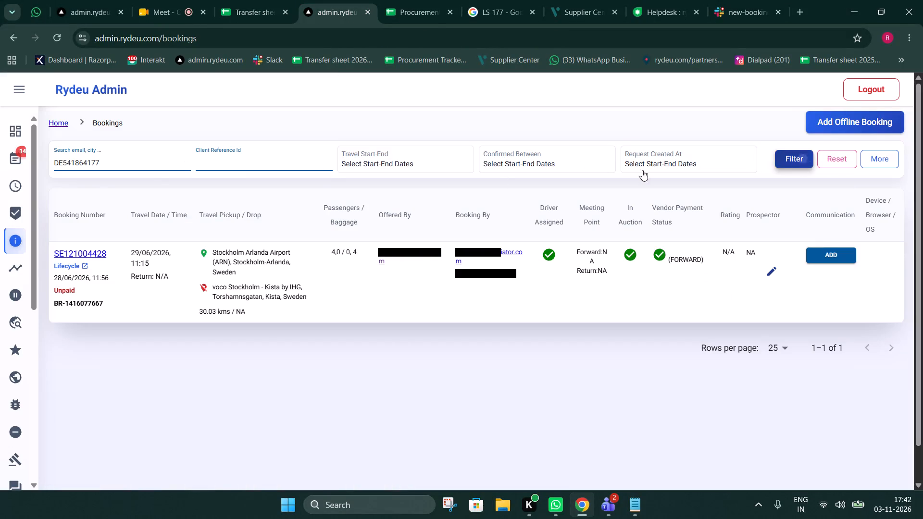
left_click(242, 0)
left_click(332, 0)
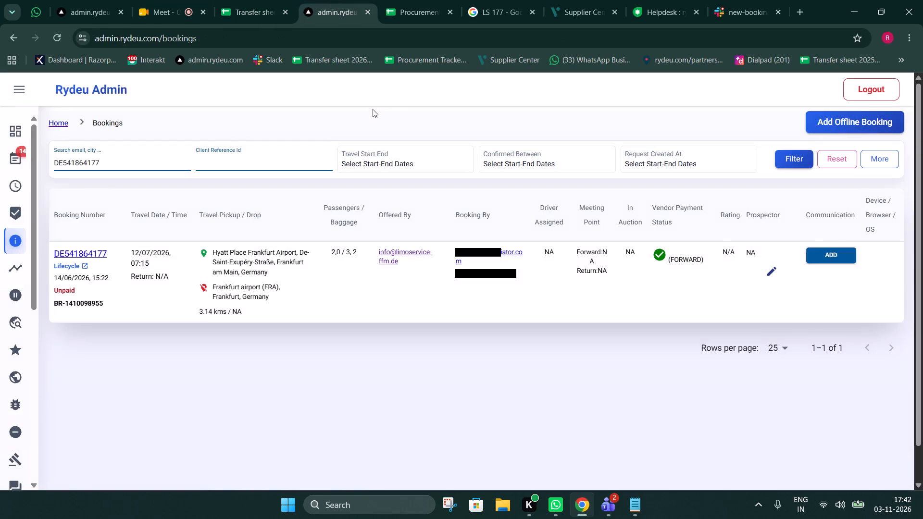
left_click_drag(402, 272, 375, 252)
key("ctrl+c")
left_click(280, 0)
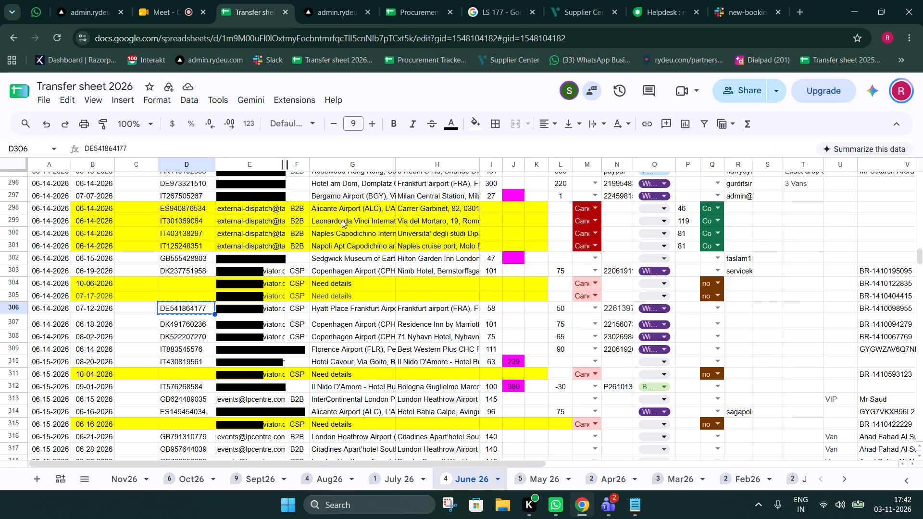
double_click(740, 305)
key("ctrl+v")
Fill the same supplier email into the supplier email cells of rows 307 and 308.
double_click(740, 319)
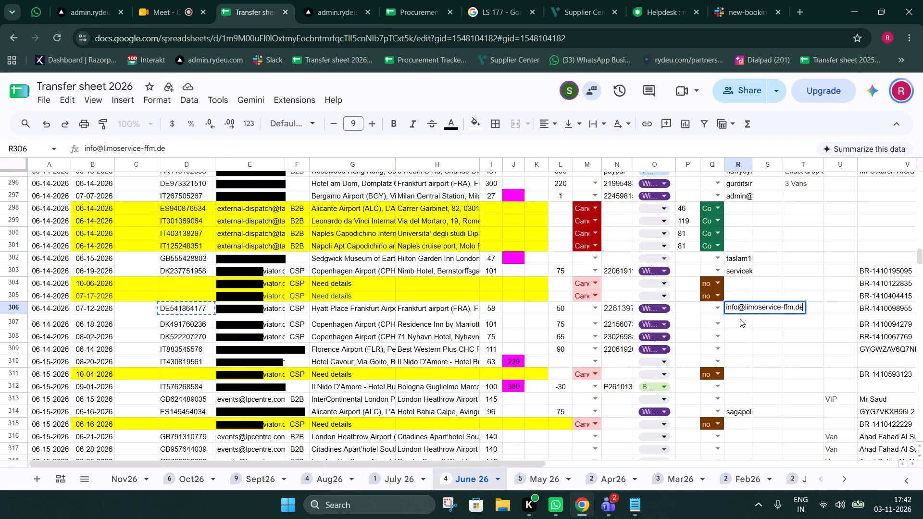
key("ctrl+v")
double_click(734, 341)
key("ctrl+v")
left_click(175, 324)
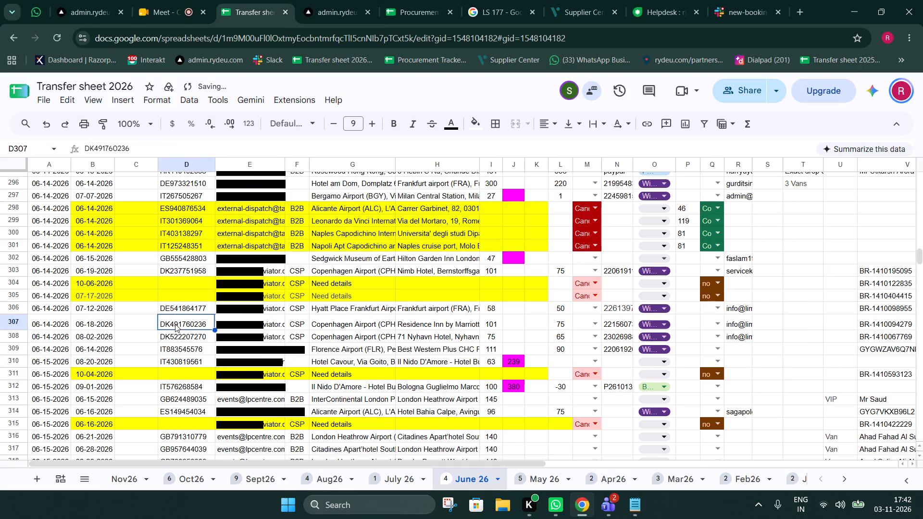
key("ctrl+c")
left_click(319, 0)
double_click(64, 174)
left_click(71, 163)
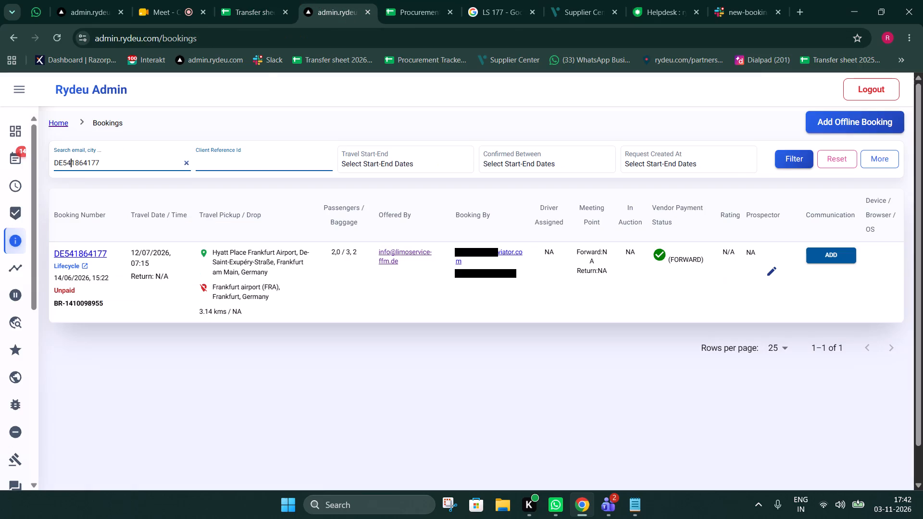
double_click(71, 163, "ctrl")
key("ctrl+v")
left_click(798, 162)
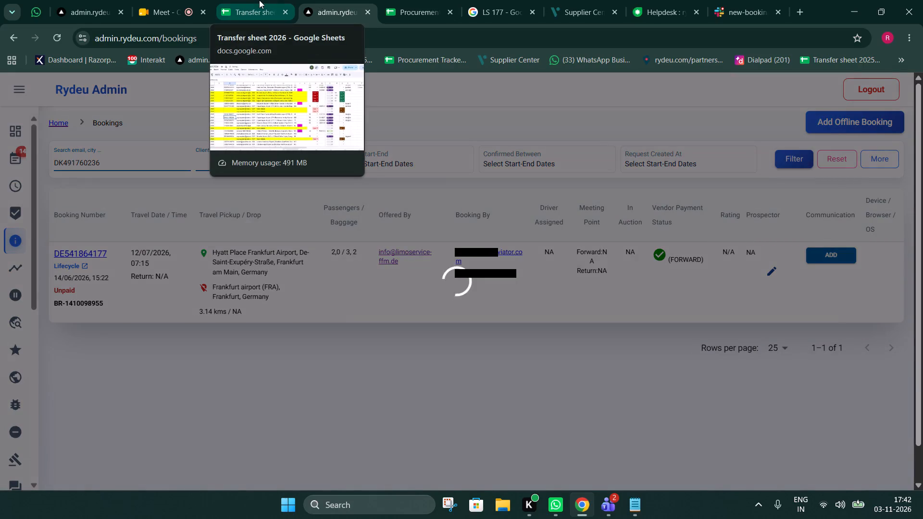
left_click_drag(374, 257, 376, 257)
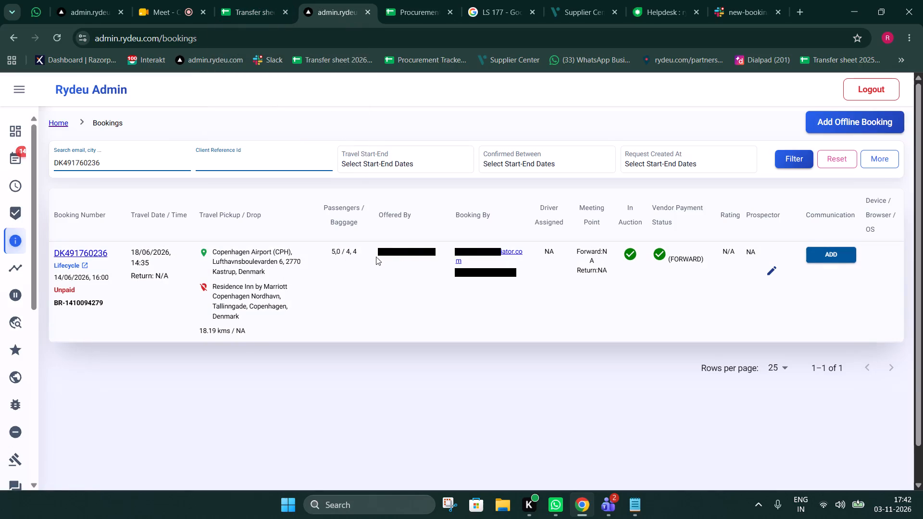
left_click_drag(376, 257, 448, 259)
key("ctrl+c")
left_click(270, 0)
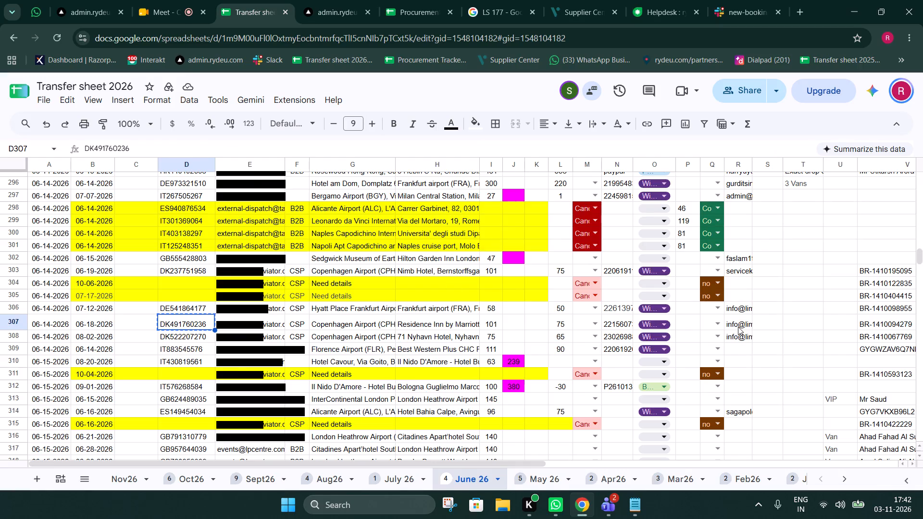
left_click(742, 322)
key("ctrl+v")
left_click(771, 344)
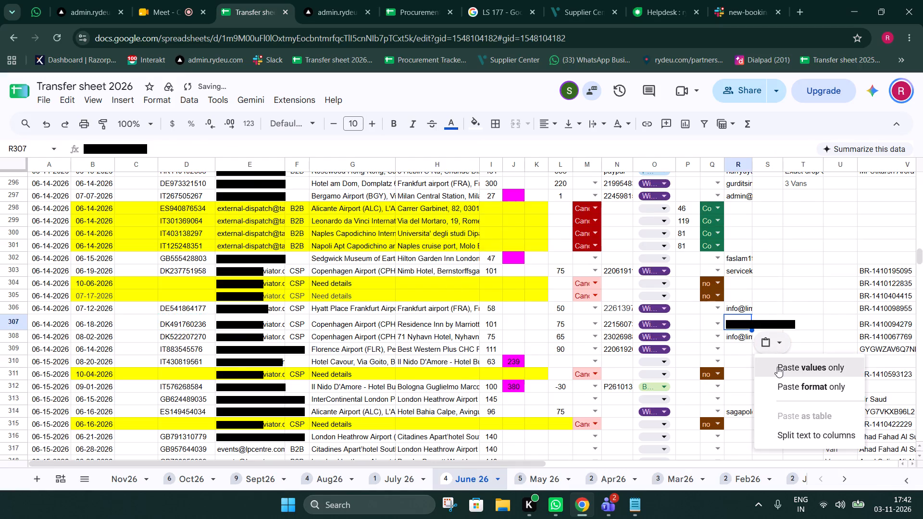
left_click(777, 367)
Copy row 307's supplier email into row 308's supplier email cell.
key("ctrl+c")
left_click(739, 340)
key("ctrl+v")
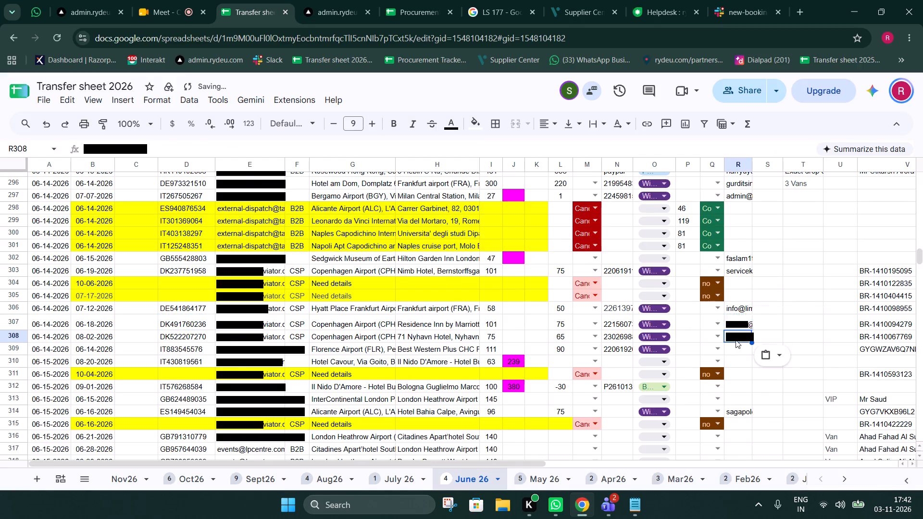
left_click(165, 339)
key("ctrl+c")
left_click(329, 0)
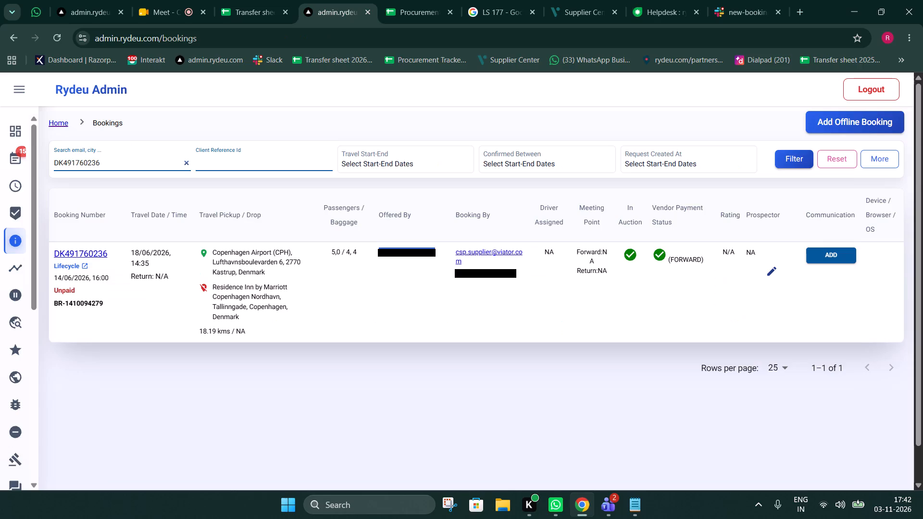
double_click(92, 163)
key("ctrl+v")
left_click(800, 162)
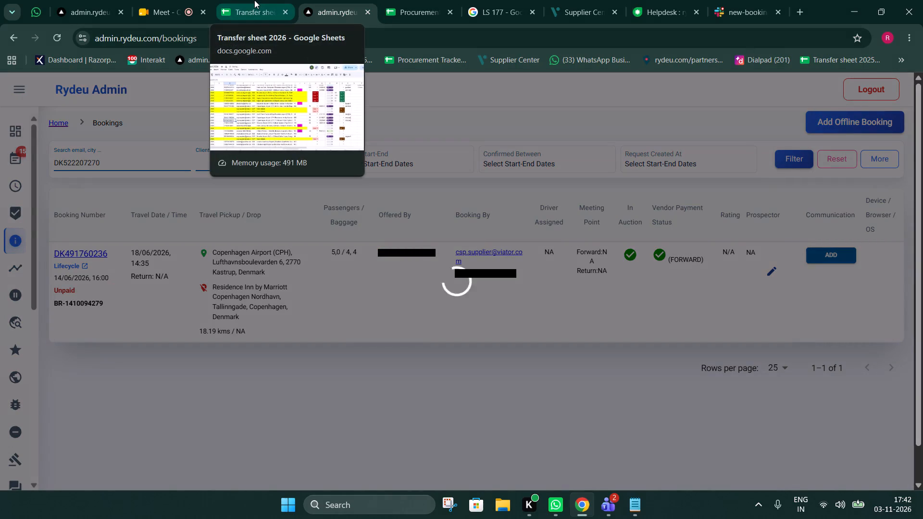
left_click(281, 0)
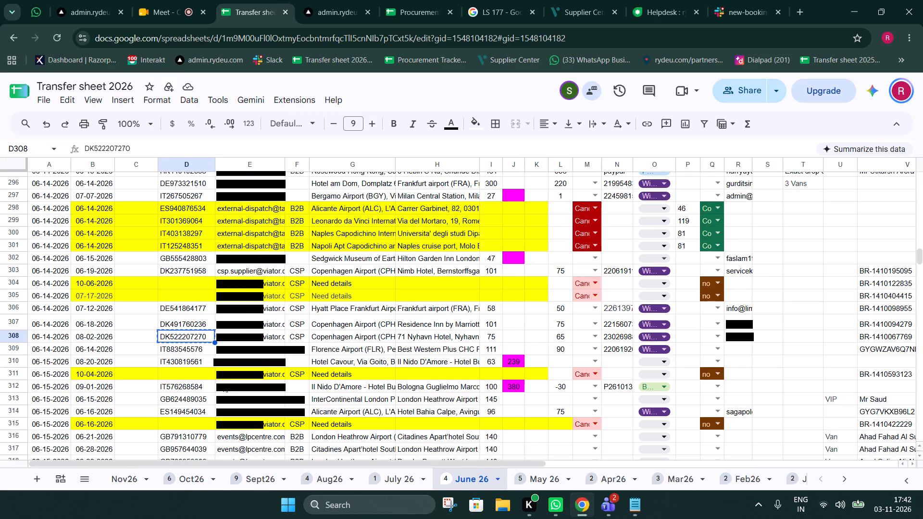
left_click(196, 349)
key("ctrl+c")
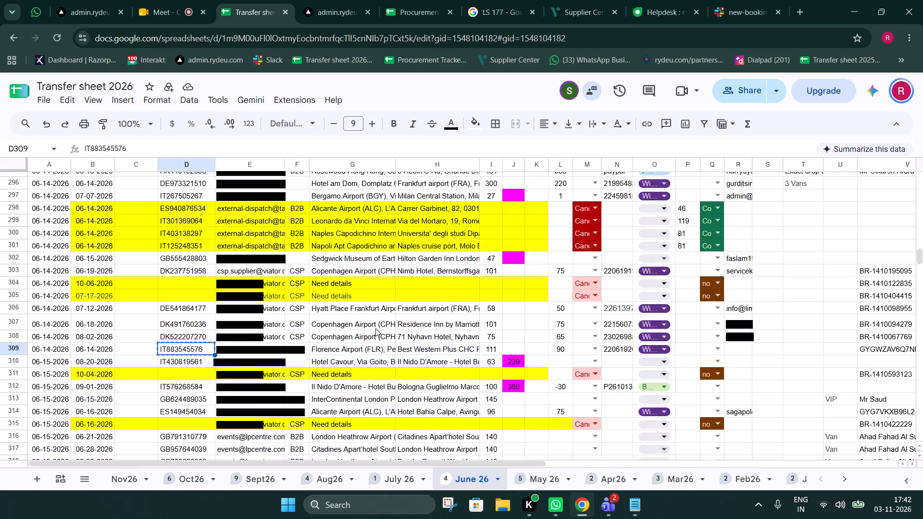
left_click(342, 0)
double_click(92, 170)
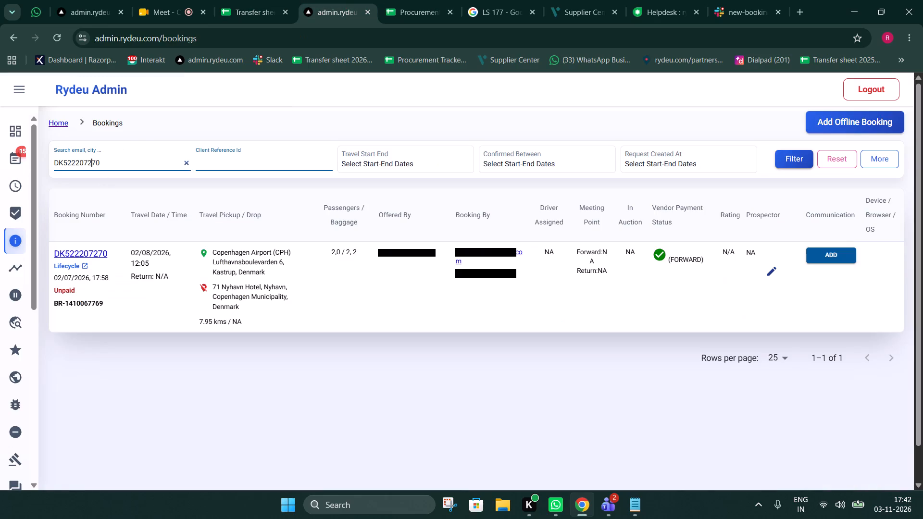
key("ctrl+v")
left_click(790, 158)
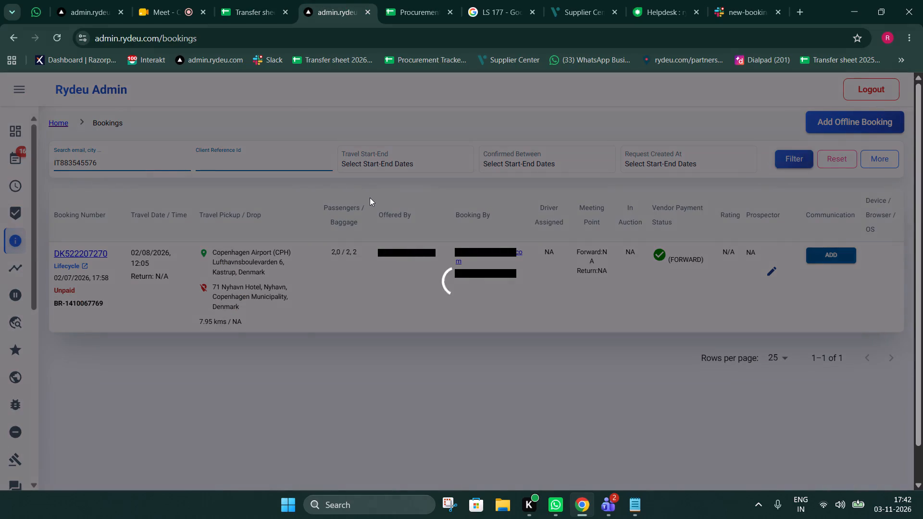
left_click_drag(404, 268, 393, 262)
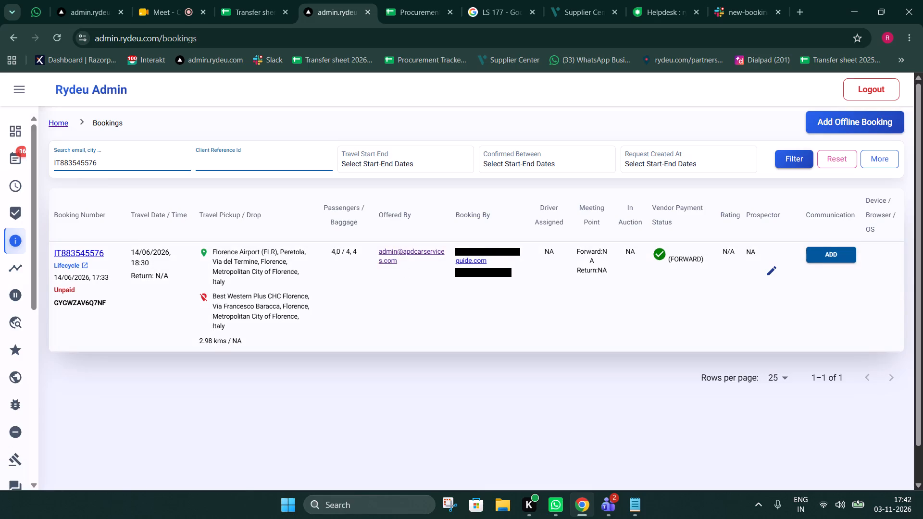
left_click_drag(393, 262, 381, 255)
left_click(410, 272)
left_click_drag(407, 270, 376, 255)
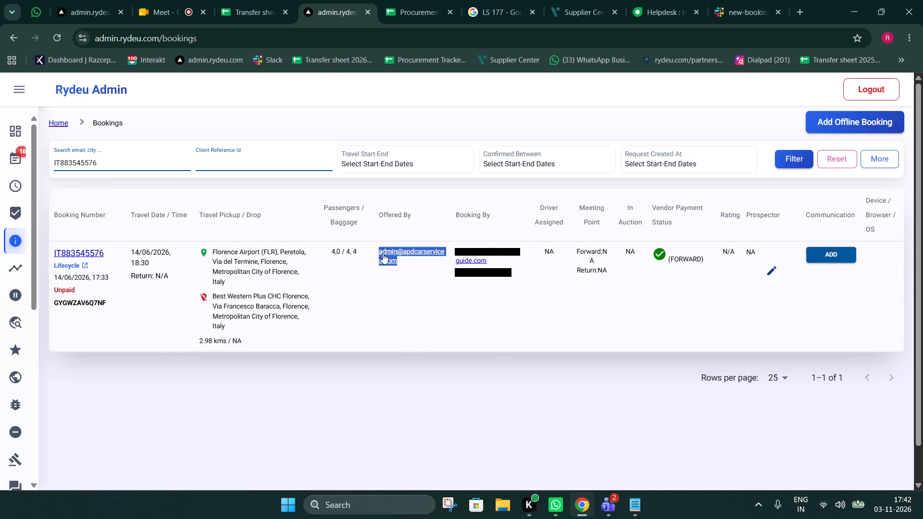
key("ctrl+c")
left_click(282, 0)
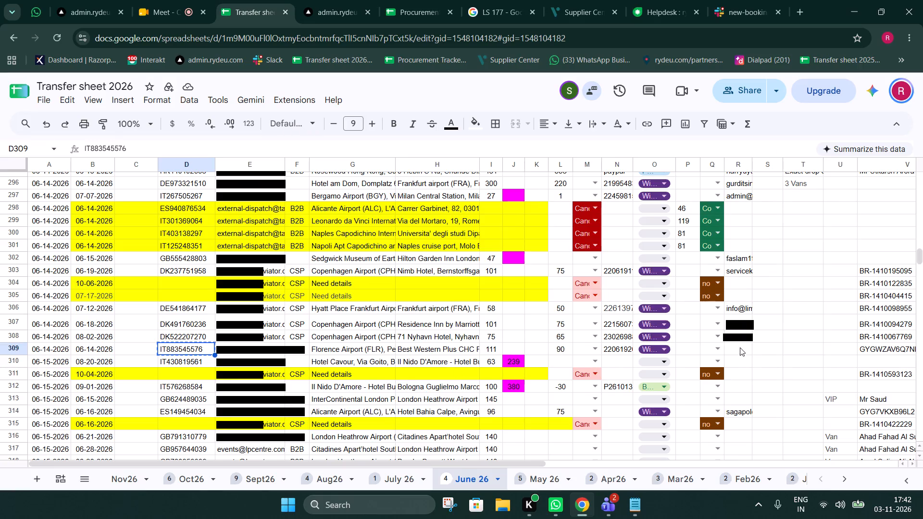
double_click(740, 347)
key("ctrl+v")
left_click(741, 365)
scroll(512, 340, "down", 1)
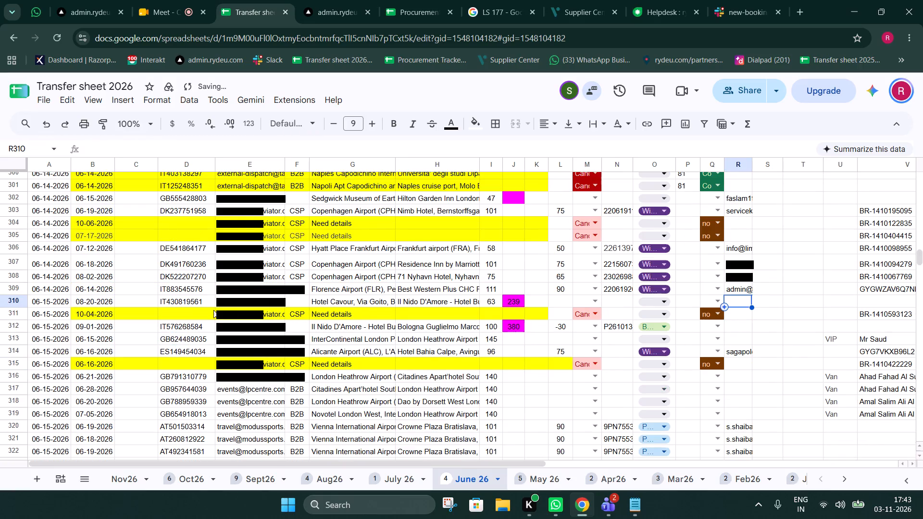
left_click(194, 306)
key("ctrl+c")
left_click(322, 0)
double_click(63, 157)
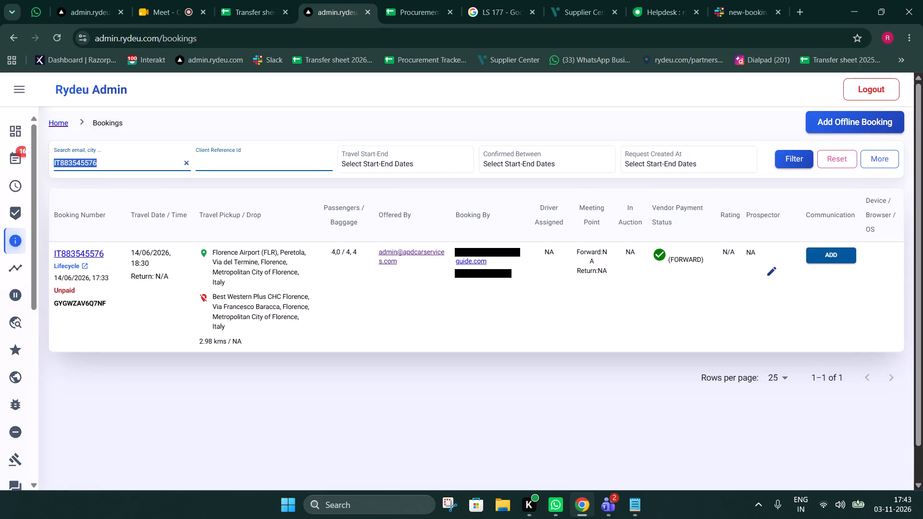
key("ctrl+v")
left_click(792, 163)
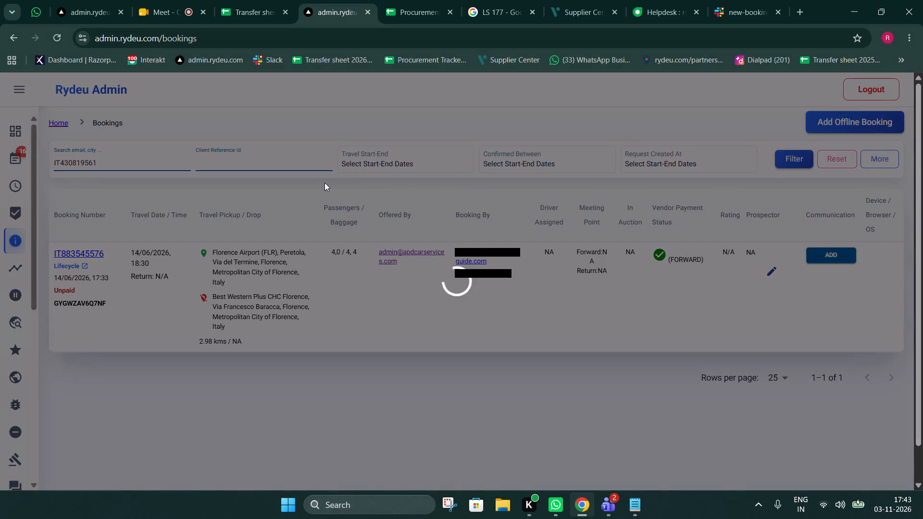
left_click_drag(429, 271, 407, 265)
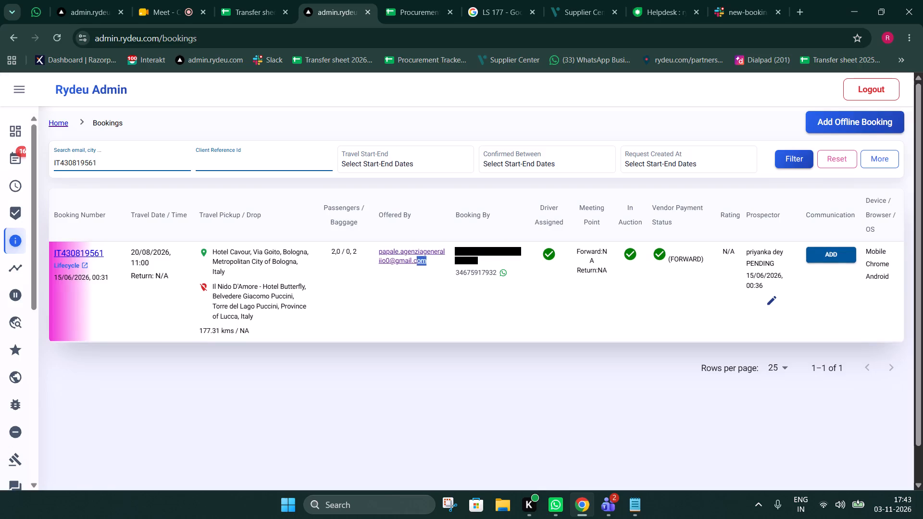
left_click_drag(407, 265, 378, 254)
key("ctrl+c")
left_click(100, 251)
left_click(265, 0)
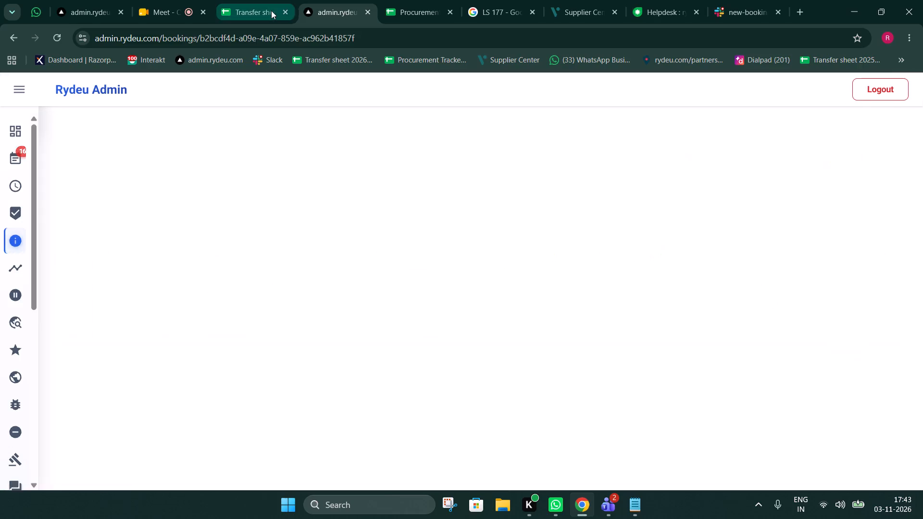
double_click(741, 303)
key("ctrl+v")
left_click(740, 321)
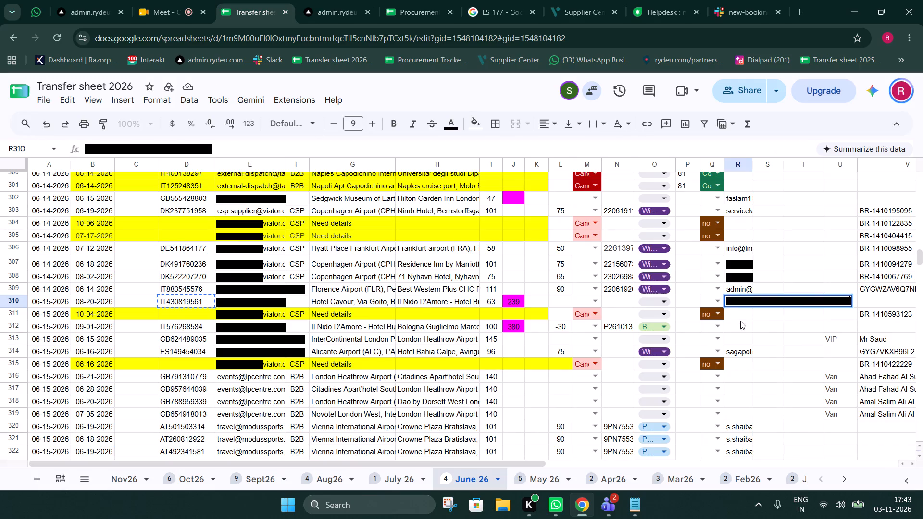
left_click(743, 303)
left_click(358, 0)
scroll(391, 271, "down", 5)
left_click(616, 294)
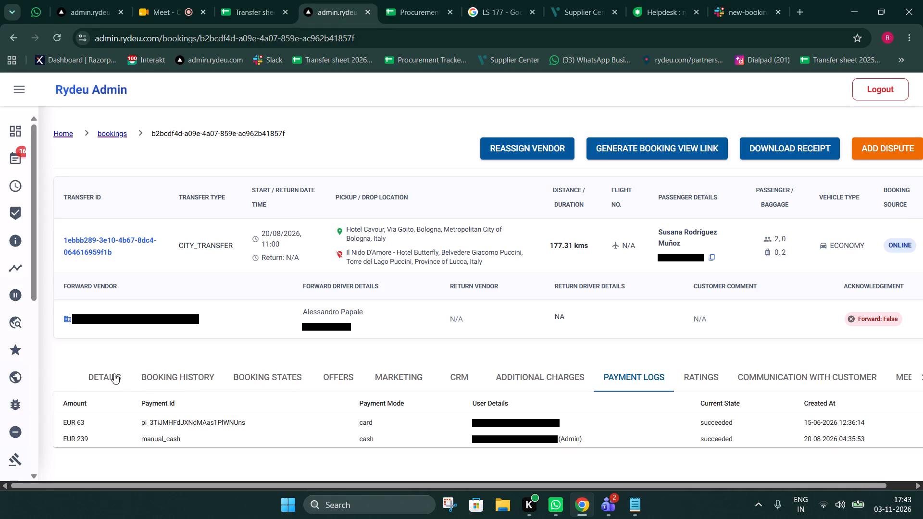
left_click(112, 373)
left_click(280, 0)
Clear row 310's amount in column J of the transfer sheet and enter 239 in column AB.
left_click(523, 301)
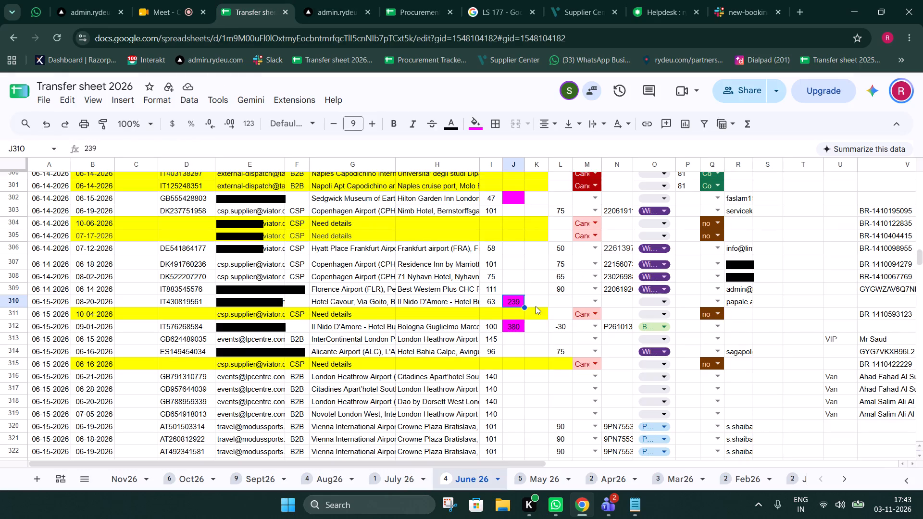
key("BackSpace")
key("Right")
key("Right")
key("Right")
key("Right")
key("Right")
key("Right")
key("Right")
key("Right")
key("Right")
key("Right")
key("Right")
key("Right")
key("Right")
key("Right")
key("Right")
key("Right")
key("Right")
key("Right")
key("Right")
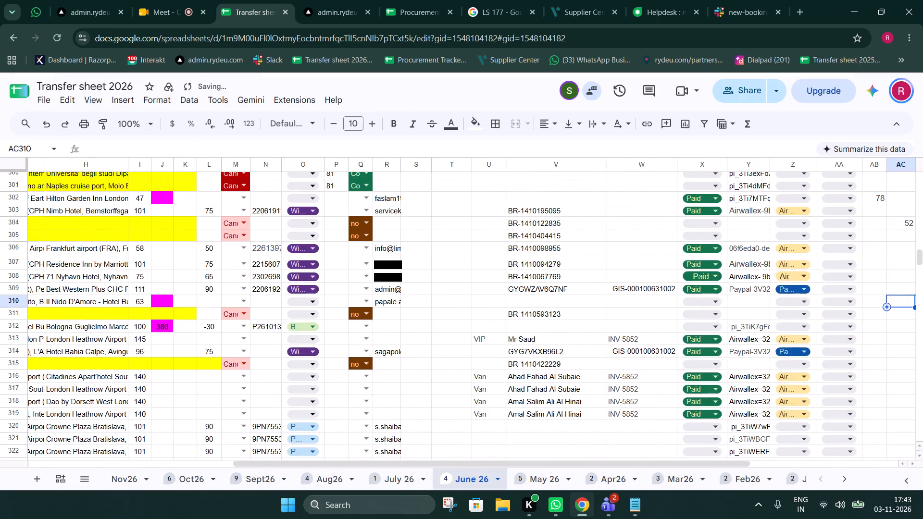
key("Left")
type("23")
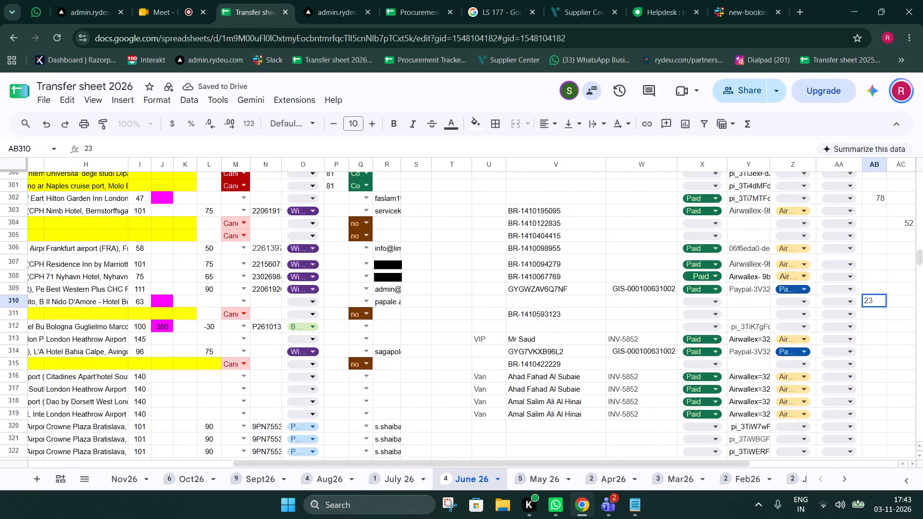
key("9")
Set row 310's payment status in column X to Paid.
key("Left")
key("Left")
key("Left")
key("Left")
key("Return")
key("Down")
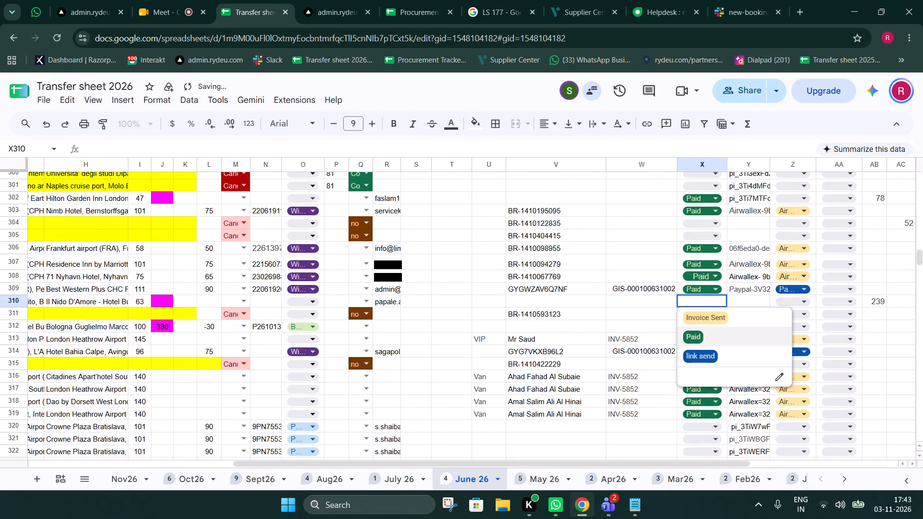
key("Return")
left_click(290, 0)
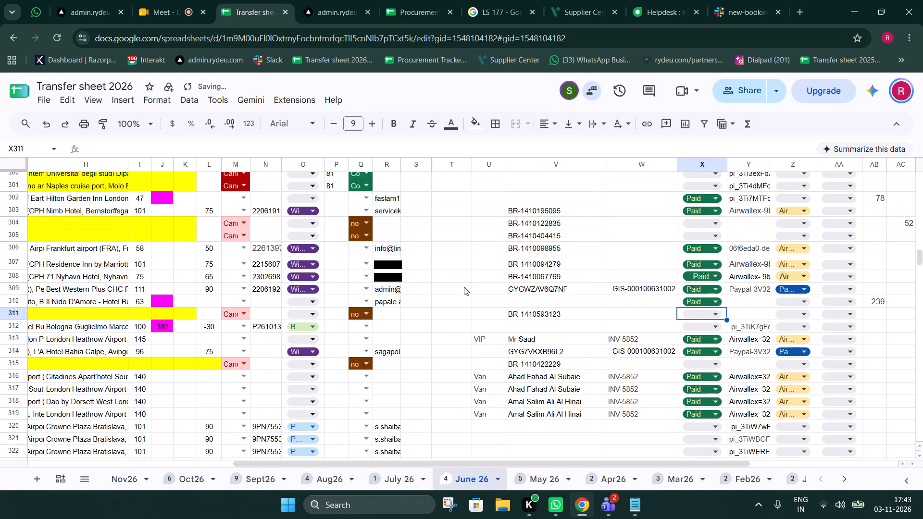
left_click(343, 0)
scroll(447, 311, "down", 5)
left_click(623, 304)
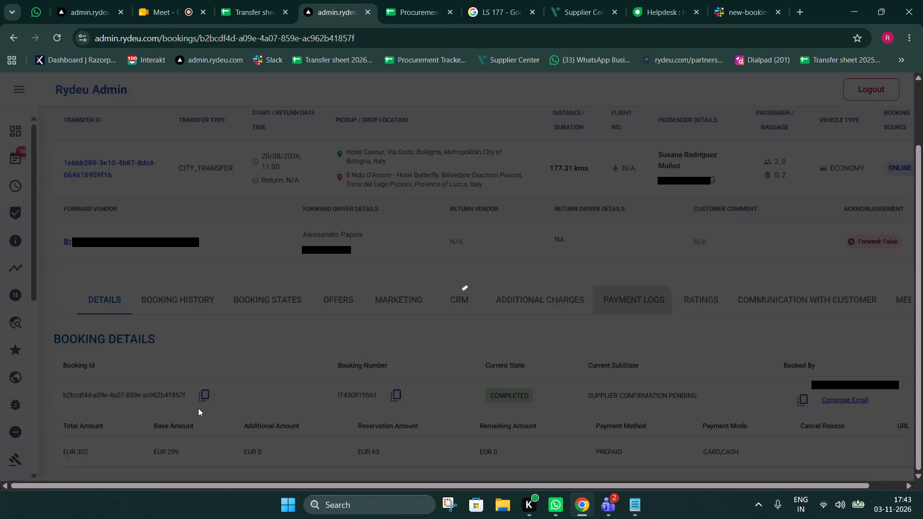
left_click_drag(131, 424, 281, 424)
key("ctrl+c")
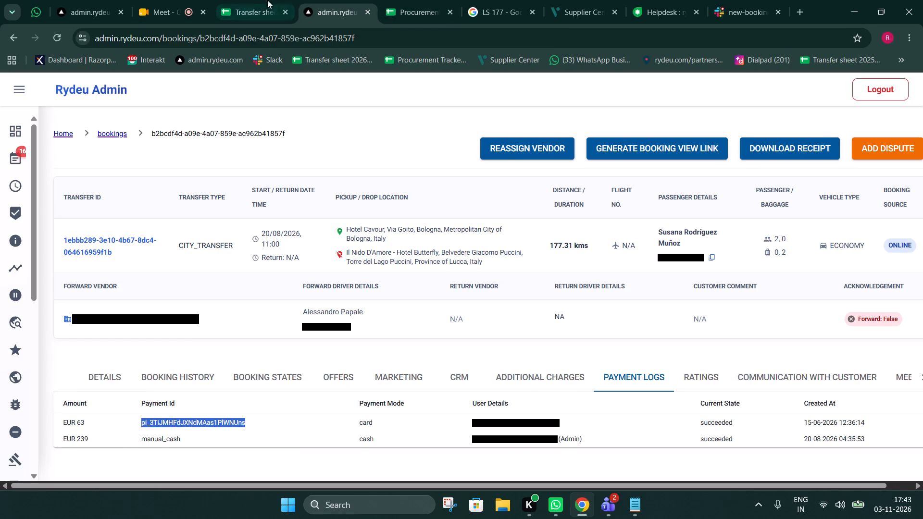
left_click(253, 0)
double_click(743, 297)
key("ctrl+v")
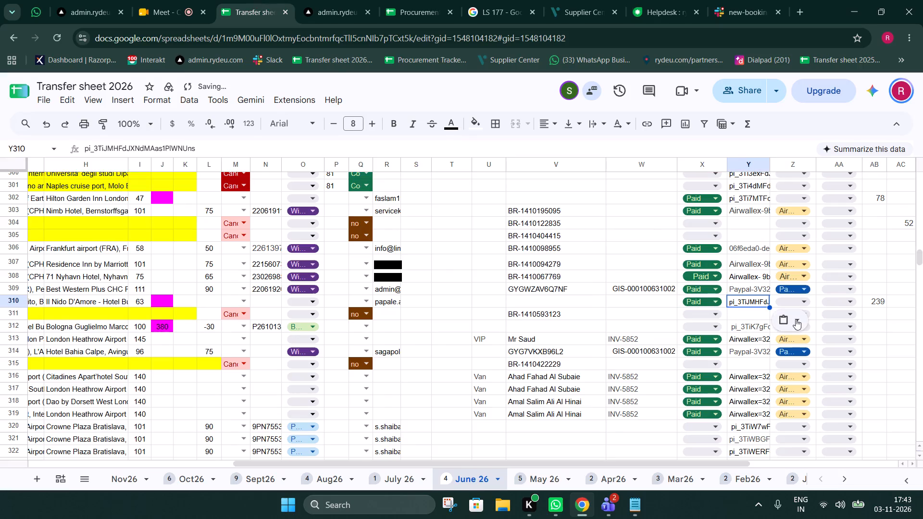
left_click(796, 319)
left_click(798, 341)
left_click(641, 300)
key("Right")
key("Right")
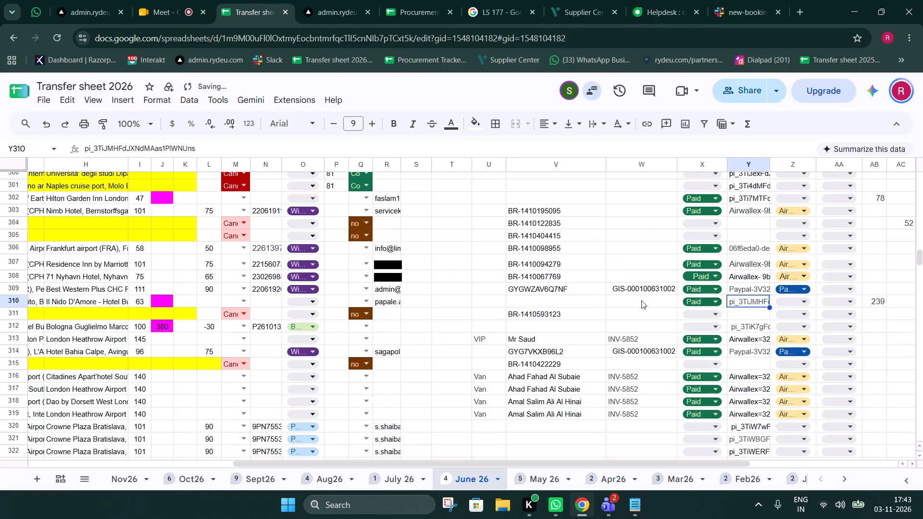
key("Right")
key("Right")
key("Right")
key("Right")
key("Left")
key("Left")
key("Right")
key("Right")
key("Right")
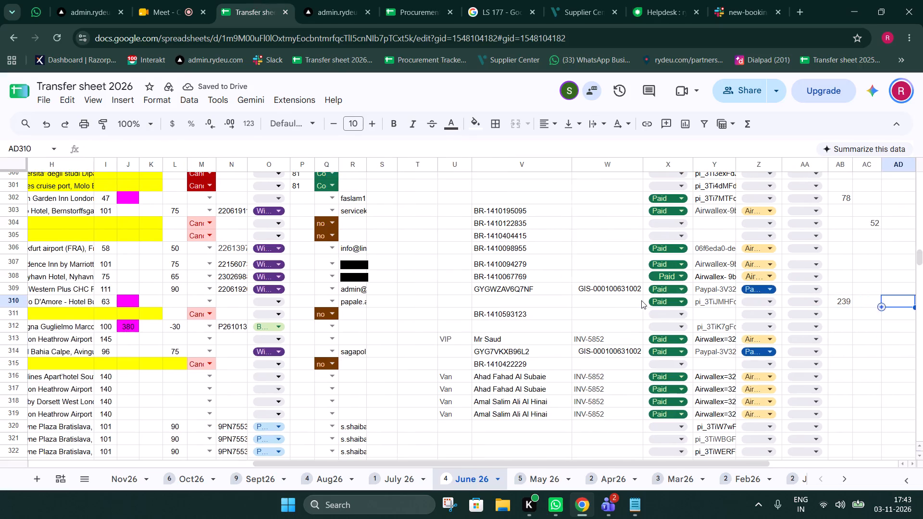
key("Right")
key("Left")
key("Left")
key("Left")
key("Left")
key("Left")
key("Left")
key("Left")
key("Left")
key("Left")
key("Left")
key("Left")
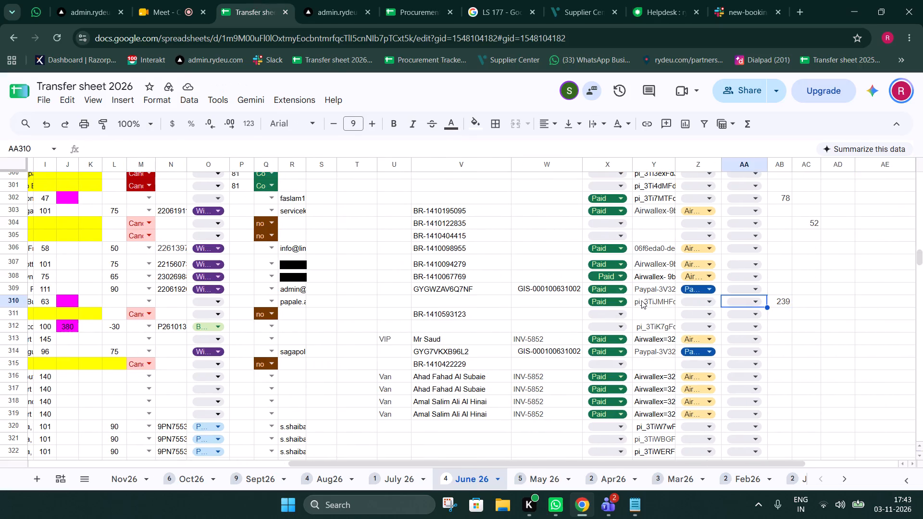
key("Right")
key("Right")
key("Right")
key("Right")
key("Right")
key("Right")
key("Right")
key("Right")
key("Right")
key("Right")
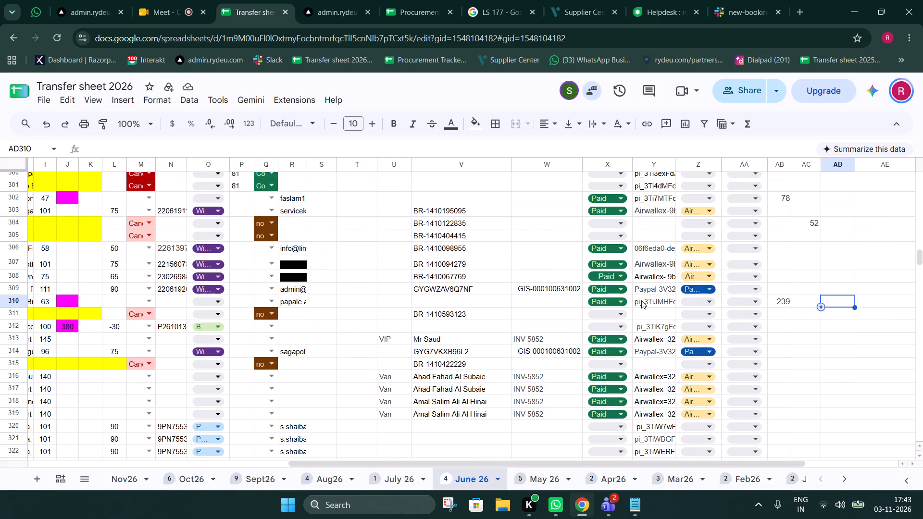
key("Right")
key("Left")
key("Left")
key("Left")
key("Left")
key("Left")
key("Left")
key("Left")
key("Left")
key("Left")
key("Left")
key("Left")
key("Left")
key("Left")
key("Left")
key("Left")
key("Left")
key("Left")
key("Left")
key("Left")
key("Left")
key("Left")
key("Left")
key("Left")
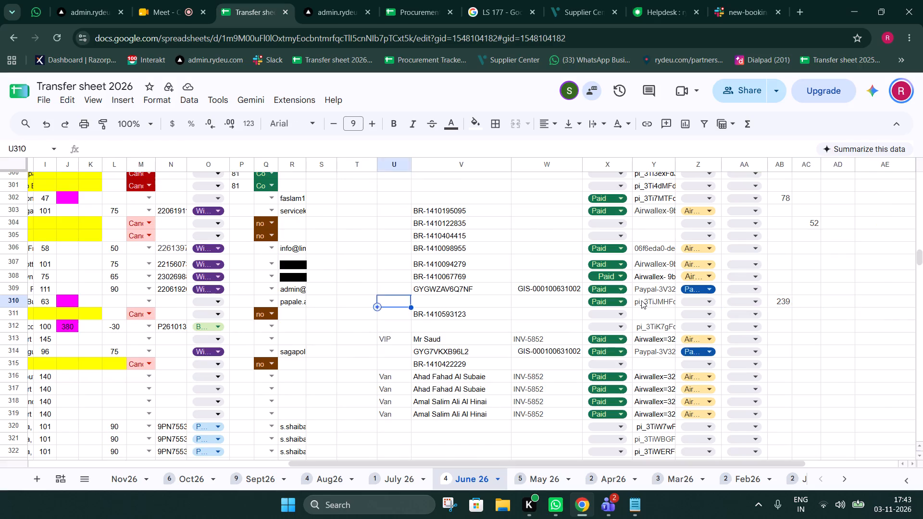
key("Right")
key("Right")
key("Right")
key("Down")
key("Down")
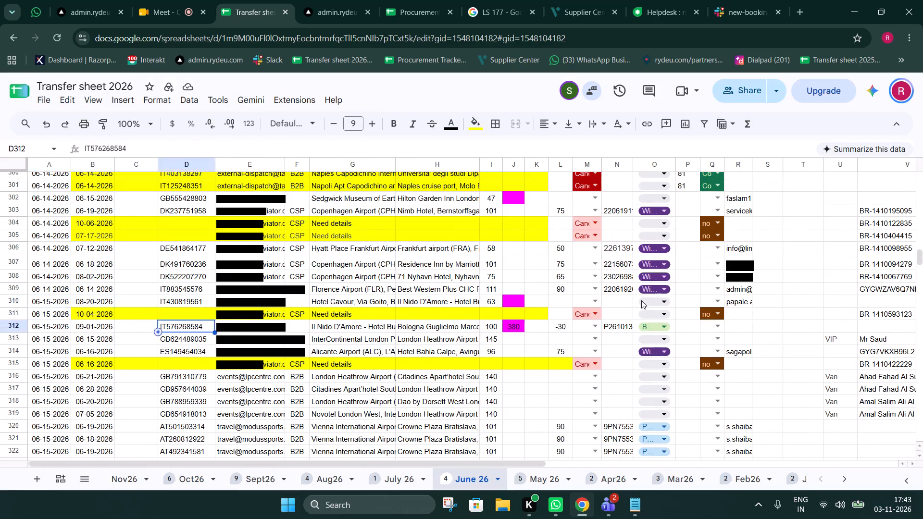
key("ctrl+c")
left_click(329, 0)
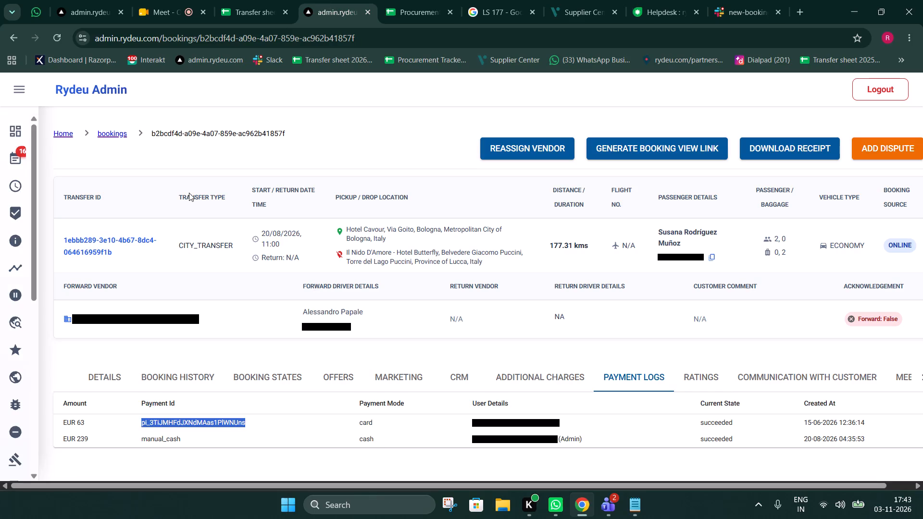
left_click(14, 242)
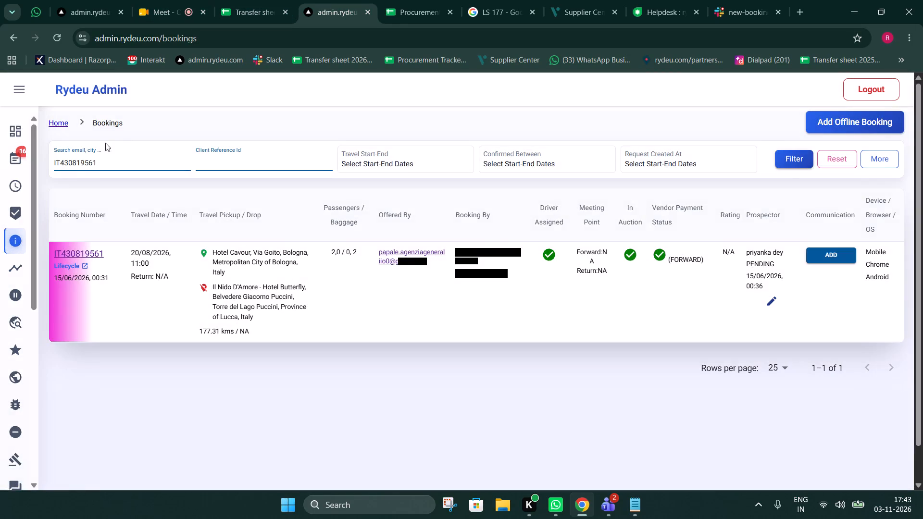
double_click(72, 172)
key("ctrl+v")
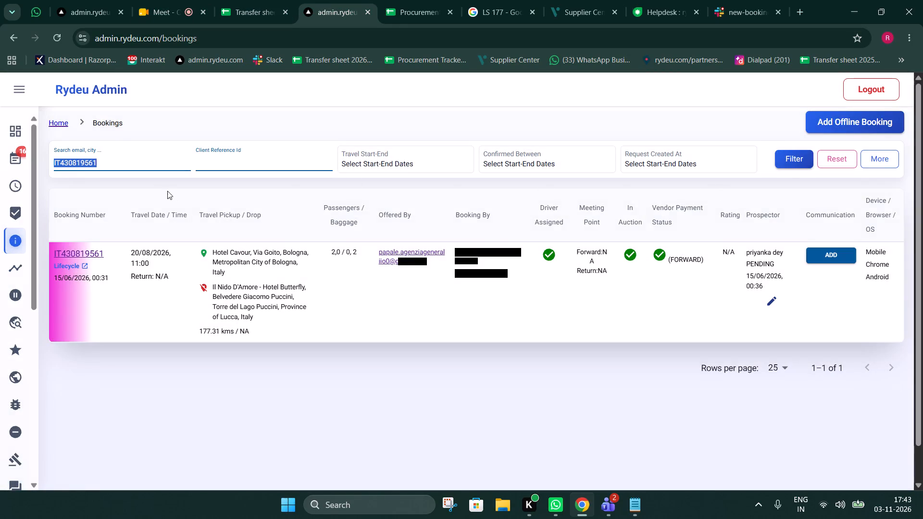
left_click(141, 164)
double_click(96, 162)
key("ctrl+v")
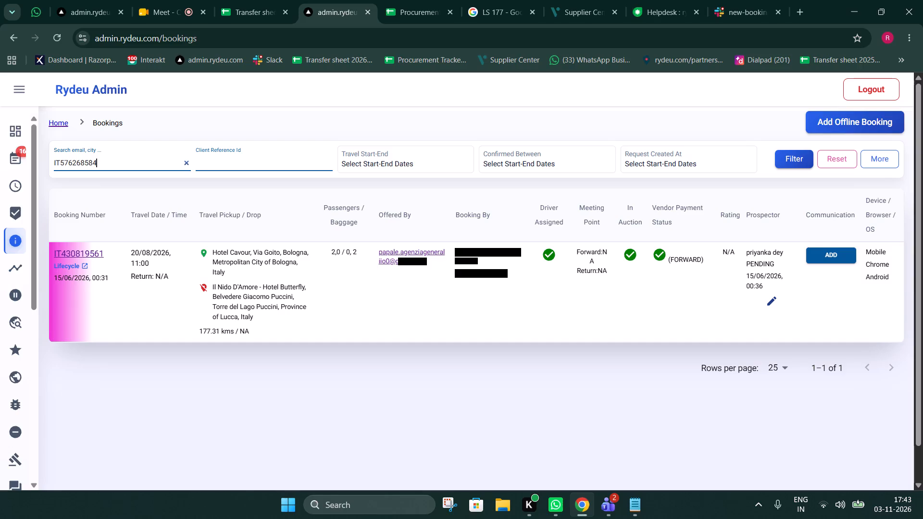
left_click(792, 157)
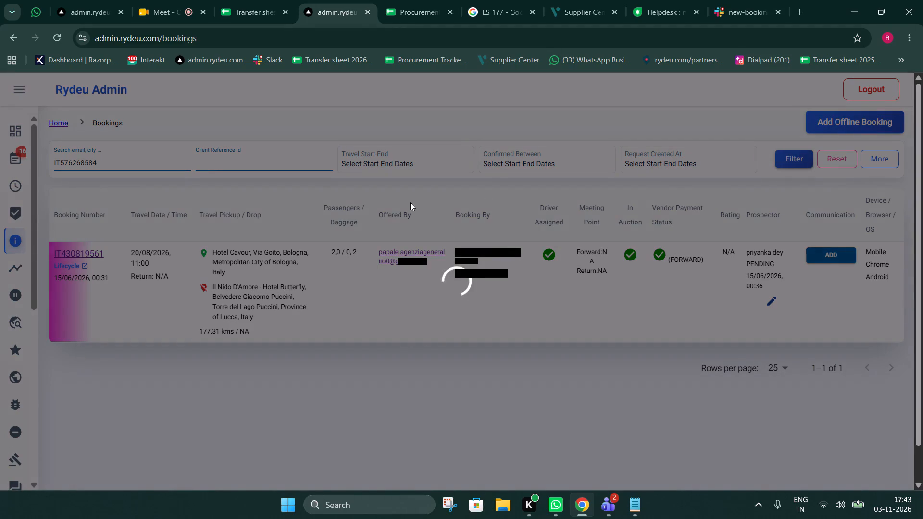
left_click_drag(401, 265, 376, 248)
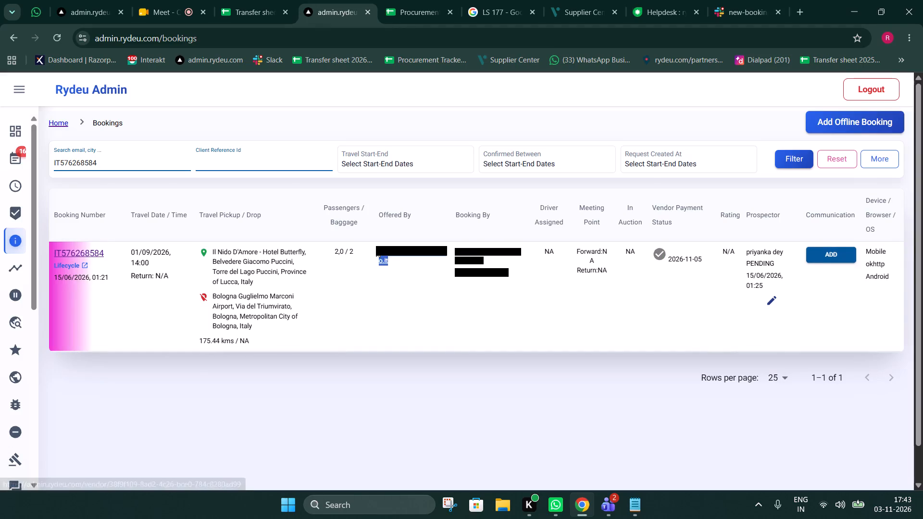
left_click_drag(376, 248, 376, 248)
key("ctrl+c")
left_click(255, 0)
double_click(733, 329)
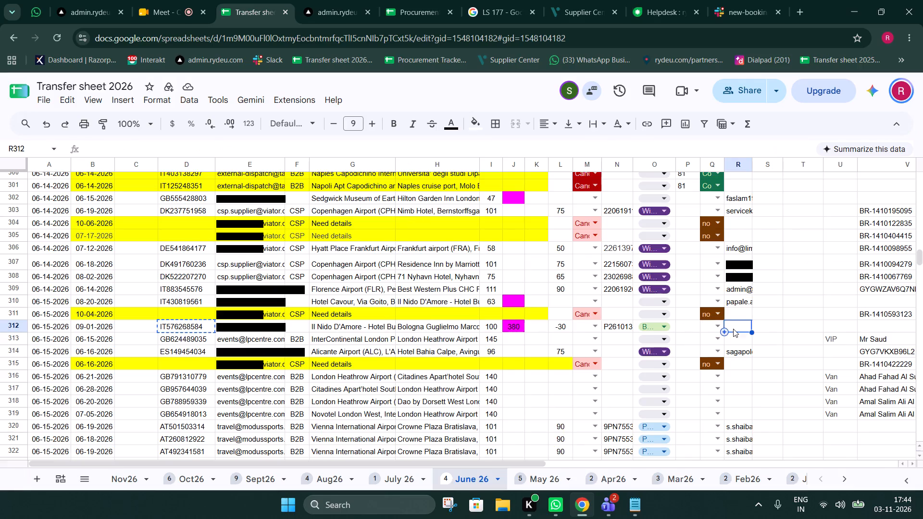
key("ctrl+v")
left_click(736, 341)
left_click(317, 0)
scroll(326, 186, "down", 3)
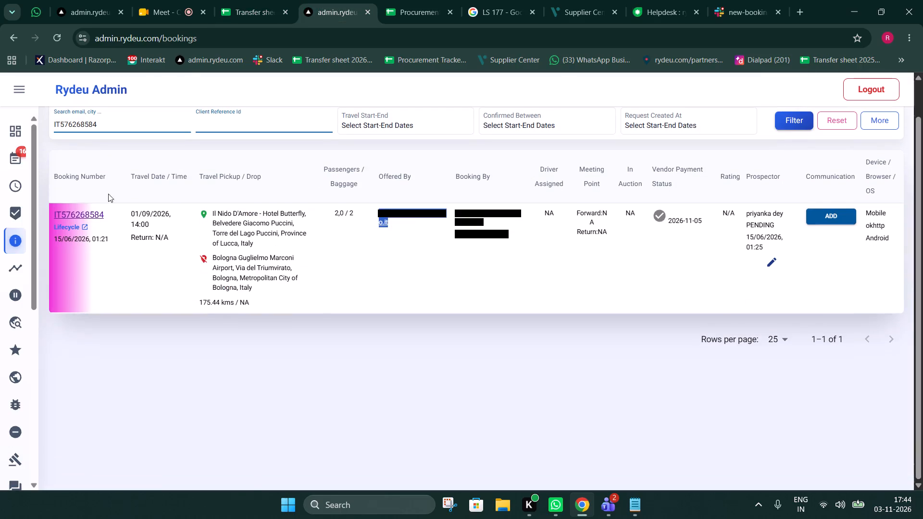
left_click(74, 208)
left_click(74, 213)
scroll(487, 280, "down", 1)
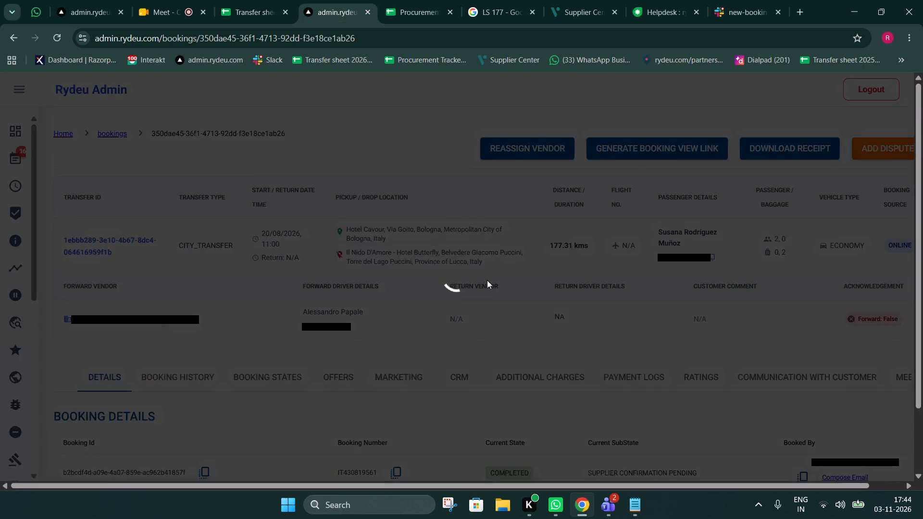
scroll(487, 280, "down", 2)
left_click(623, 303)
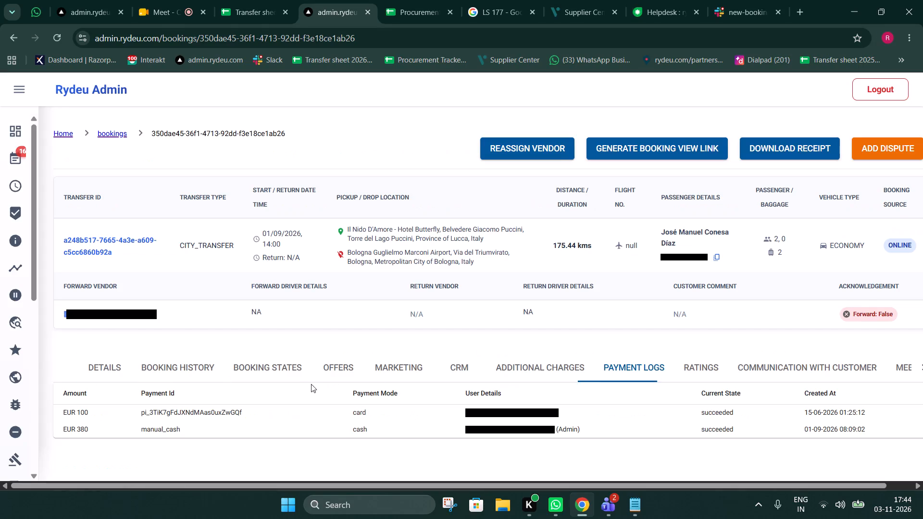
left_click(121, 374)
Clear row 312's amount in column J of the transfer sheet and enter 380 in column AB.
left_click(262, 0)
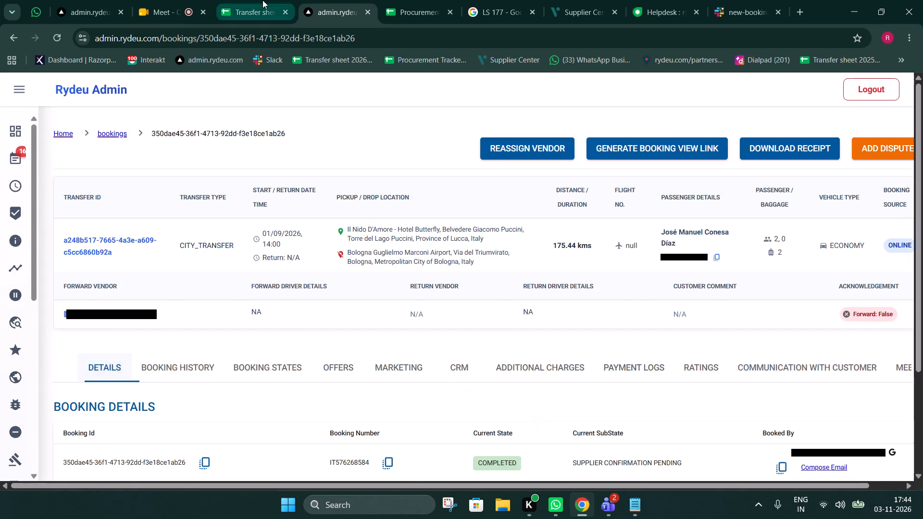
left_click(514, 332)
key("BackSpace")
key("Right")
key("Right")
key("Right")
key("Right")
key("Right")
key("Right")
key("Right")
key("Right")
key("Right")
key("Right")
key("Right")
key("Right")
key("Right")
key("Right")
key("Right")
key("Right")
key("Right")
key("Right")
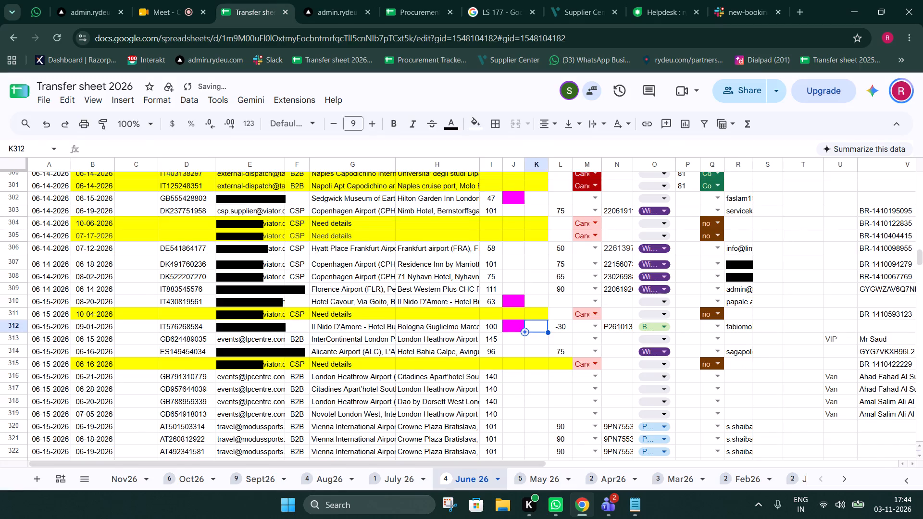
key("Right")
key("Left")
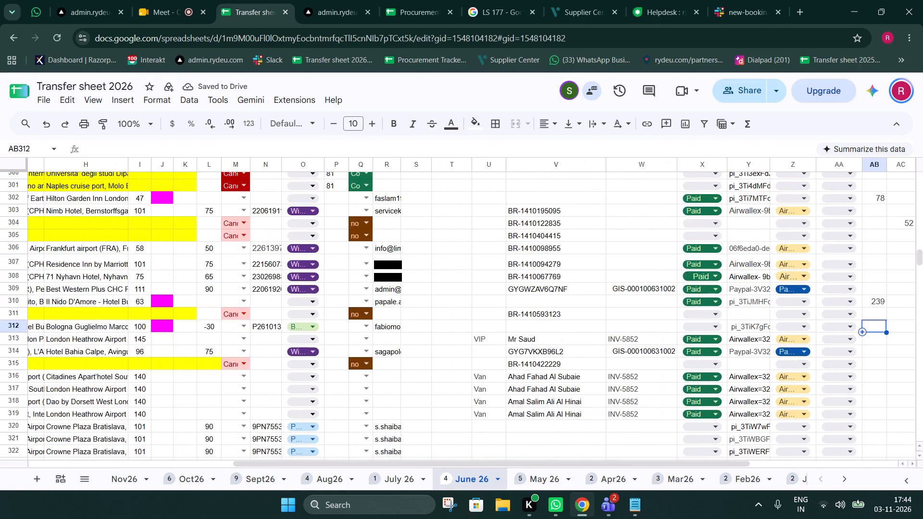
type("380")
Set row 312's payment status in column X to Paid.
key("Left")
key("Left")
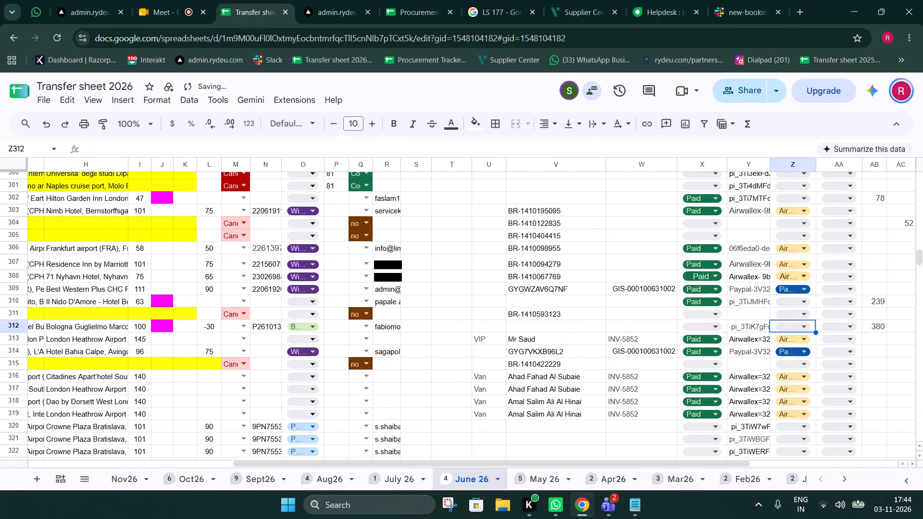
key("Left")
key("Left")
key("Return")
key("Down")
key("Return")
key("Right")
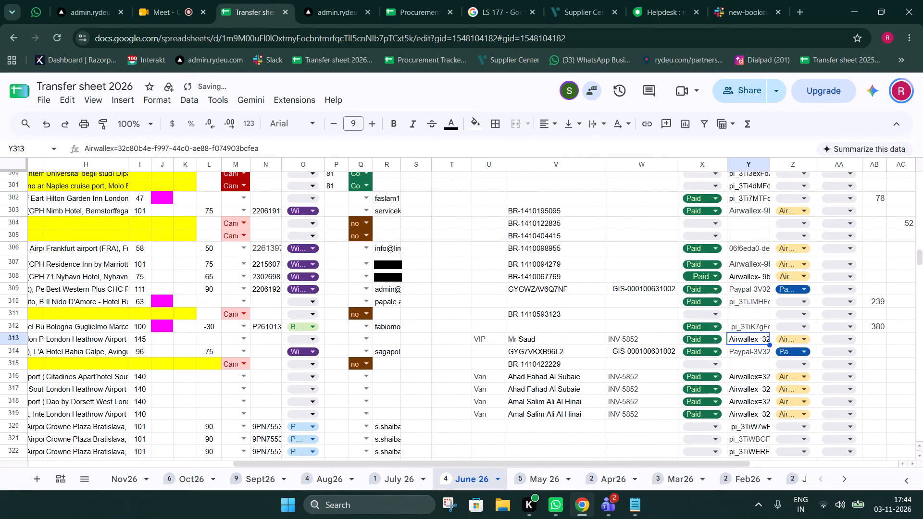
key("Up")
key("Right")
key("Right")
key("Right")
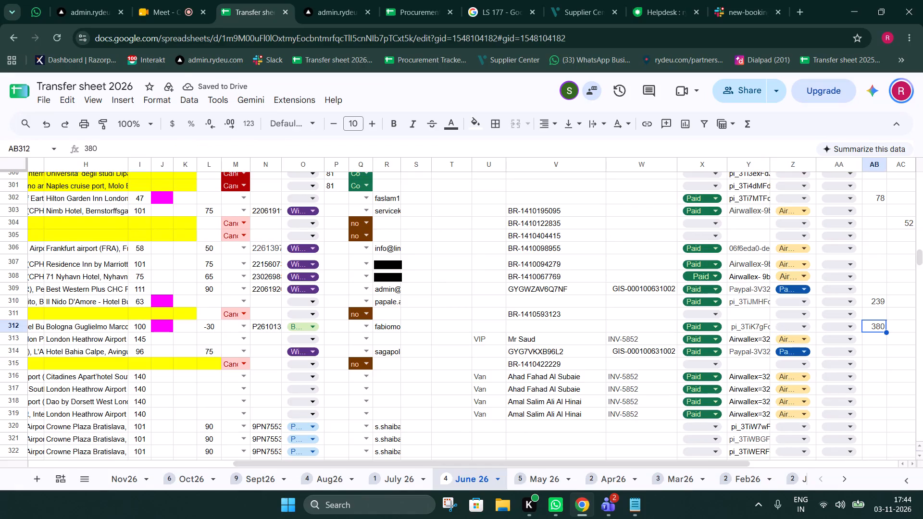
key("Left")
key("Left")
key("Left")
key("Left")
key("Left")
key("Left")
key("Left")
key("Left")
key("Left")
key("Left")
key("Left")
key("Left")
key("Left")
key("Left")
key("Left")
key("Left")
key("Left")
key("Left")
key("Left")
key("Left")
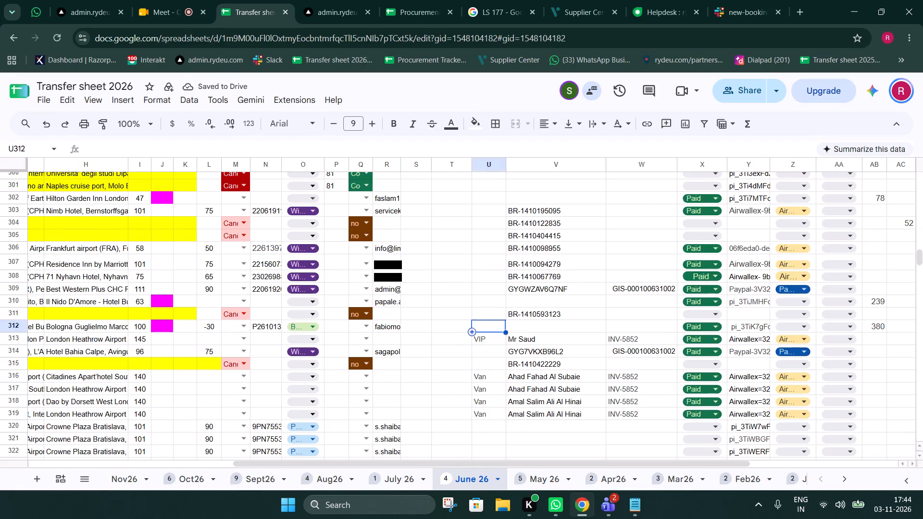
key("Right")
key("Right")
key("Right")
key("Down")
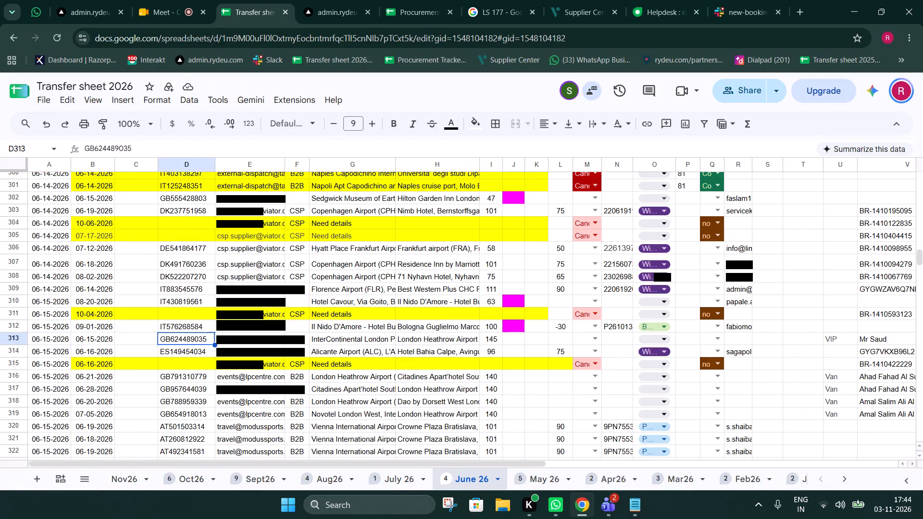
key("ctrl+c")
left_click(351, 0)
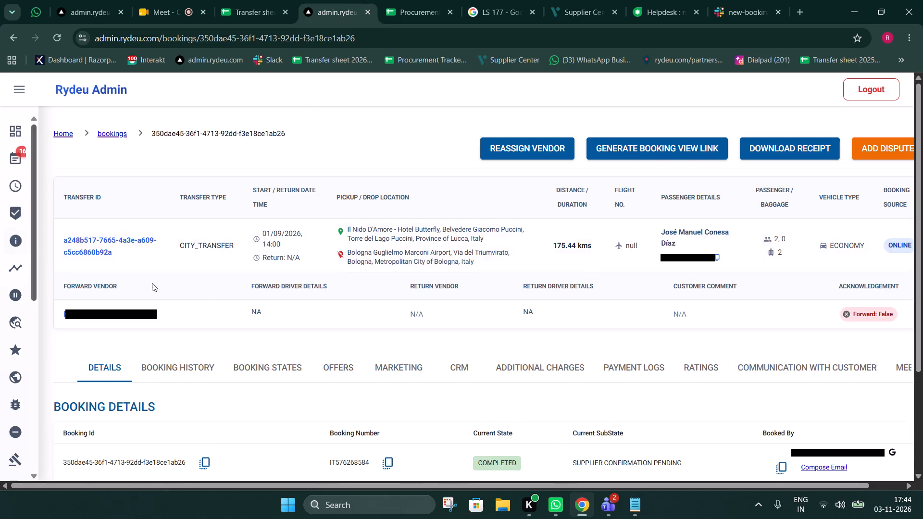
scroll(202, 292, "down", 4)
left_click(20, 241)
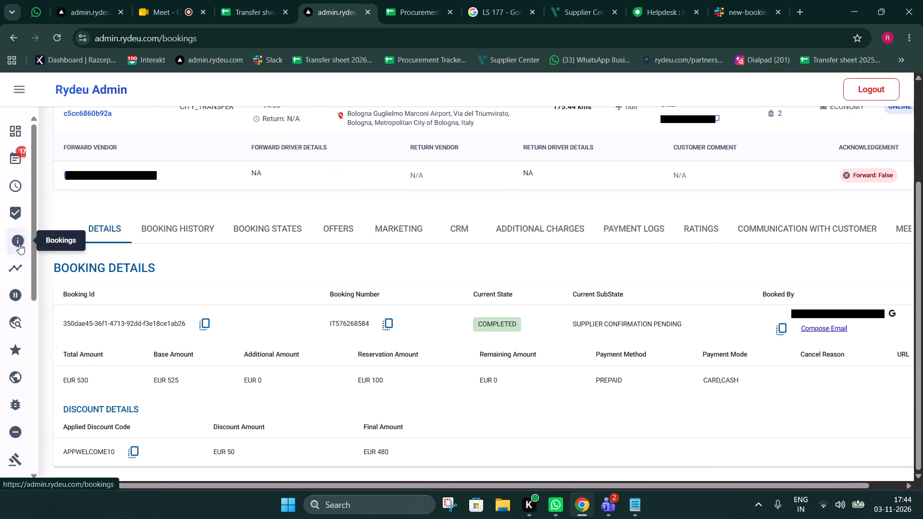
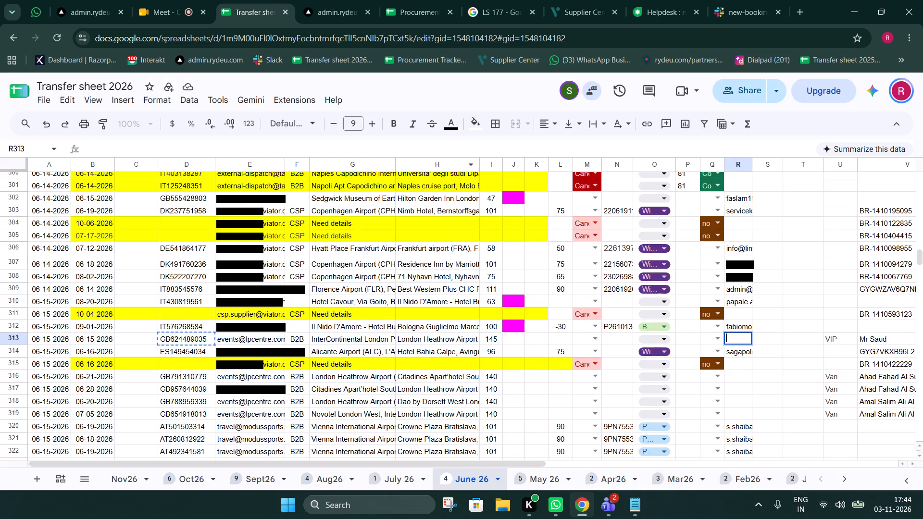
Paste the supplier's email into column R of row 313 in the transfer sheet.
key("ctrl+v")
left_click(556, 339)
left_click(356, 0)
scroll(364, 210, "down", 7)
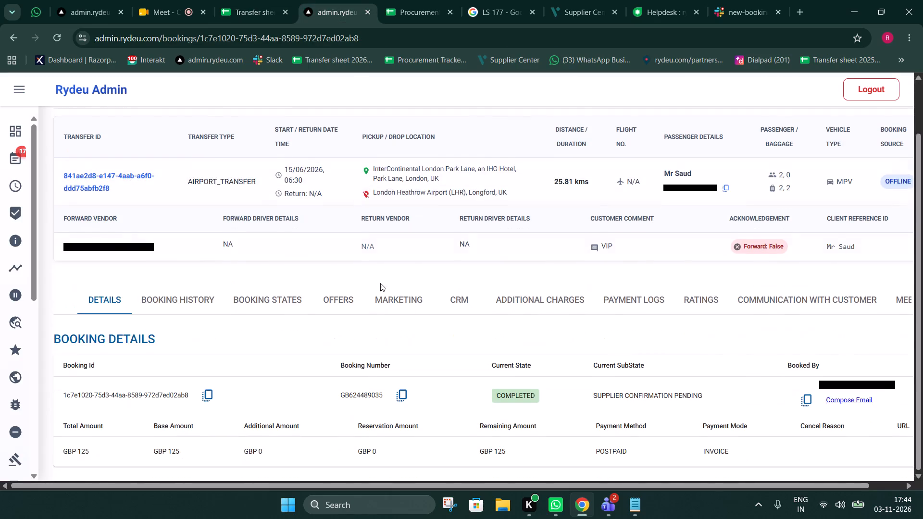
left_click(602, 301)
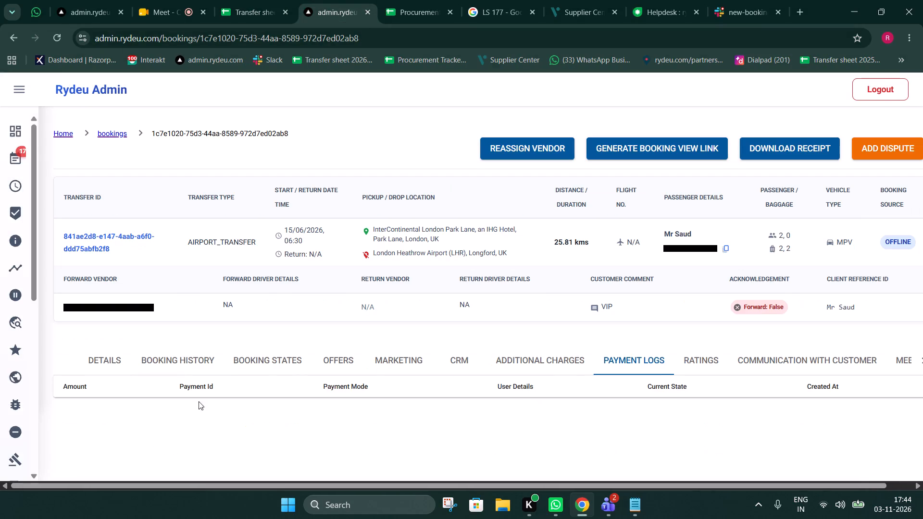
left_click(351, 358)
scroll(350, 358, "down", 7)
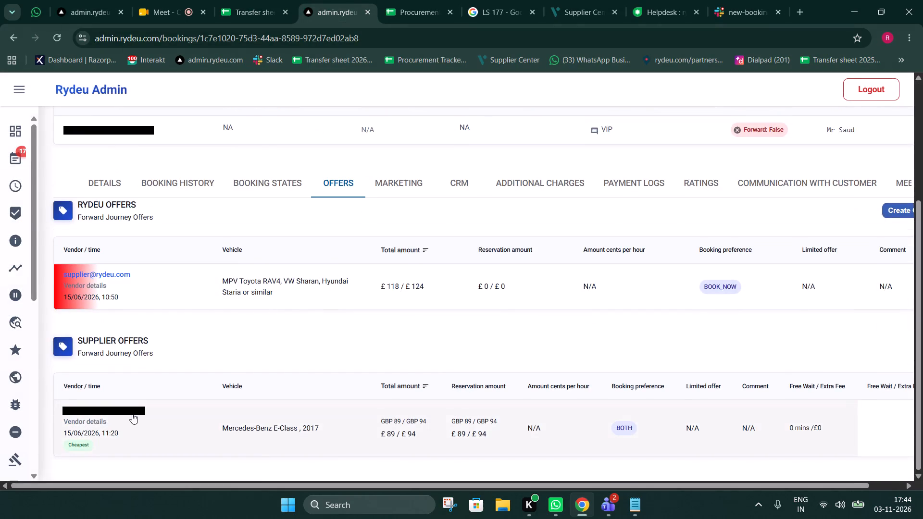
left_click(130, 409)
left_click_drag(108, 314, 69, 316)
key("ctrl+c")
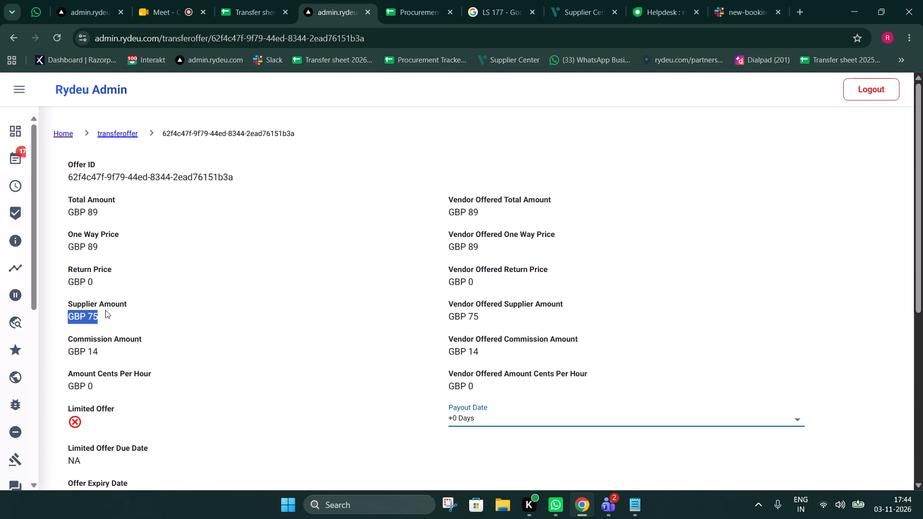
Search Google for the conversion of GBP 75 to EUR.
left_click(512, 0)
left_click(559, 108)
key("ctrl+v")
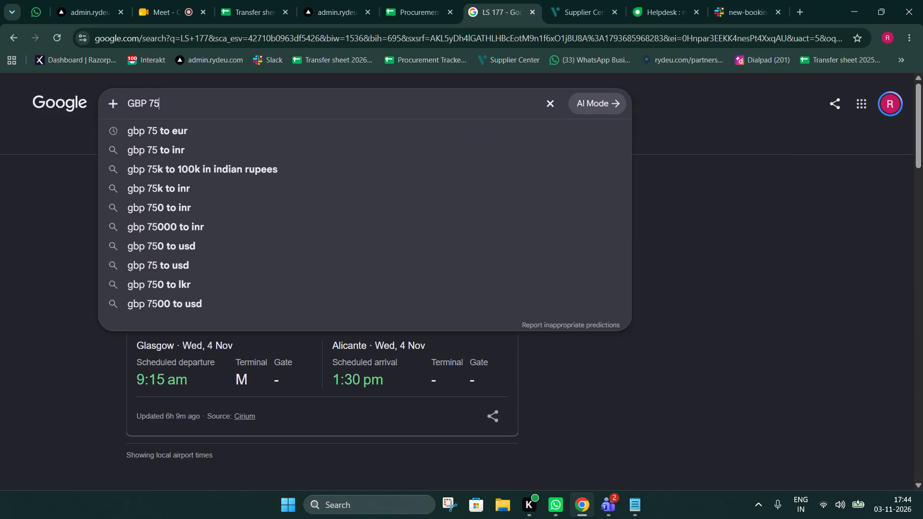
left_click(289, 134)
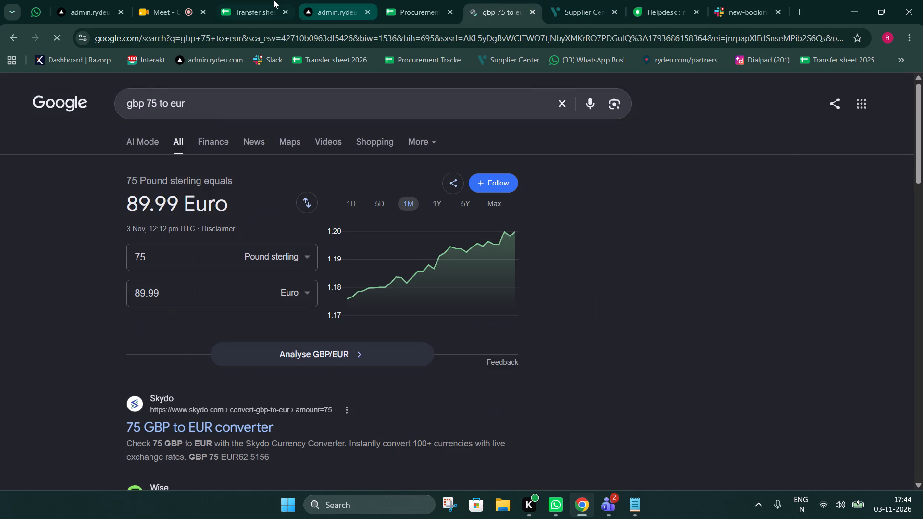
Enter 90 in column L of row 313 in the transfer sheet.
left_click(274, 0)
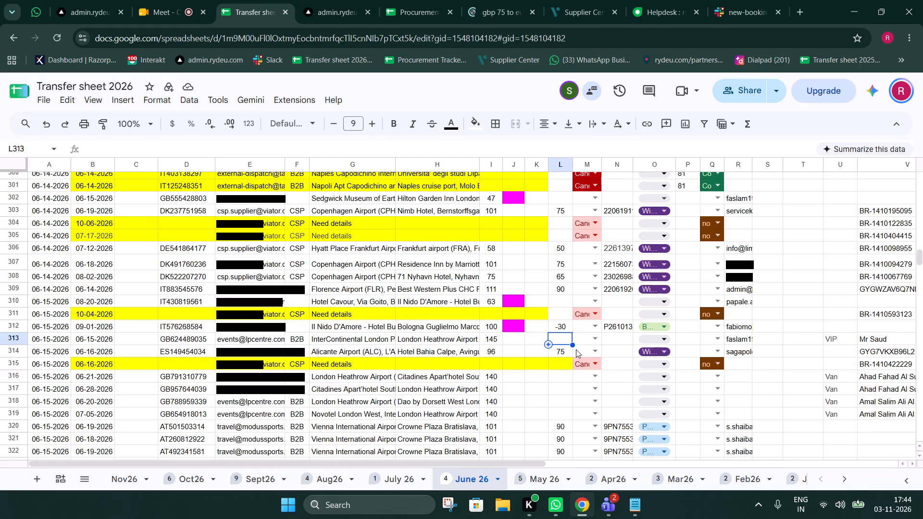
type("90")
left_click(561, 354)
left_click(561, 368)
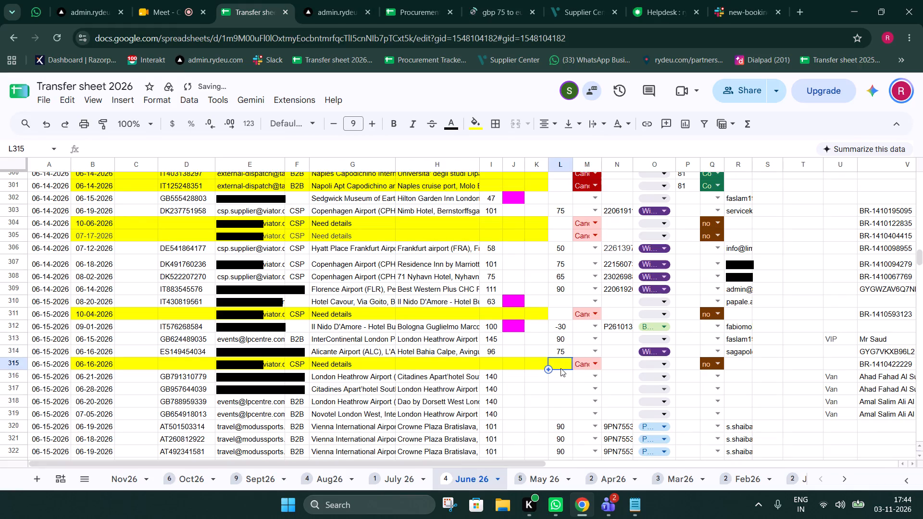
left_click(563, 375)
scroll(386, 320, "down", 2)
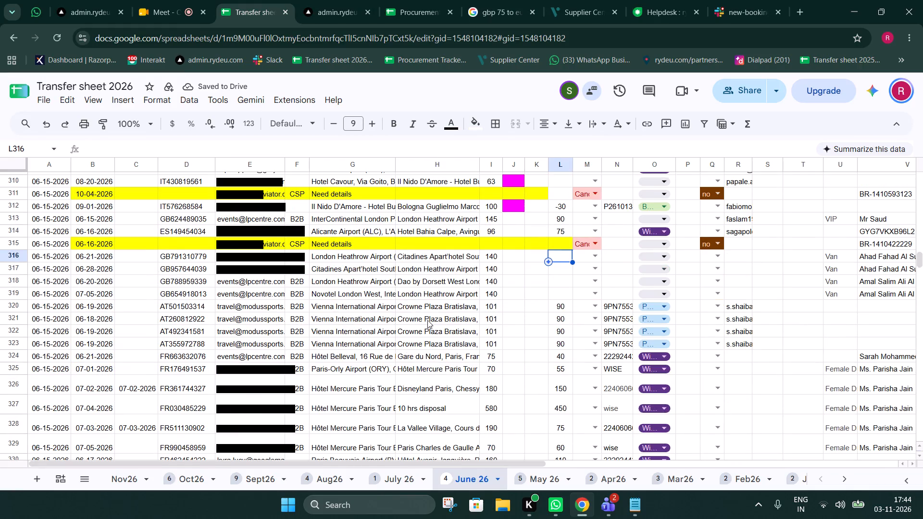
scroll(436, 315, "up", 5)
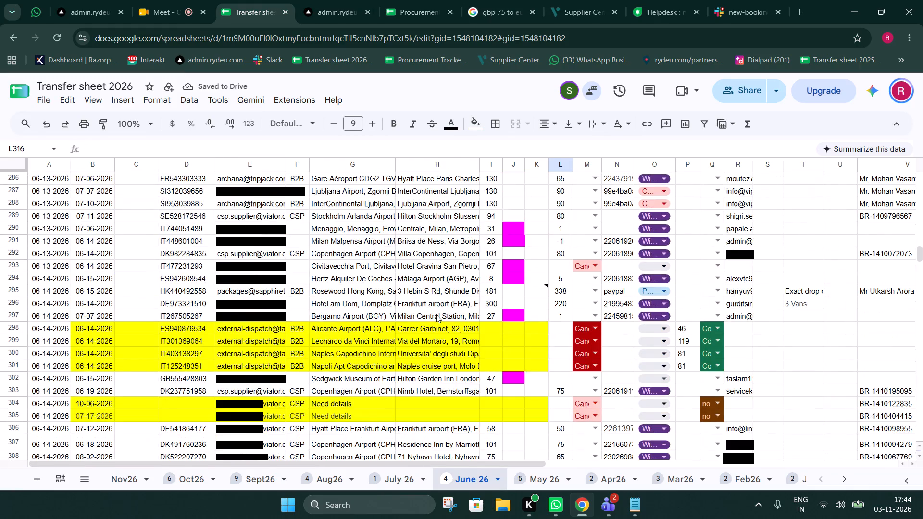
scroll(436, 314, "down", 5)
scroll(436, 314, "up", 1)
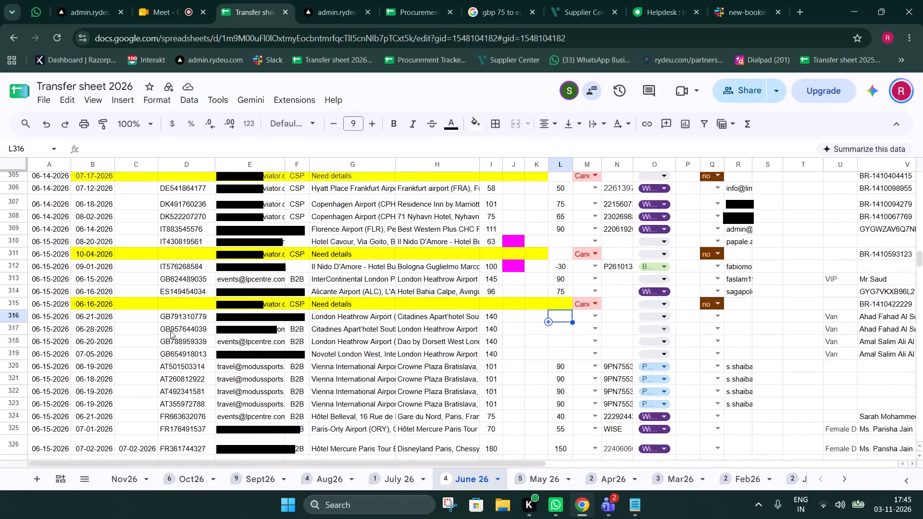
left_click(184, 321)
key("ctrl+c")
left_click(355, 0)
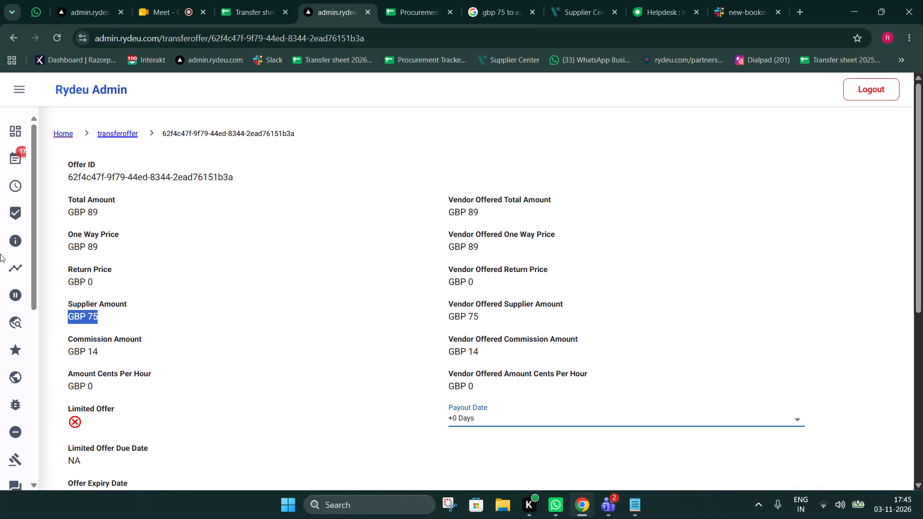
left_click(17, 246)
Reload the GBP 75 to EUR conversion in Google to recheck it.
left_click(521, 0)
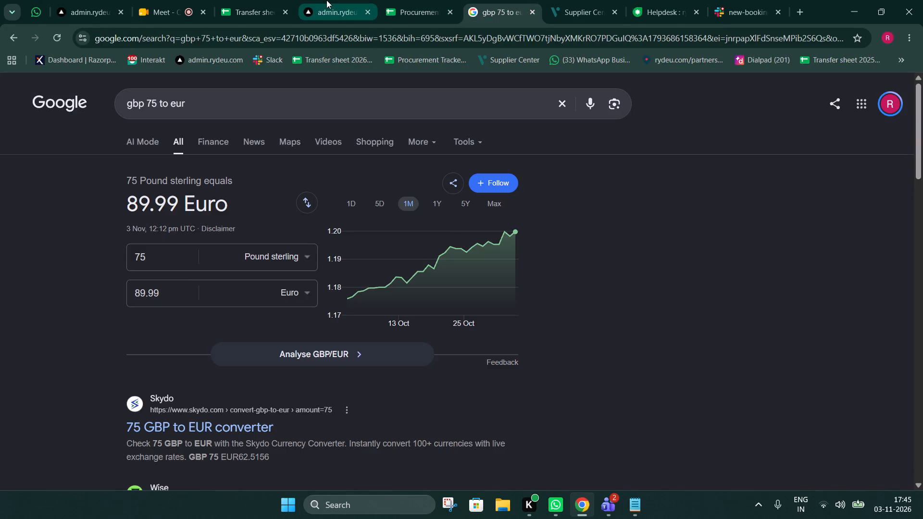
left_click(326, 0)
left_click(473, 0)
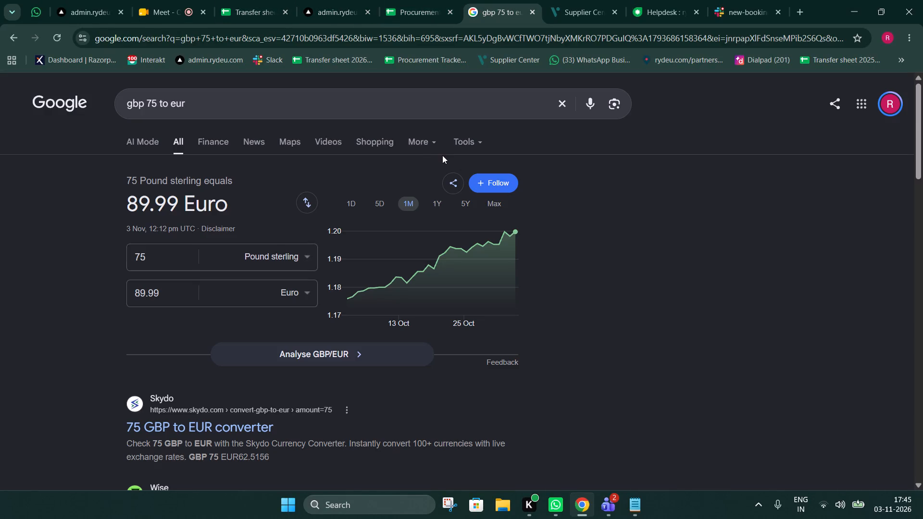
left_click(61, 42)
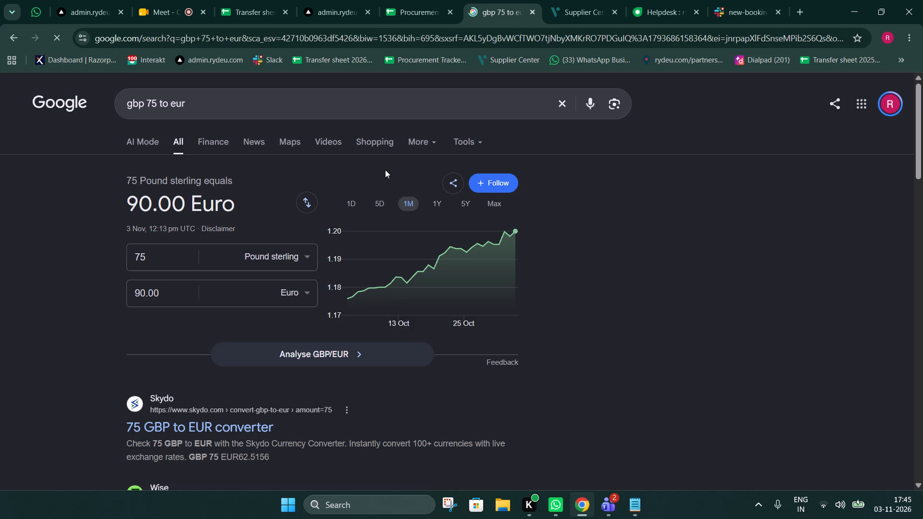
left_click(284, 0)
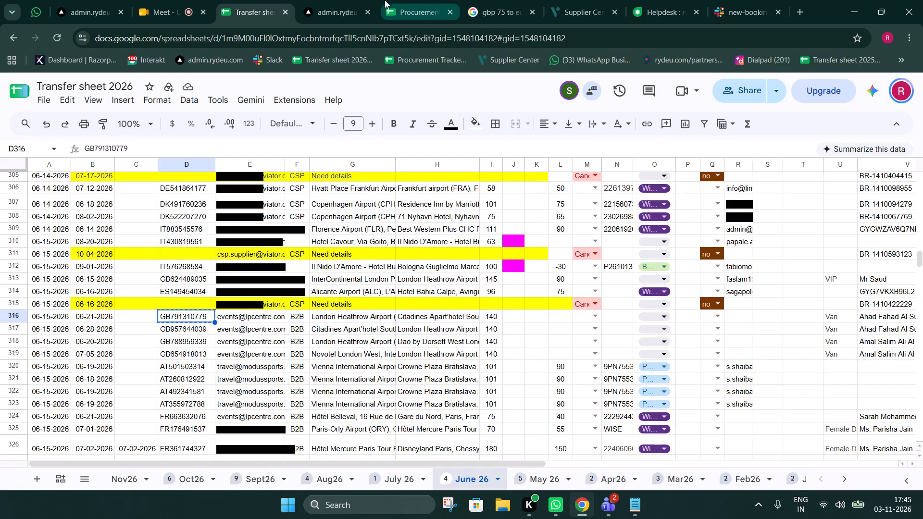
left_click(359, 0)
left_click_drag(395, 265, 384, 257)
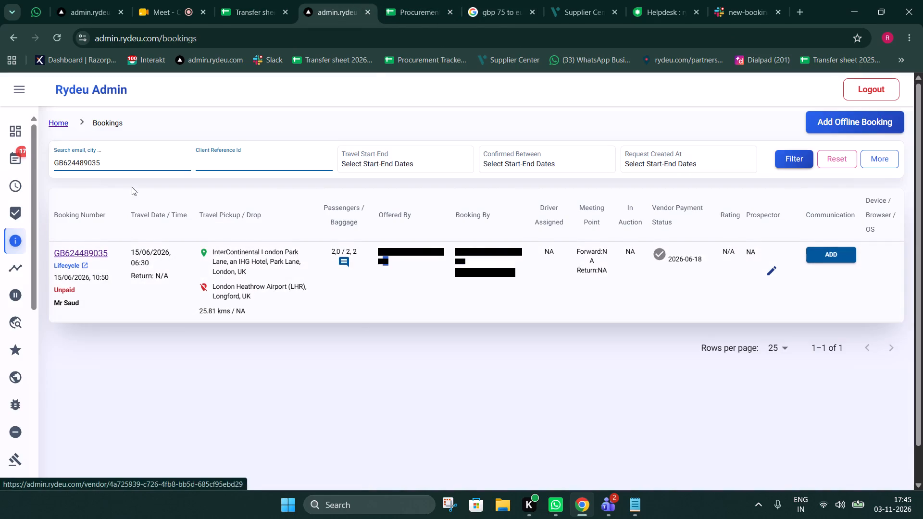
double_click(95, 159)
key("ctrl+v")
left_click(796, 162)
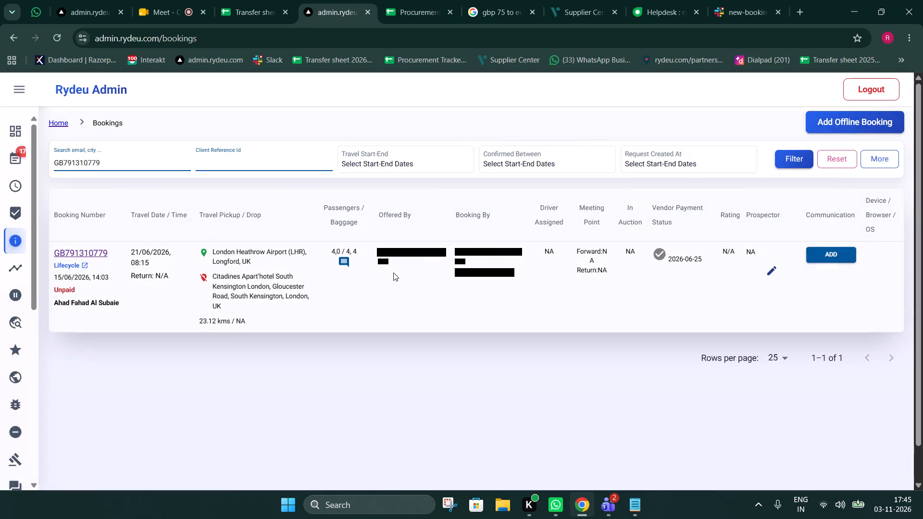
left_click_drag(393, 267, 377, 253)
key("ctrl+c")
left_click(263, 0)
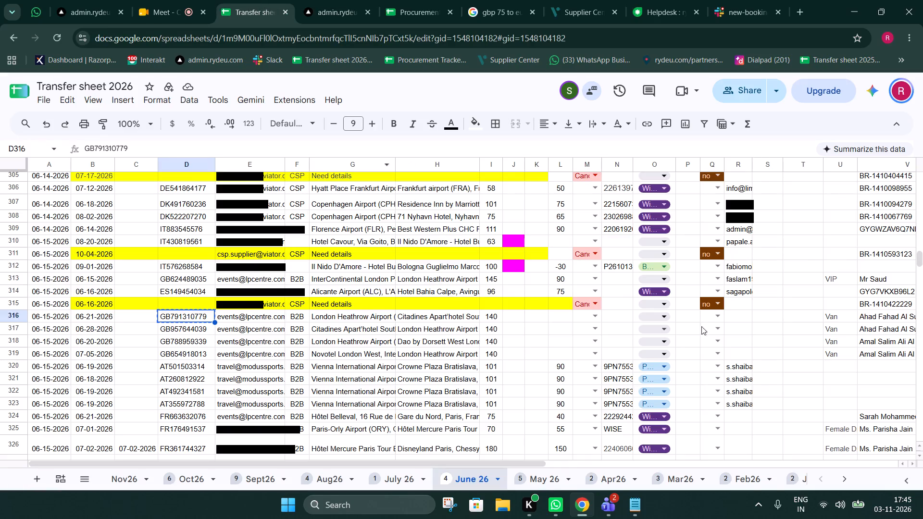
double_click(734, 317)
key("ctrl+v")
double_click(736, 325)
key("ctrl+v")
double_click(739, 344)
key("ctrl+v")
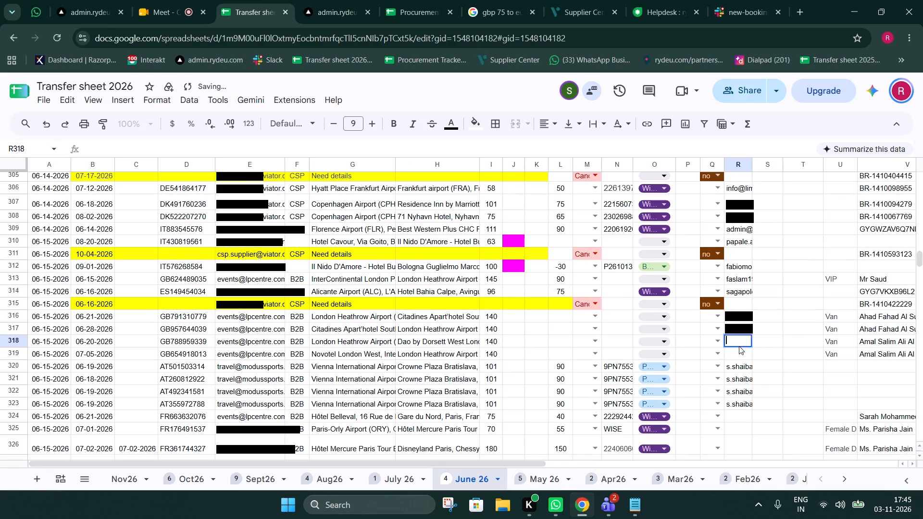
double_click(739, 353)
key("ctrl+v")
left_click(559, 311)
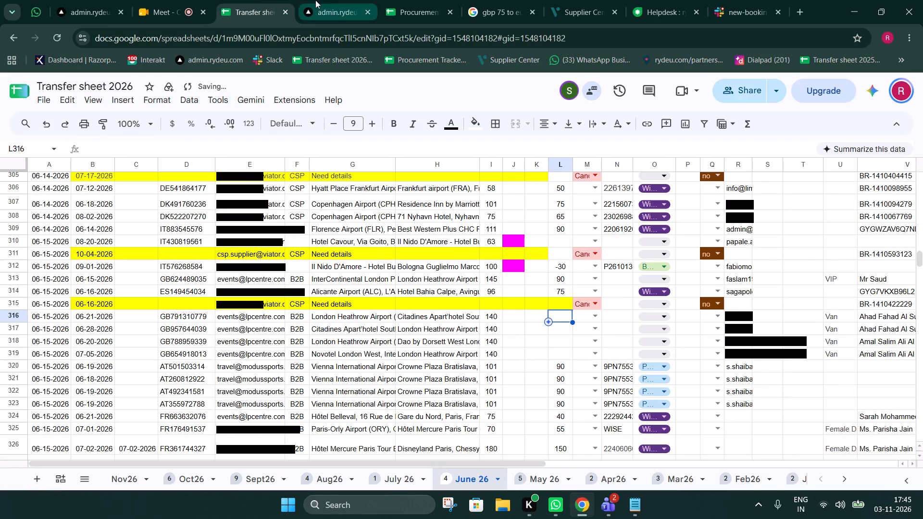
left_click(315, 0)
scroll(337, 284, "down", 4)
left_click(87, 214)
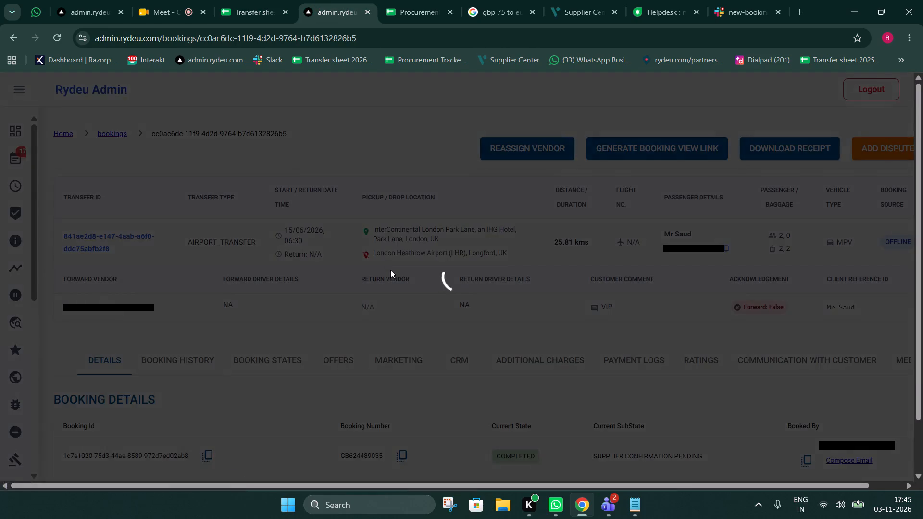
scroll(390, 271, "down", 4)
left_click(355, 302)
scroll(355, 302, "down", 8)
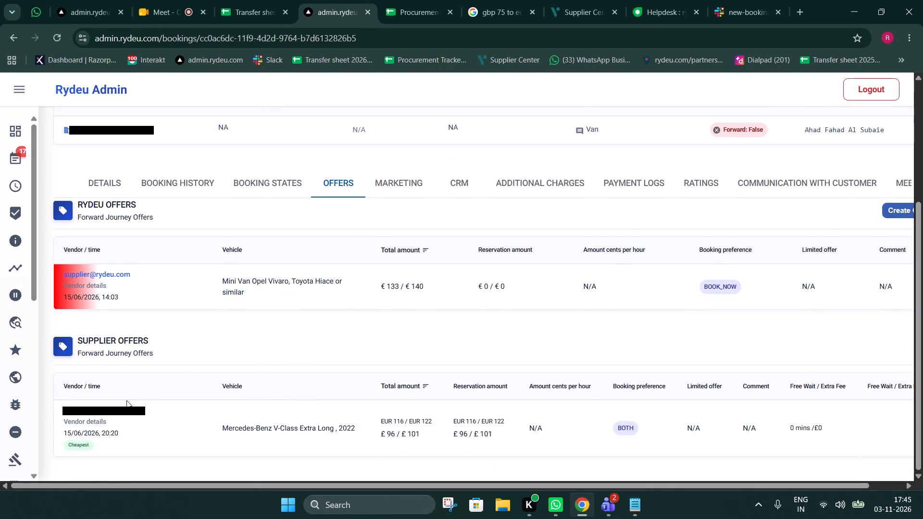
left_click(126, 410)
double_click(87, 316)
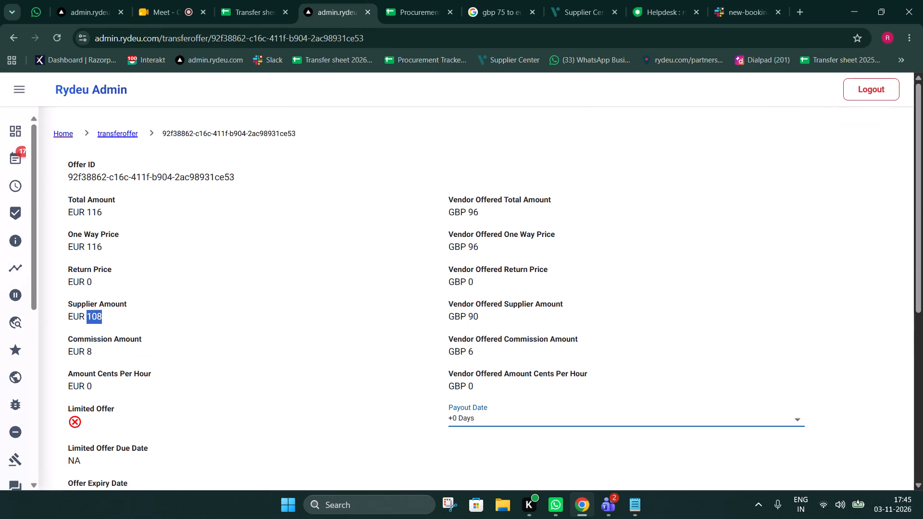
key("ctrl+c")
left_click(264, 0)
double_click(561, 314)
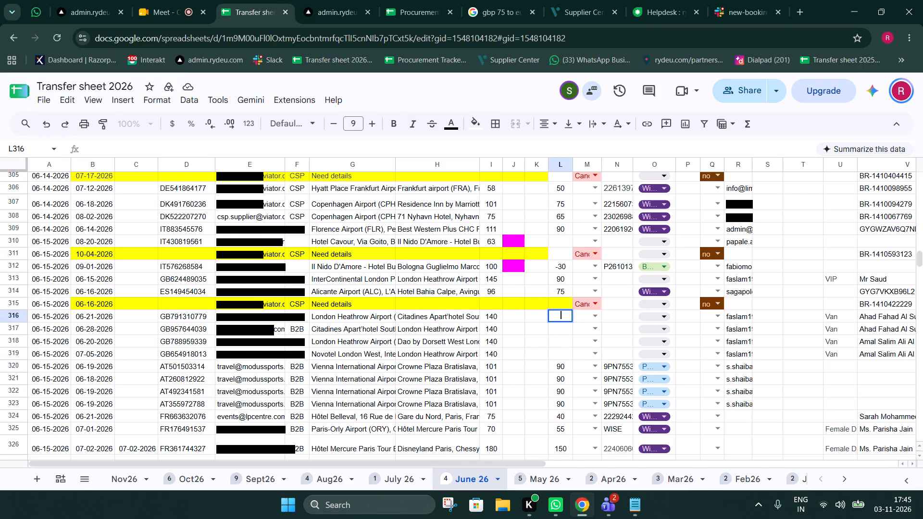
key("ctrl+v")
left_click(563, 329)
left_click(187, 330)
key("ctrl+c")
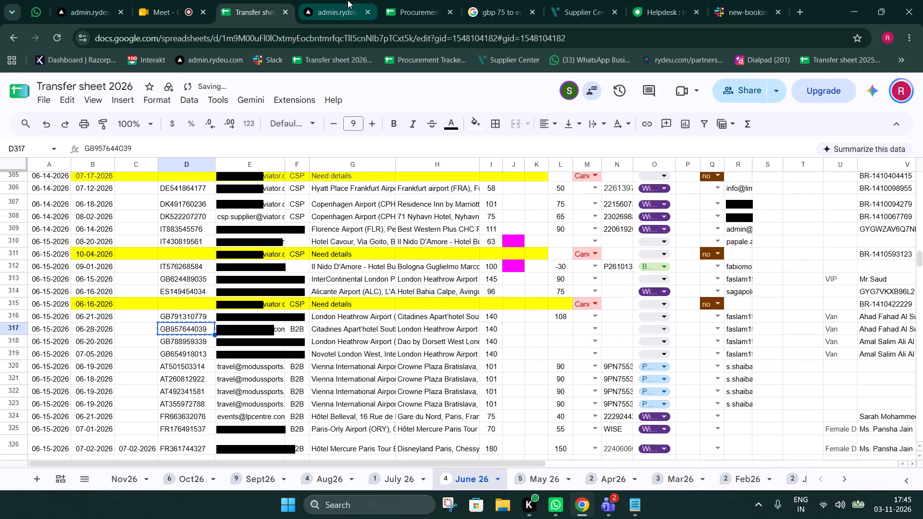
left_click(348, 0)
left_click(26, 231)
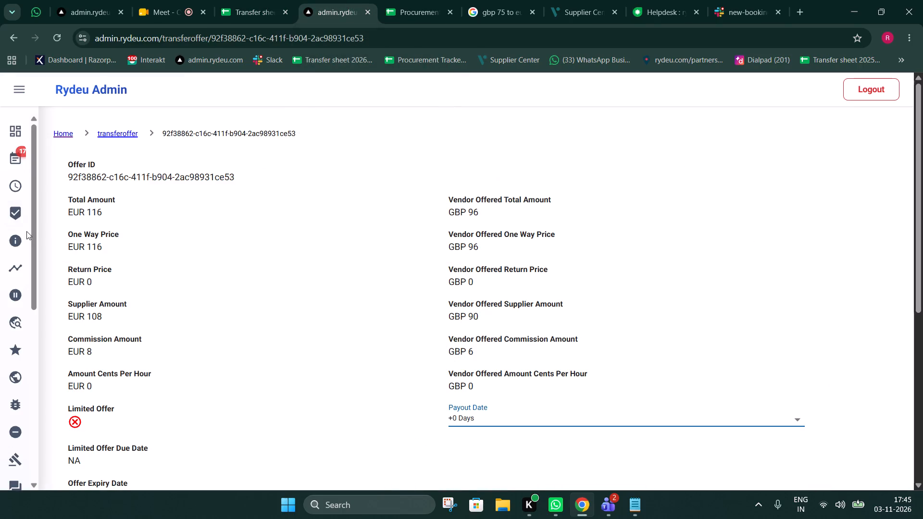
left_click(20, 236)
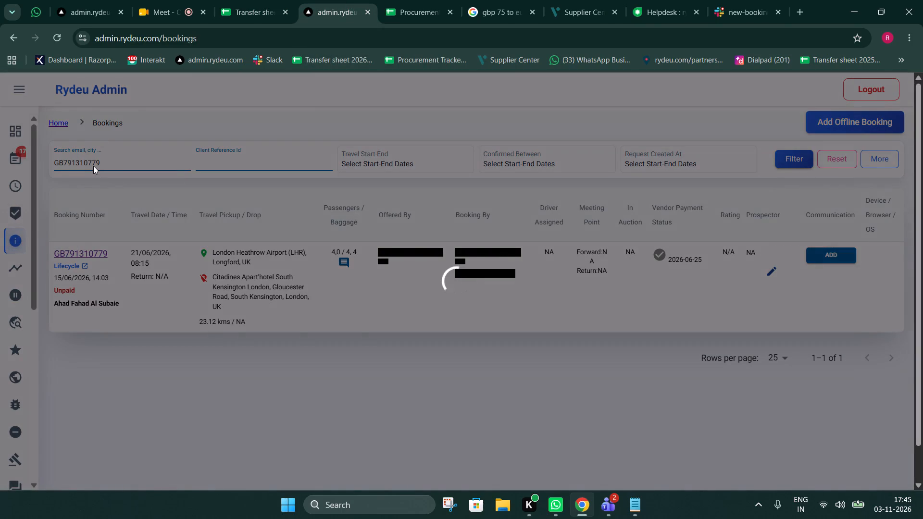
double_click(93, 166)
key("ctrl+v")
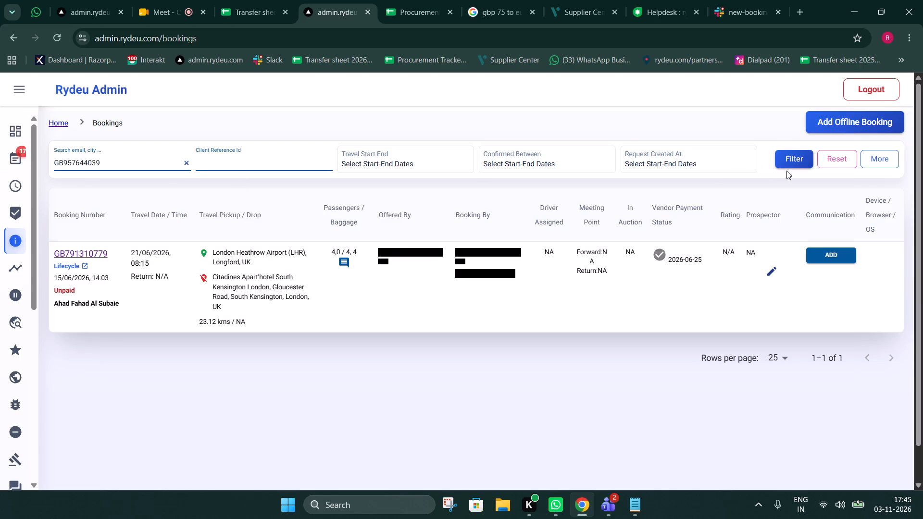
left_click(789, 169)
left_click(792, 166)
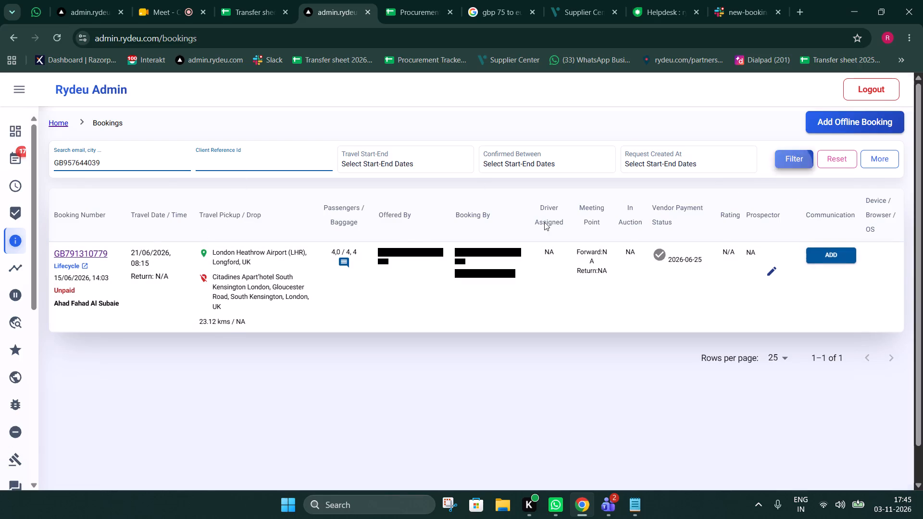
left_click(89, 254)
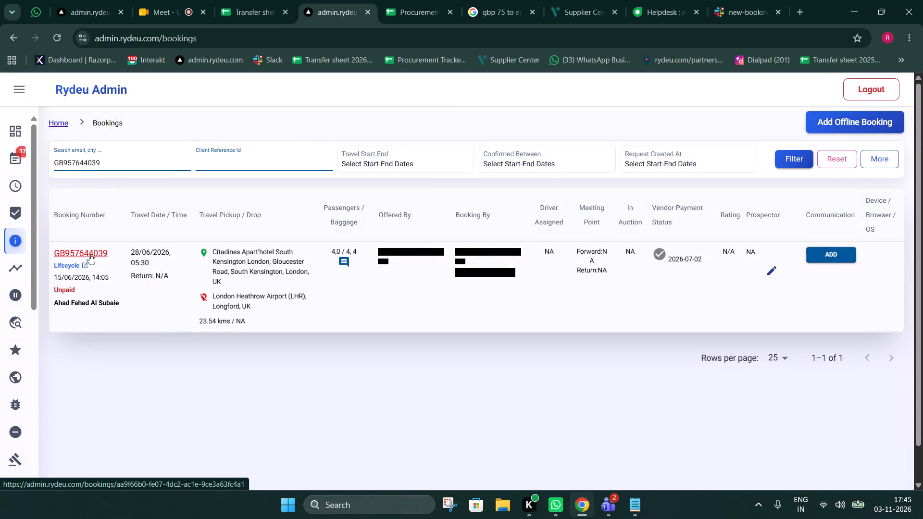
scroll(324, 252, "down", 5)
left_click(338, 287)
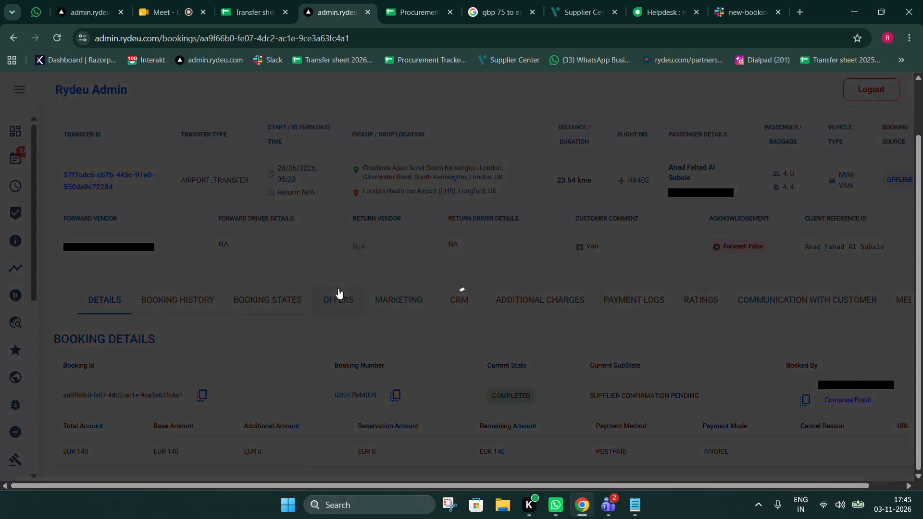
scroll(338, 288, "down", 8)
left_click(120, 409)
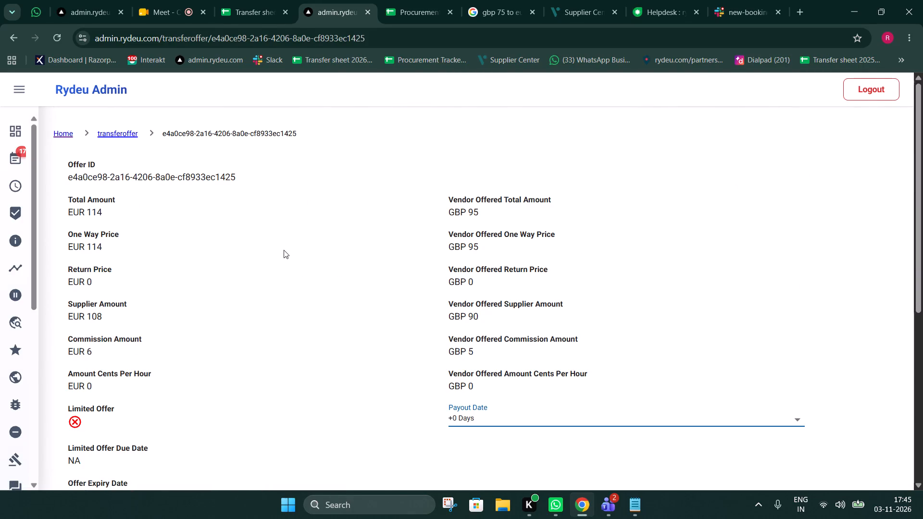
left_click(272, 0)
left_click(194, 344)
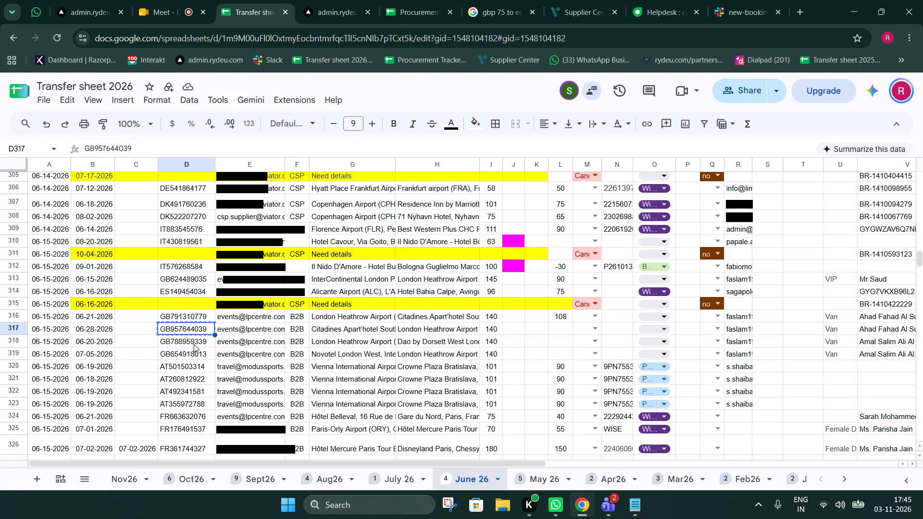
key("ctrl+c")
left_click(349, 0)
left_click(13, 235)
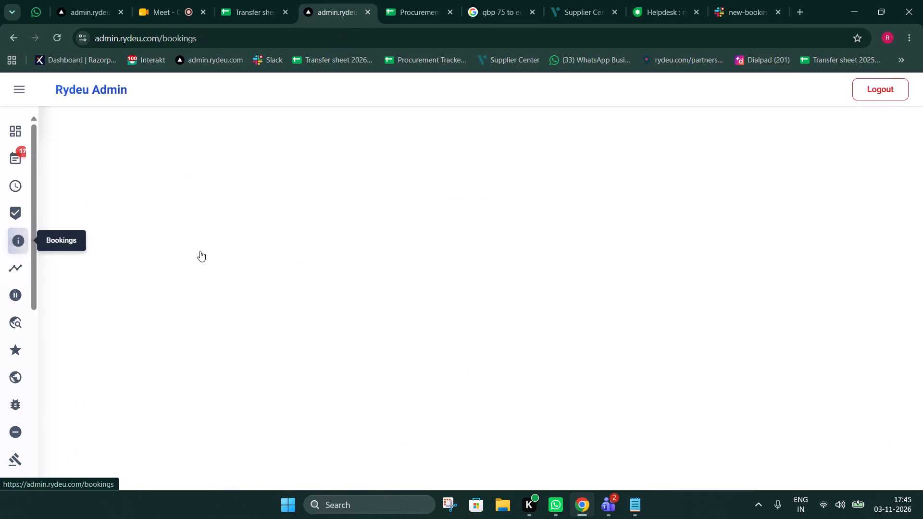
double_click(75, 164)
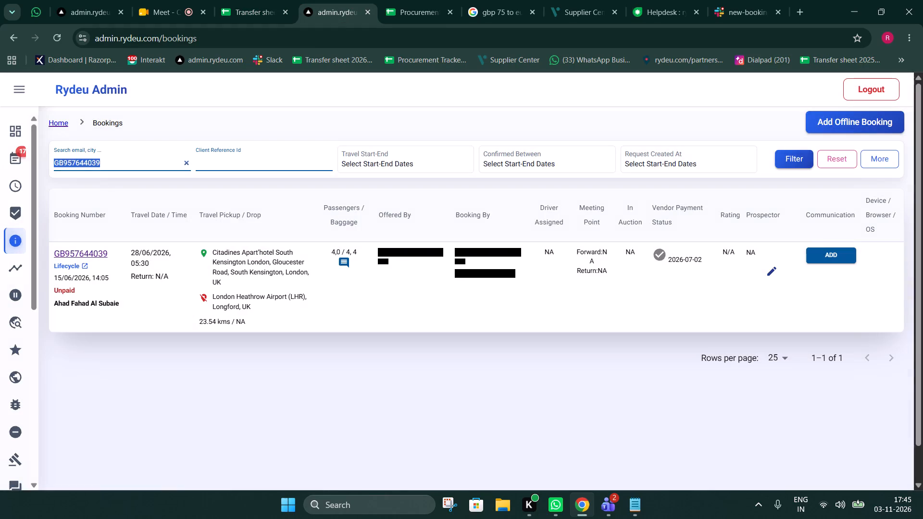
key("ctrl+v")
left_click(780, 159)
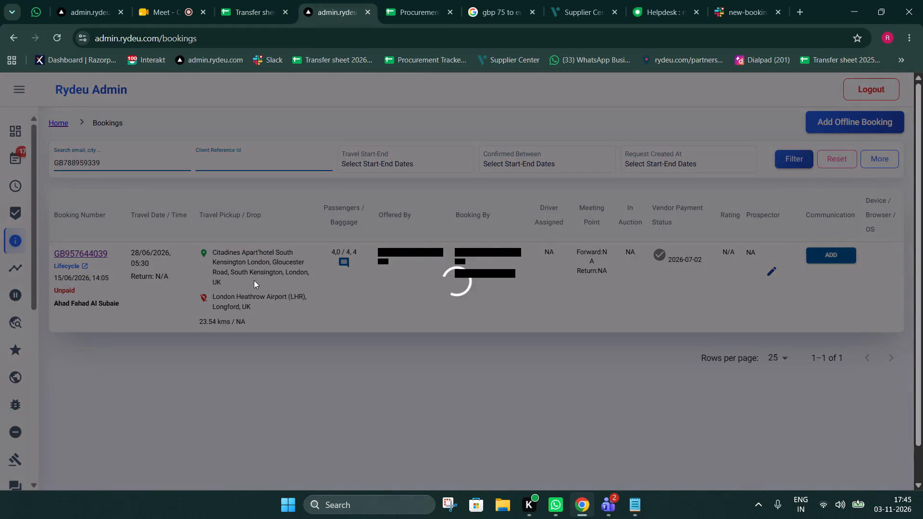
left_click(97, 254)
scroll(403, 259, "down", 5)
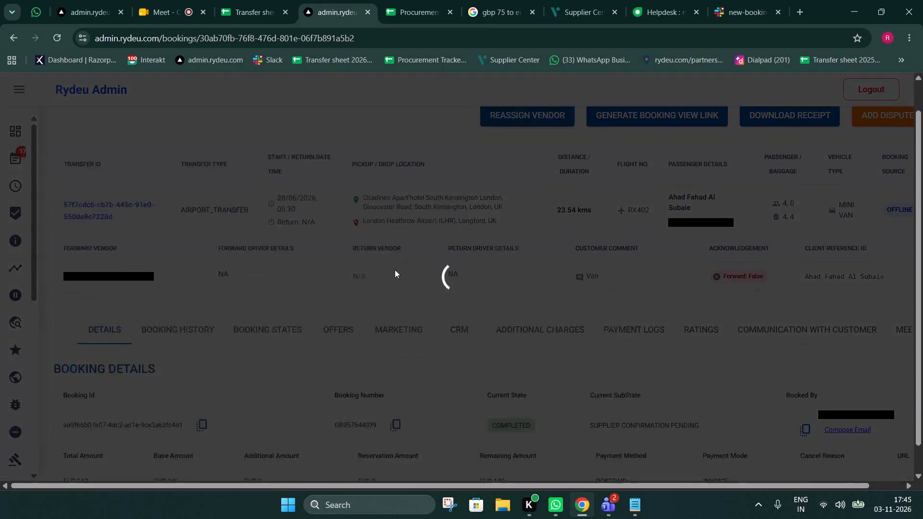
left_click(328, 312)
scroll(331, 309, "down", 8)
left_click(118, 411)
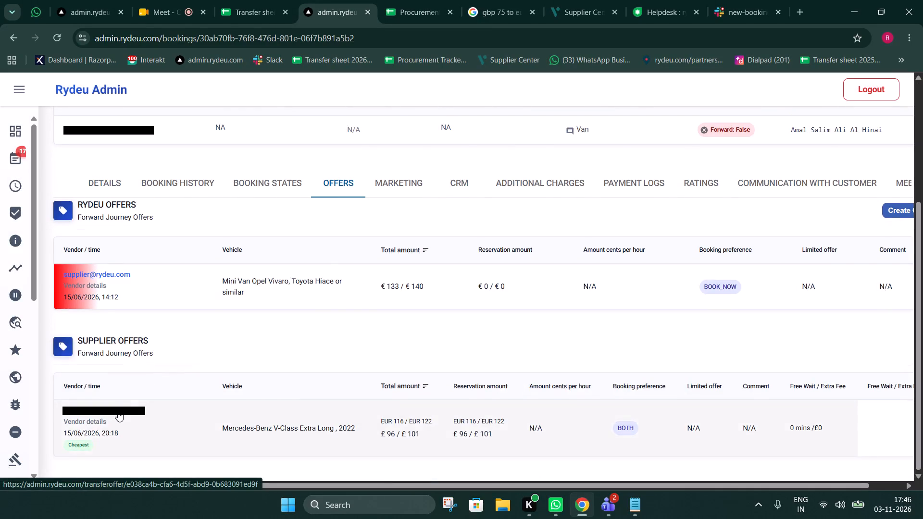
left_click(19, 239)
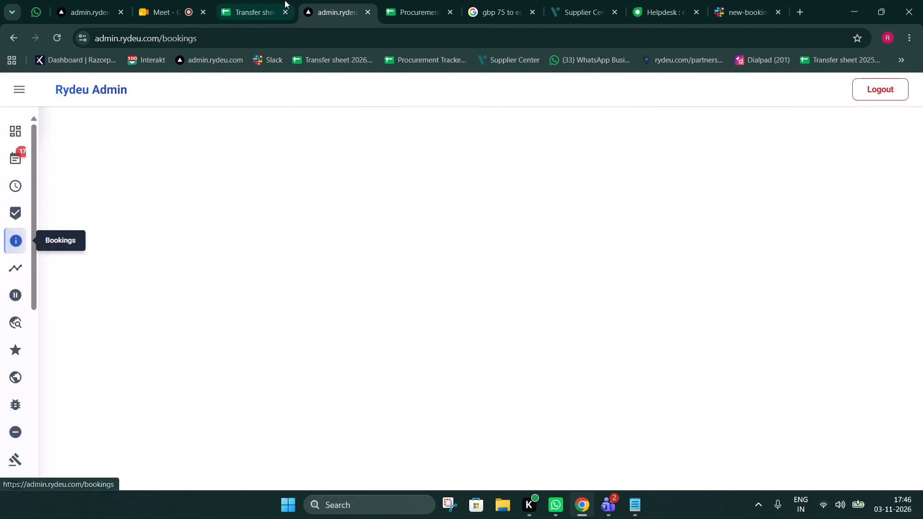
left_click(282, 0)
left_click(200, 349)
key("ctrl+c")
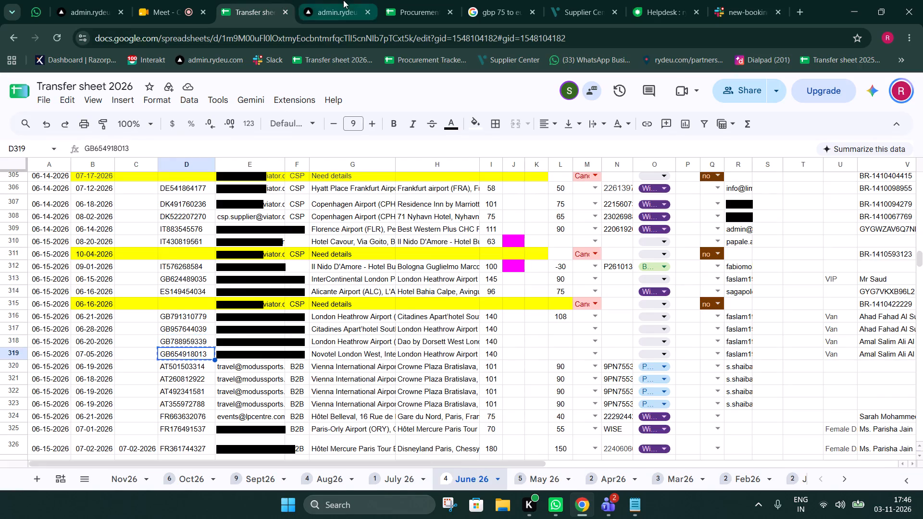
left_click(343, 0)
double_click(83, 163)
key("ctrl+v")
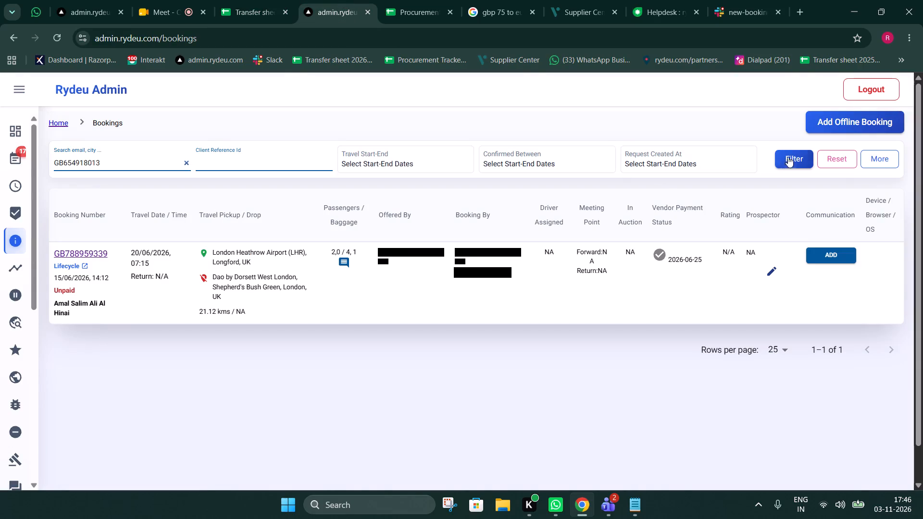
left_click(788, 157)
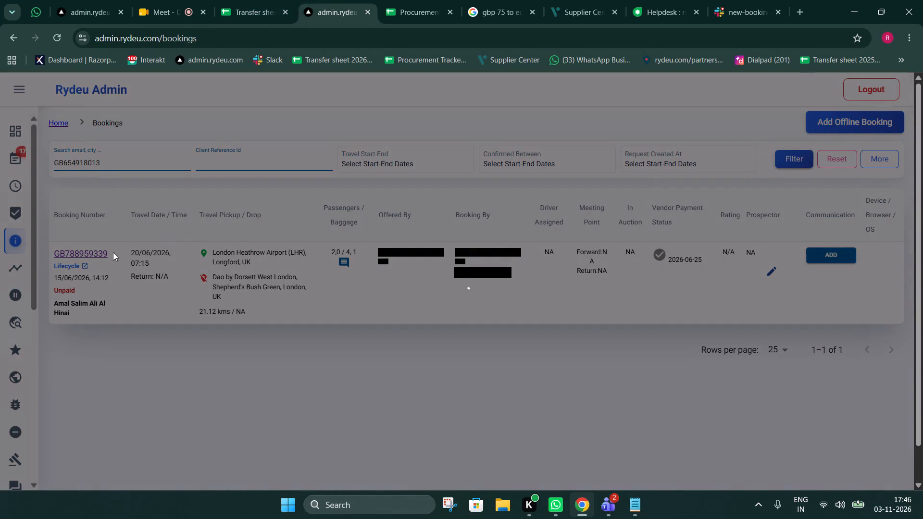
left_click(104, 251)
scroll(362, 248, "down", 4)
left_click(346, 291)
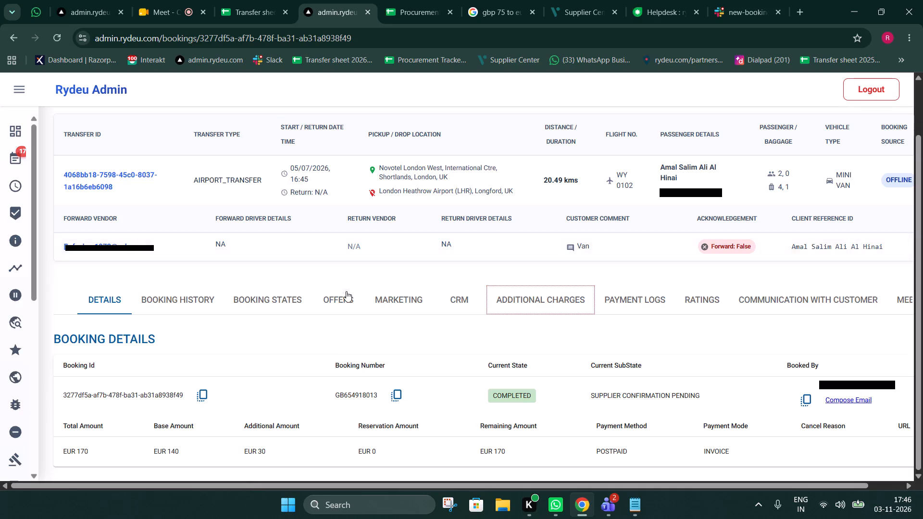
left_click(529, 297)
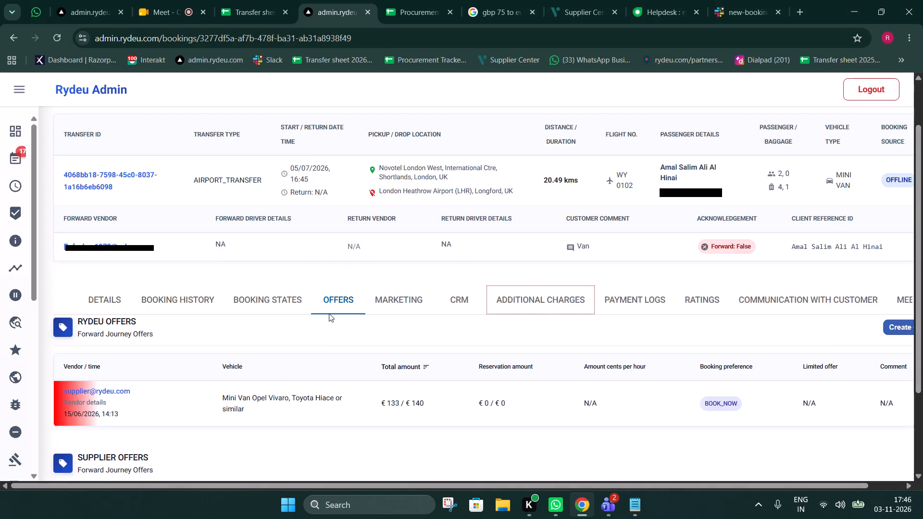
left_click(329, 340)
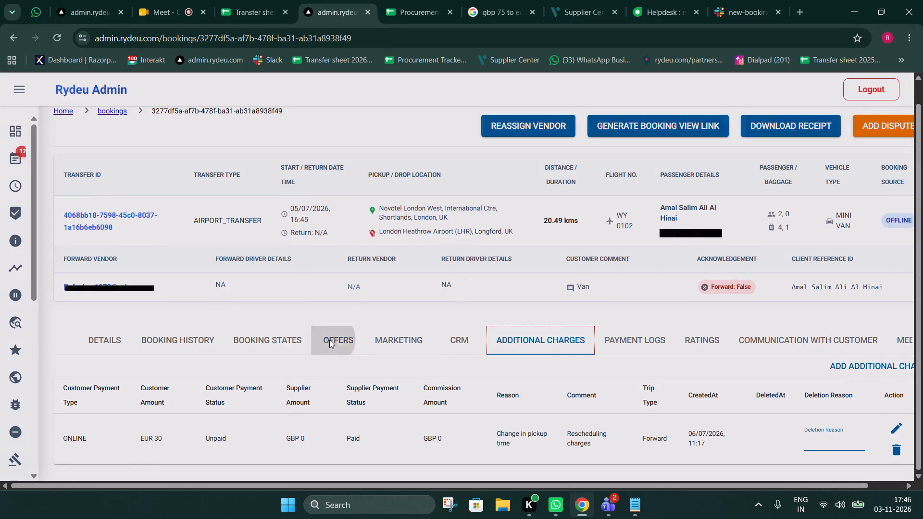
scroll(329, 343, "down", 8)
left_click(133, 415)
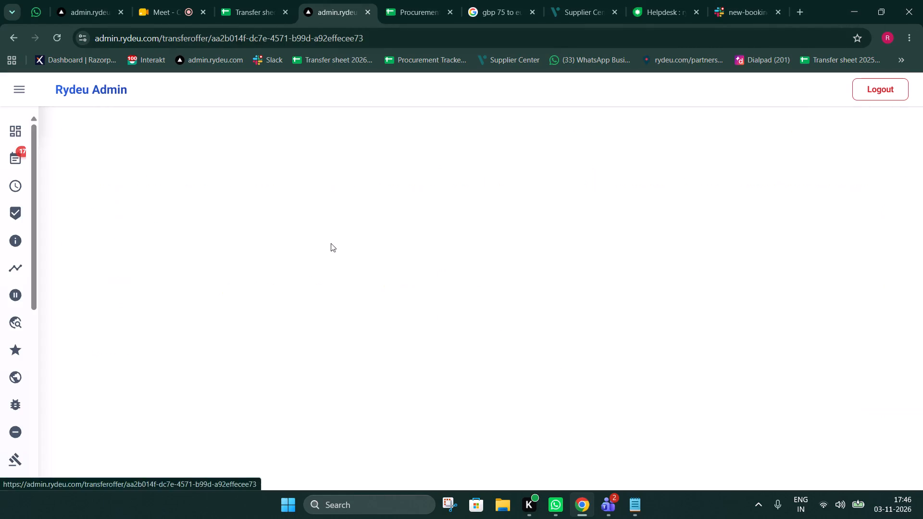
Copy the supplier amount 108 from column L of row 316 into rows 317, 318 and 319 of the June 26 sheet.
left_click(277, 0)
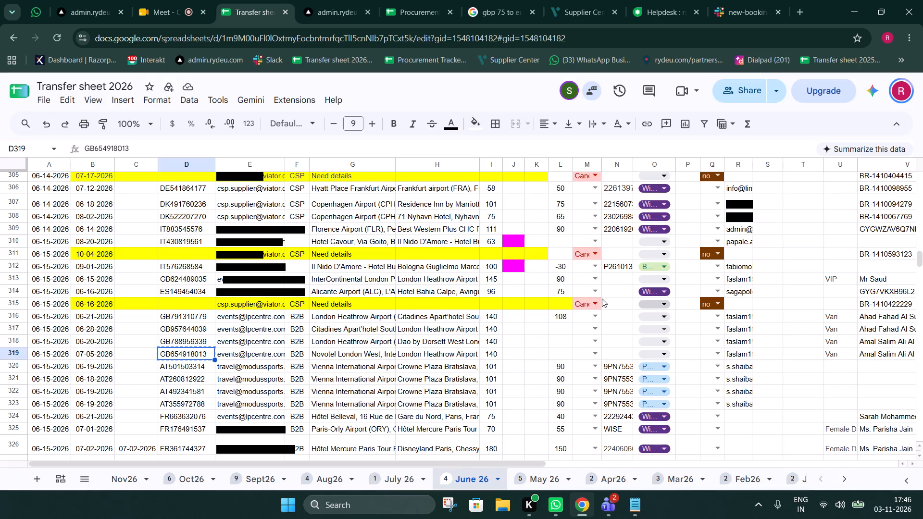
left_click(567, 317)
key("ctrl+c")
left_click(566, 328)
key("ctrl+v")
left_click(564, 339)
key("ctrl+v")
left_click(563, 355)
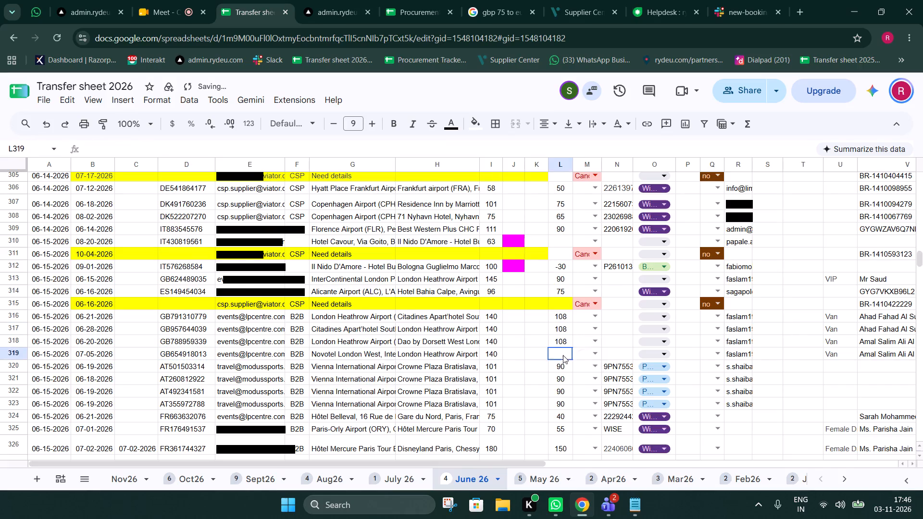
key("ctrl+v")
left_click(563, 365)
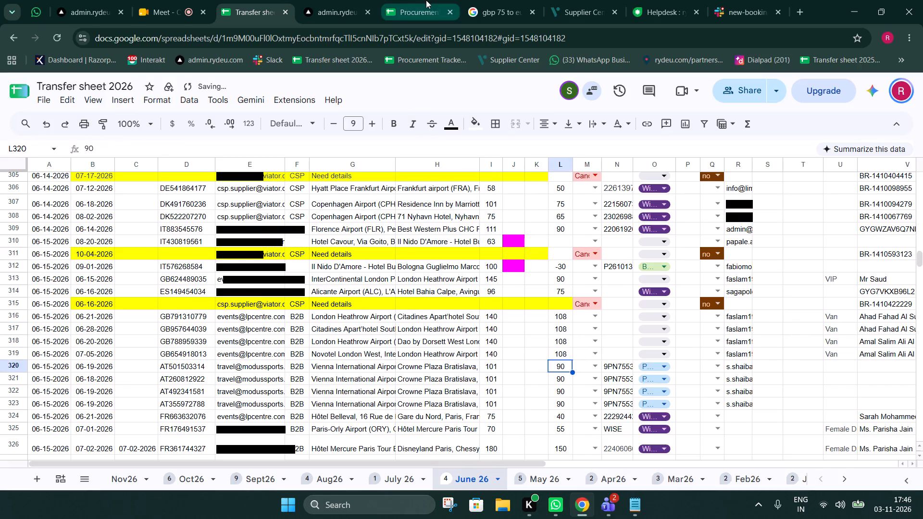
left_click(425, 0)
left_click(352, 0)
left_click(6, 37)
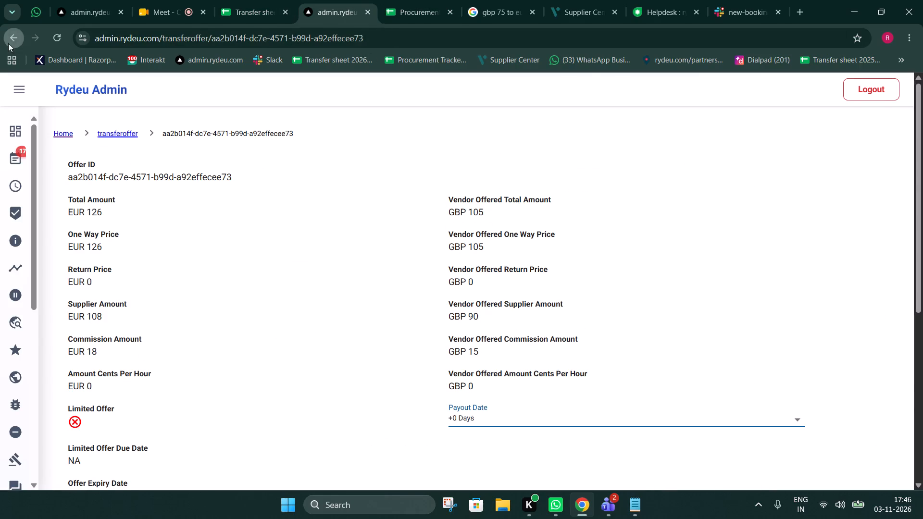
scroll(443, 319, "down", 4)
left_click(507, 307)
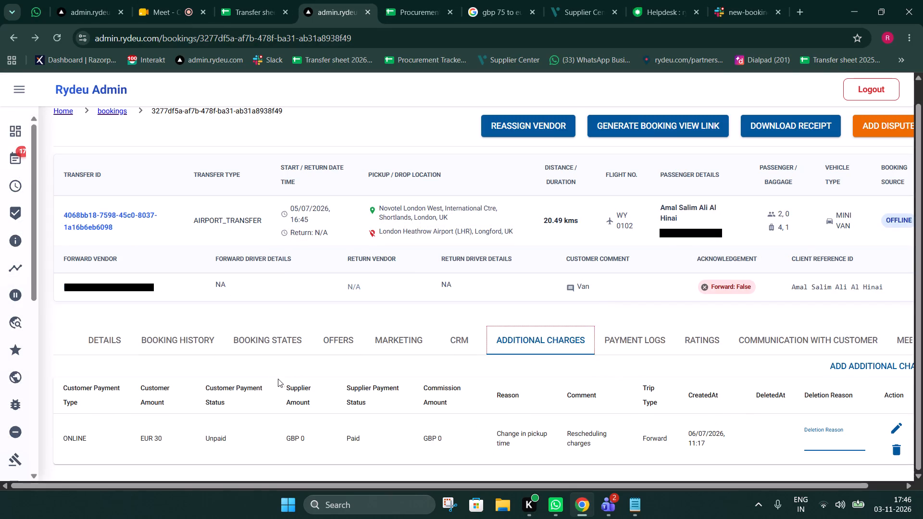
left_click(99, 331)
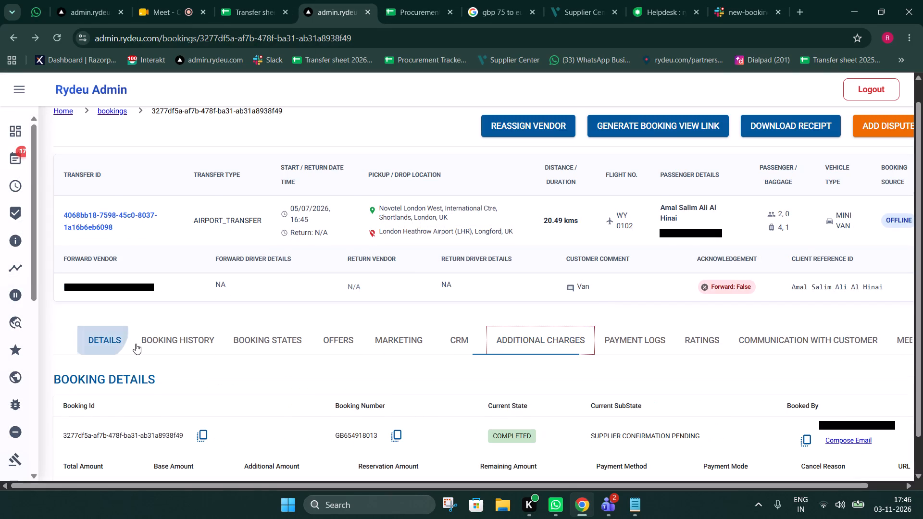
left_click(253, 0)
scroll(563, 375, "down", 1)
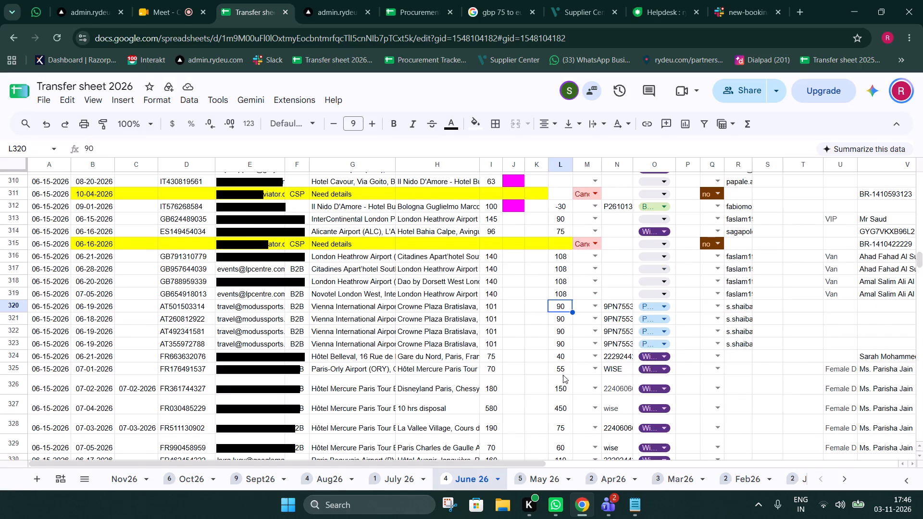
left_click(564, 295)
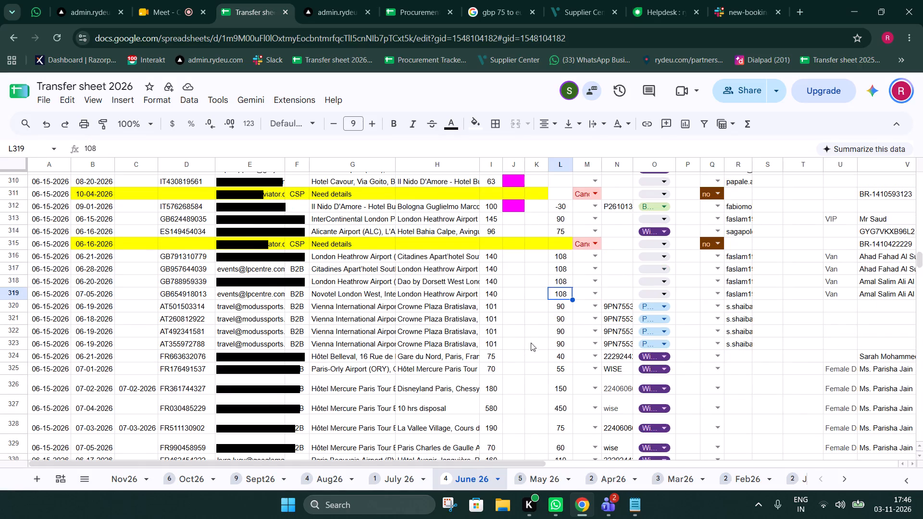
left_click(197, 294)
key("ctrl+c")
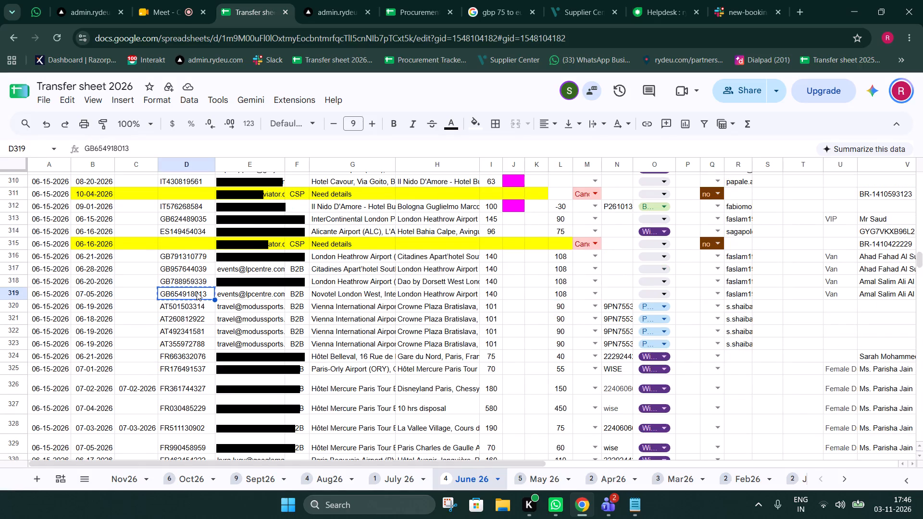
key("ctrl+f")
key("ctrl+v")
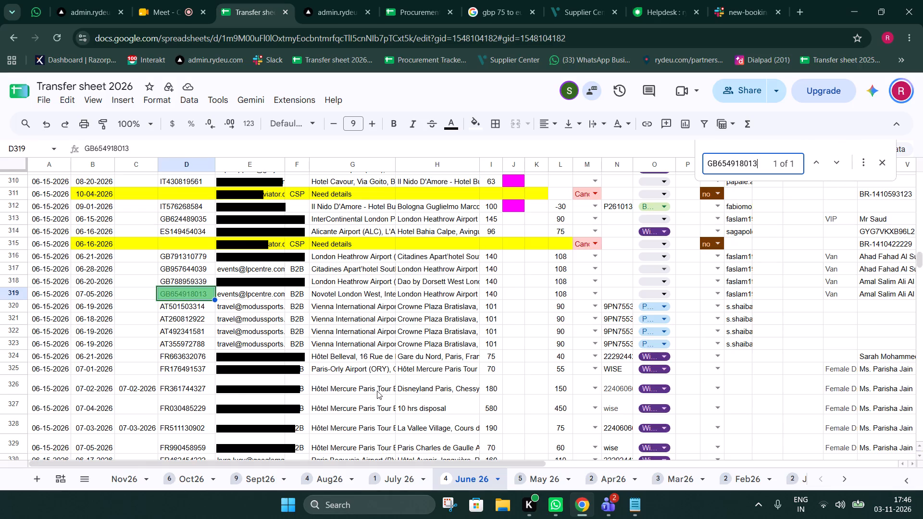
left_click(397, 482)
left_click(833, 169)
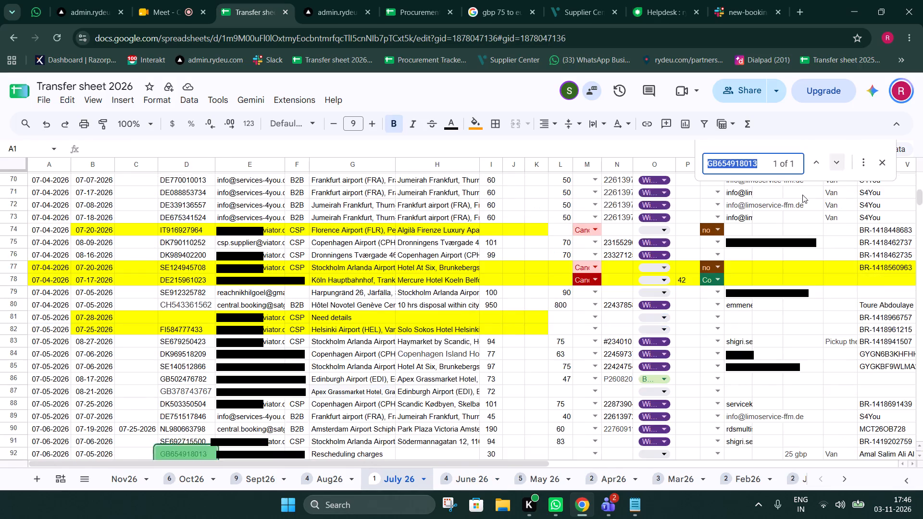
scroll(456, 313, "down", 2)
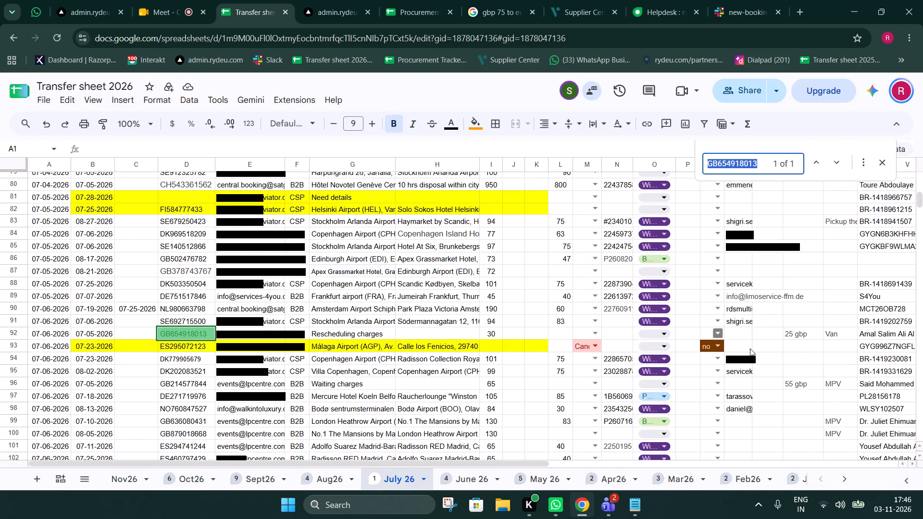
left_click(316, 0)
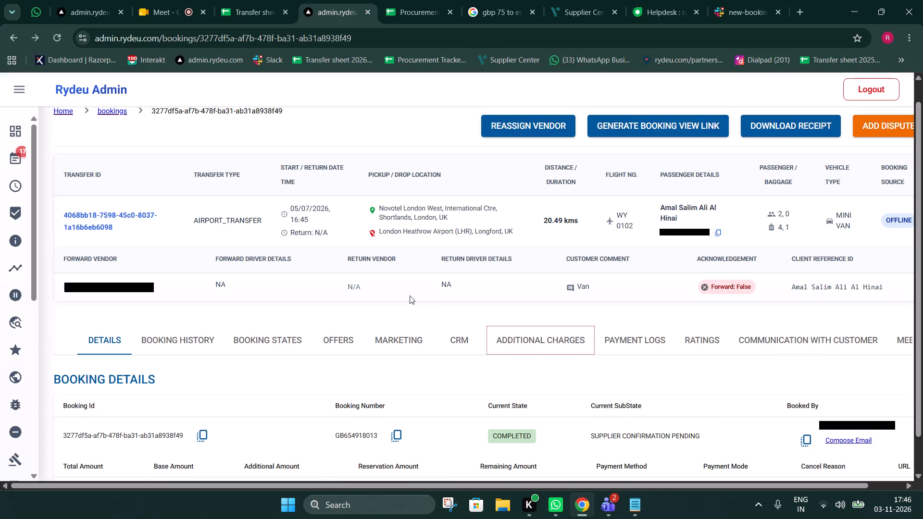
left_click_drag(172, 299, 65, 297)
key("ctrl+c")
left_click(270, 0)
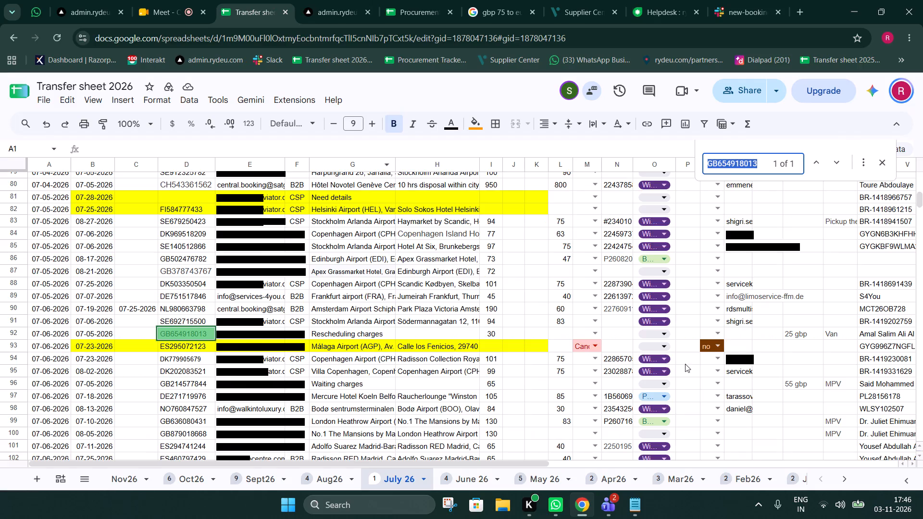
double_click(742, 335)
key("ctrl+v")
left_click(566, 339)
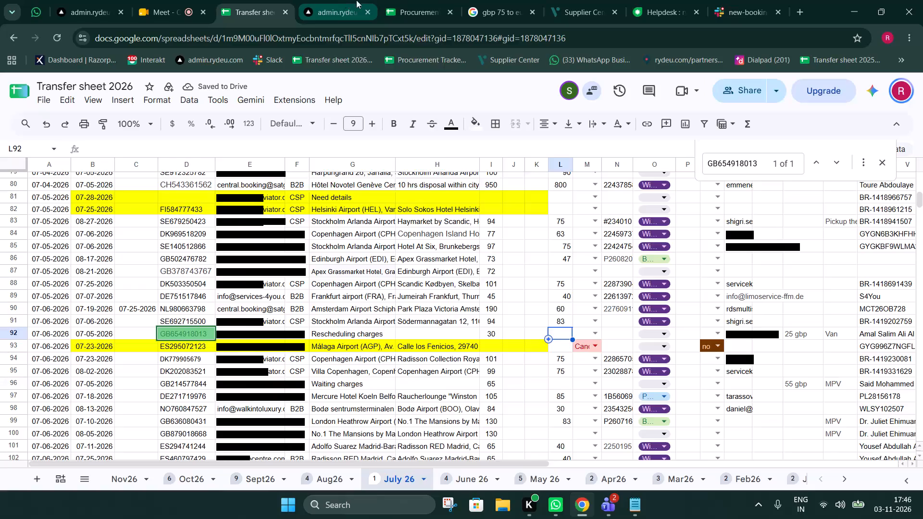
Close the search, return to the June 26 sheet and examine rows 324 to 365 for missing supplier amounts and payment details.
left_click(454, 484)
left_click(879, 162)
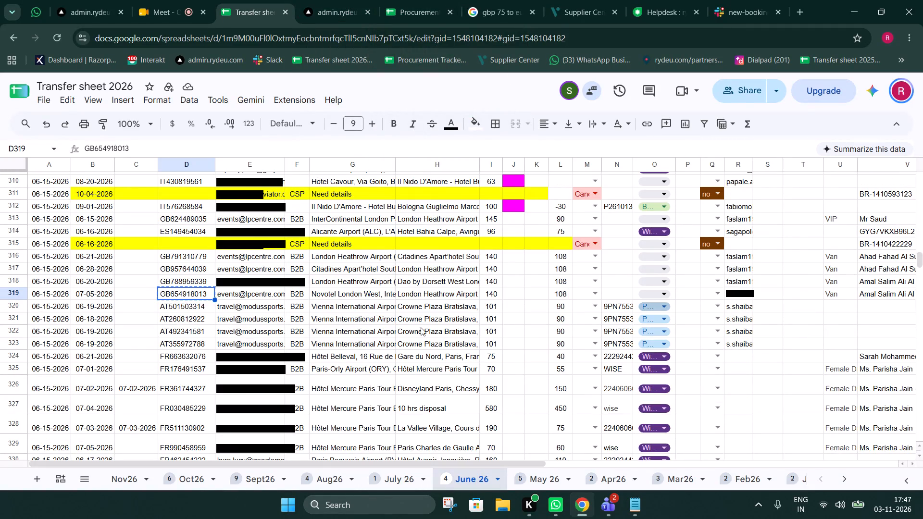
key("Escape")
left_click(190, 357)
scroll(341, 303, "down", 5)
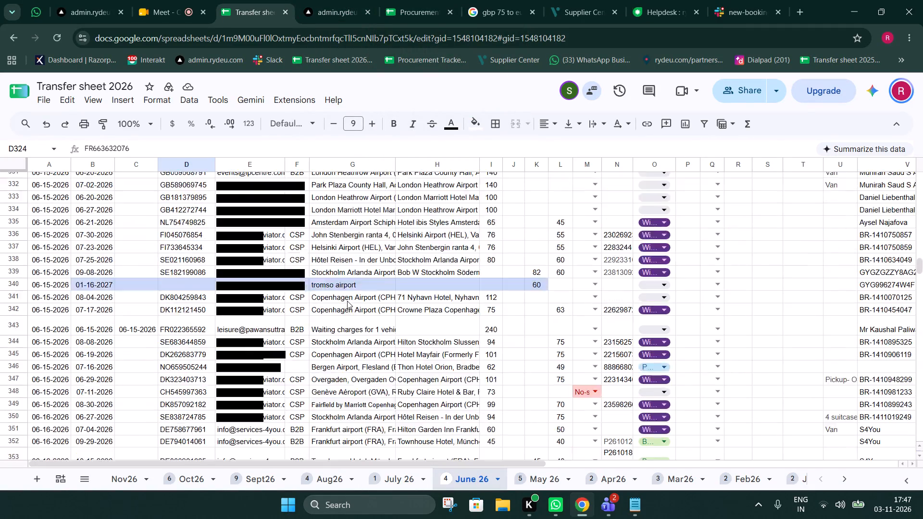
scroll(347, 301, "down", 1)
scroll(347, 301, "up", 2)
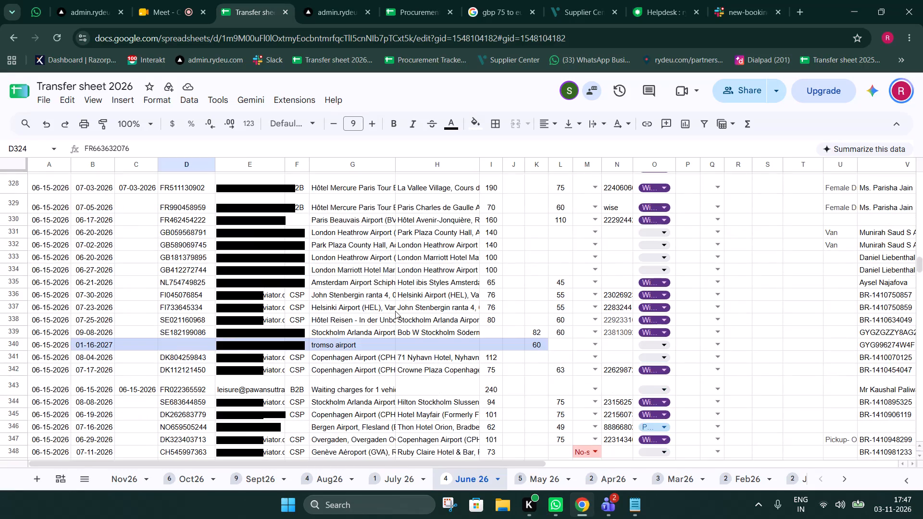
scroll(396, 311, "up", 2)
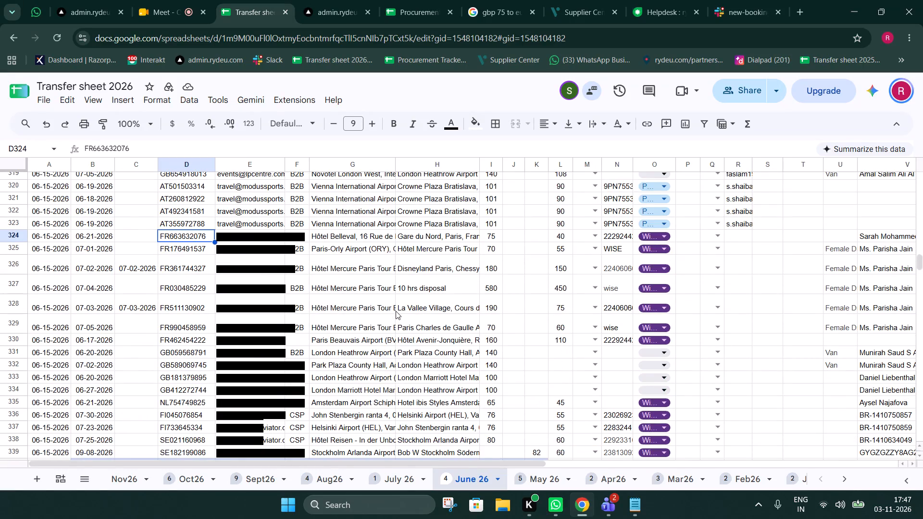
scroll(398, 310, "down", 6)
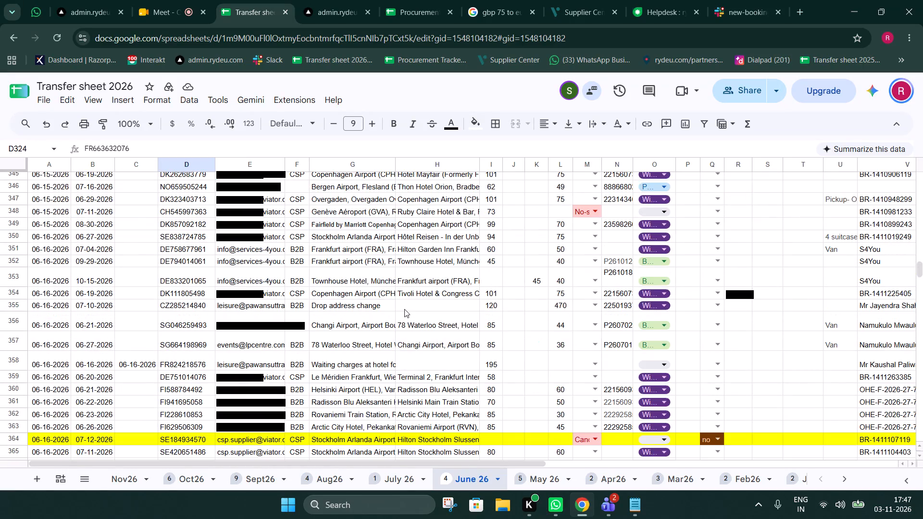
scroll(404, 309, "up", 6)
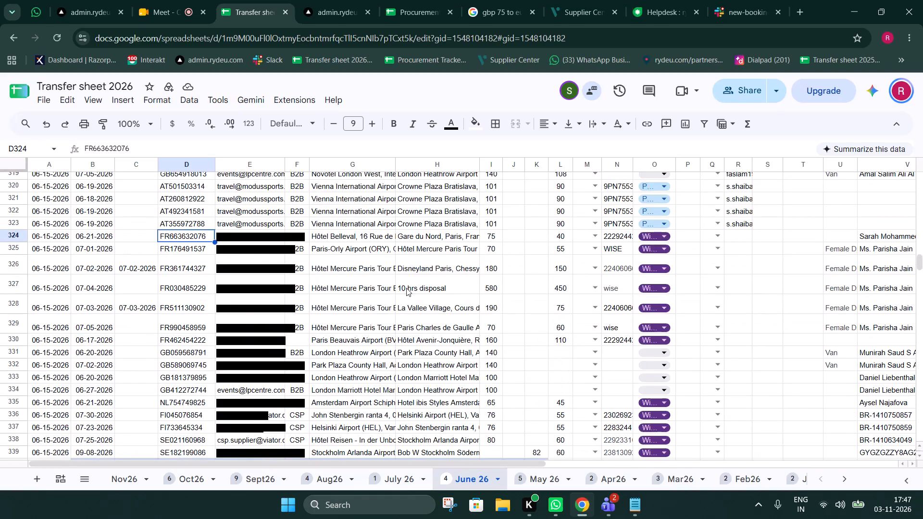
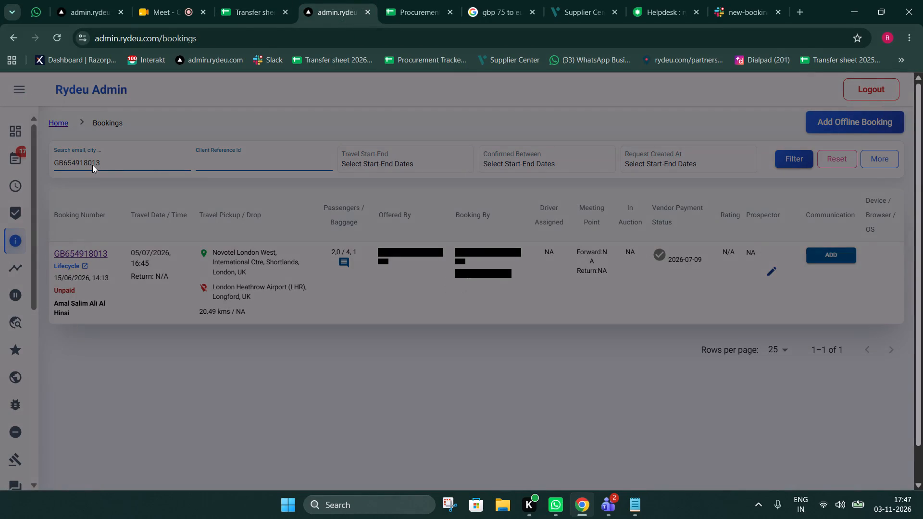
double_click(92, 165)
key("ctrl+v")
left_click(786, 160)
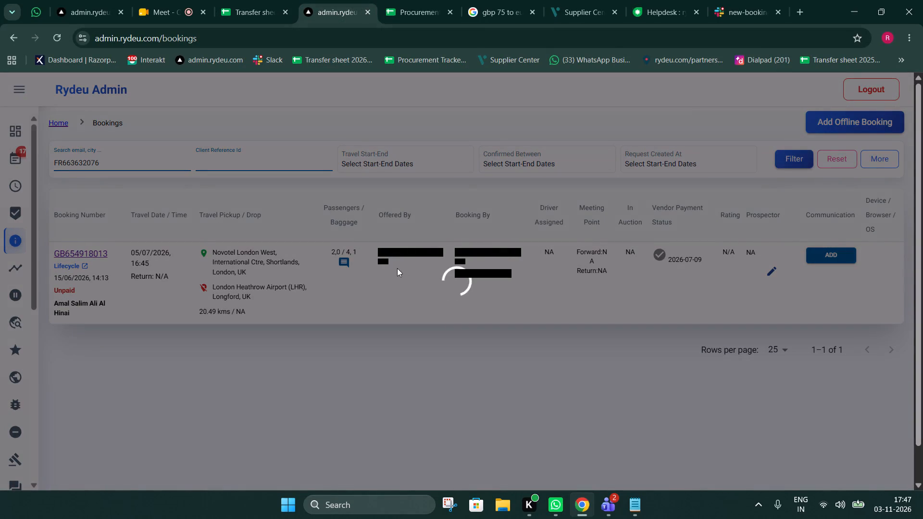
left_click_drag(405, 265, 378, 254)
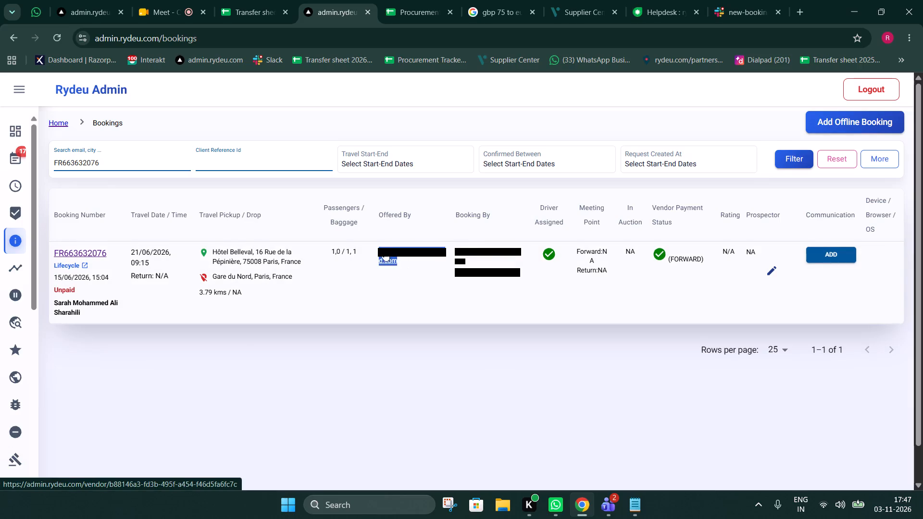
key("ctrl+c")
left_click(279, 0)
double_click(736, 236)
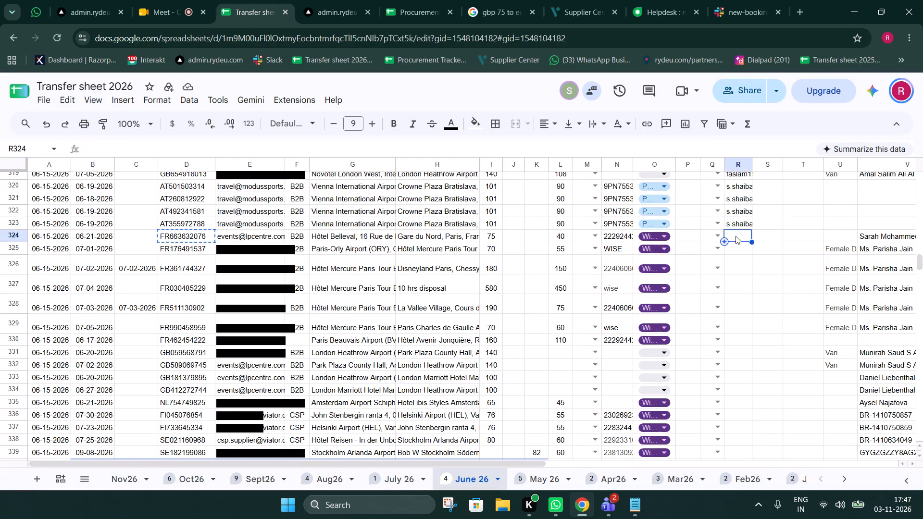
key("ctrl+v")
left_click(736, 247)
left_click(198, 243)
key("ctrl+c")
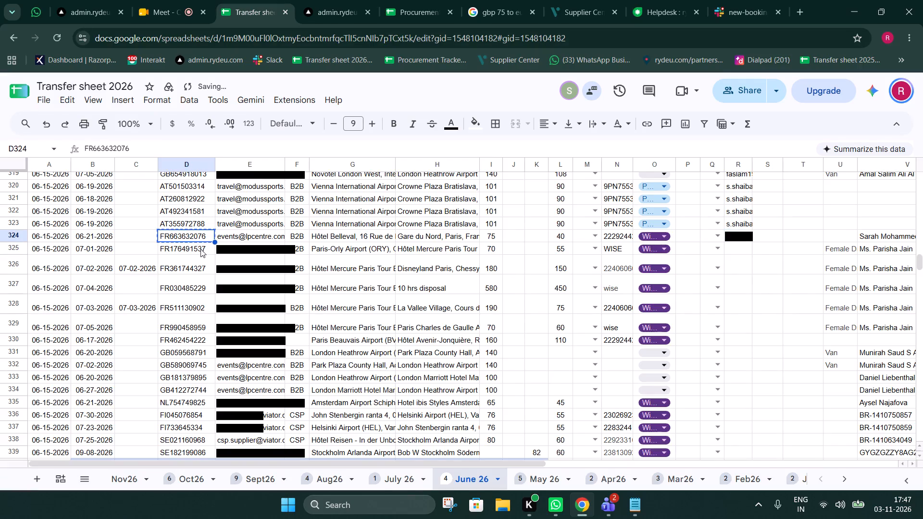
left_click(202, 250)
key("ctrl+c")
left_click(309, 0)
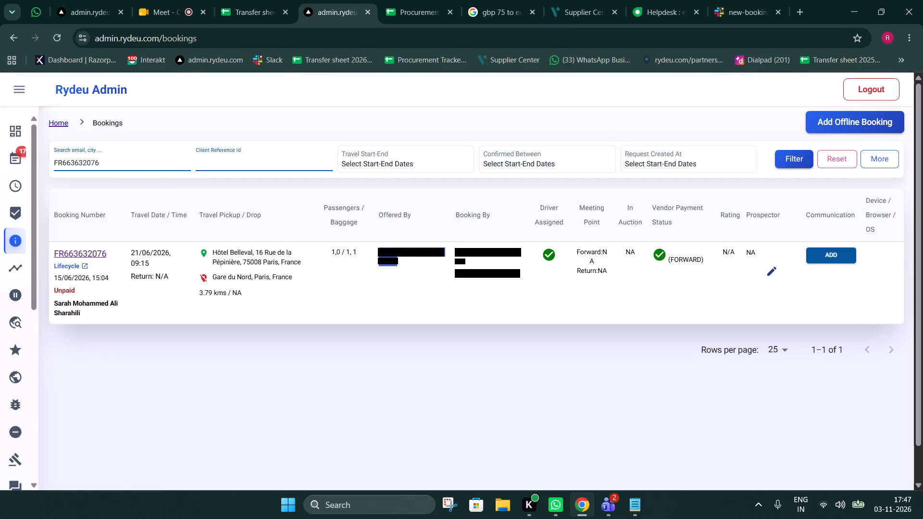
left_click(111, 162)
double_click(101, 169)
key("ctrl+v")
left_click(778, 163)
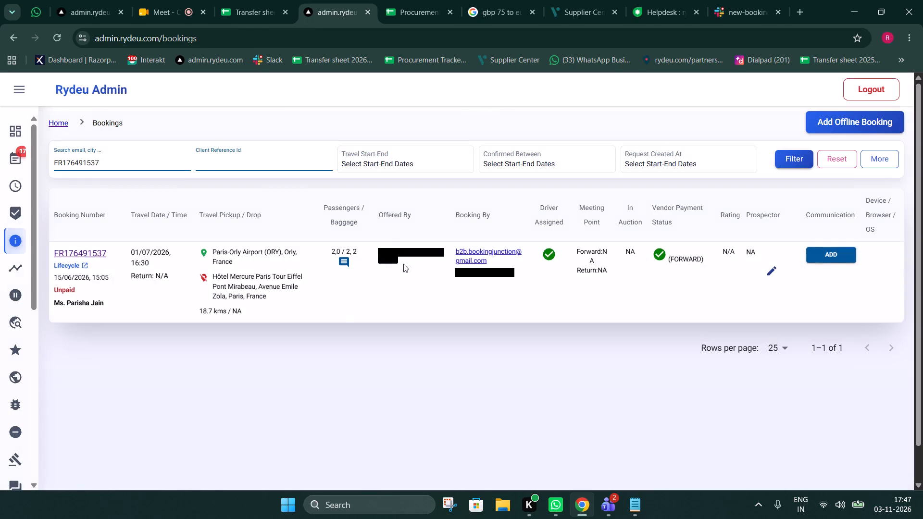
left_click(281, 0)
left_click(742, 239)
key("ctrl+c")
left_click(742, 257)
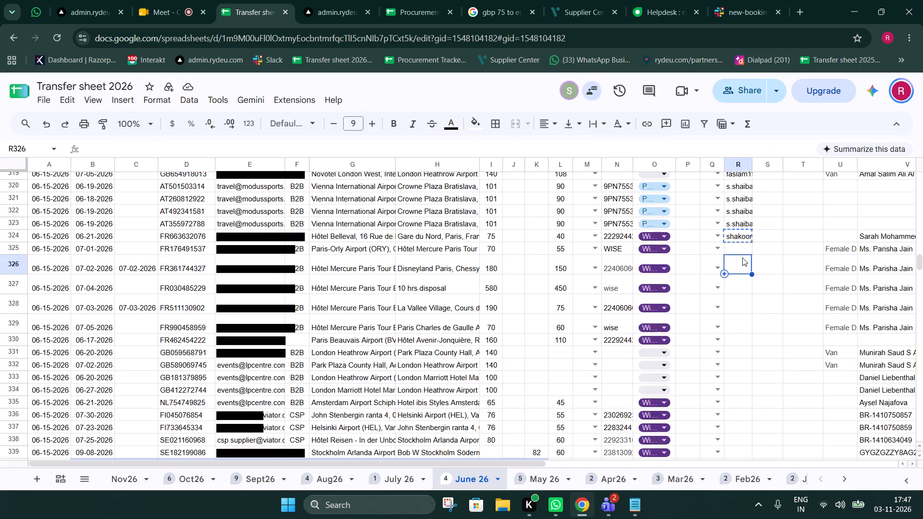
left_click(746, 251)
key("ctrl+v")
left_click(741, 268)
left_click(199, 266)
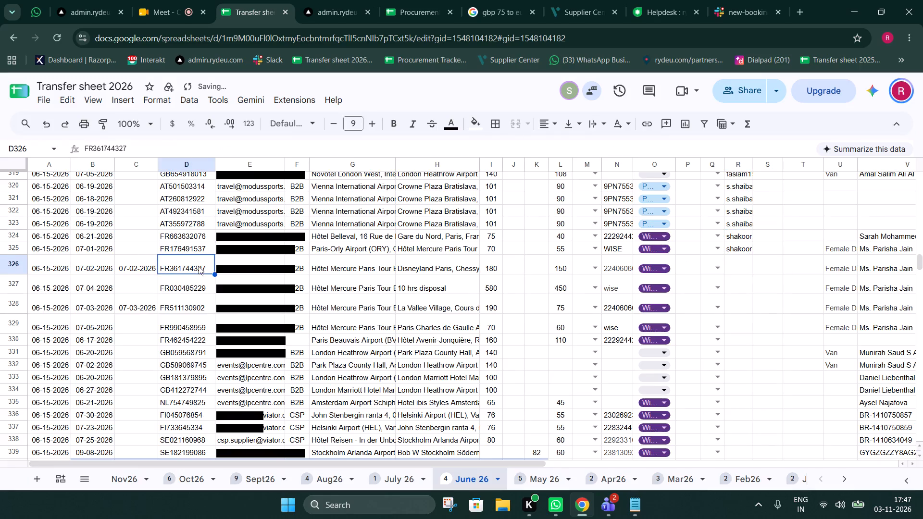
key("ctrl+c")
left_click(358, 0)
double_click(84, 161)
key("ctrl+v")
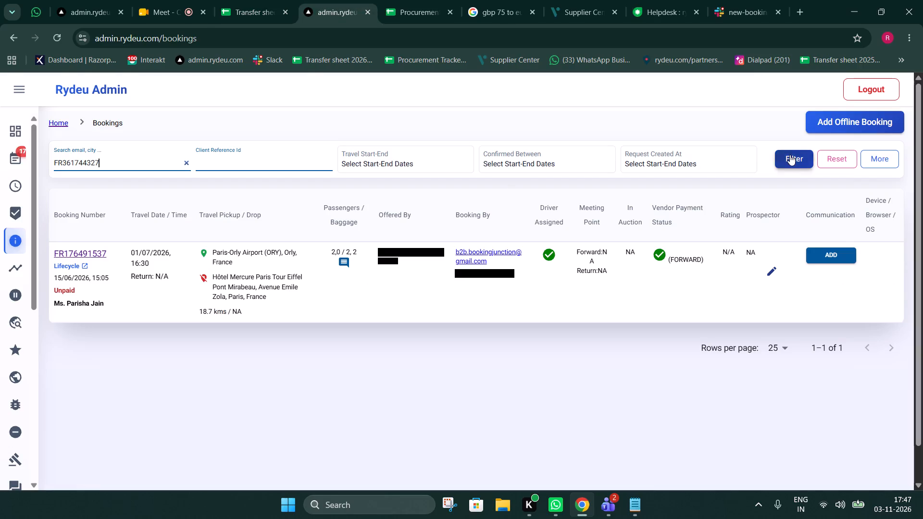
left_click(790, 155)
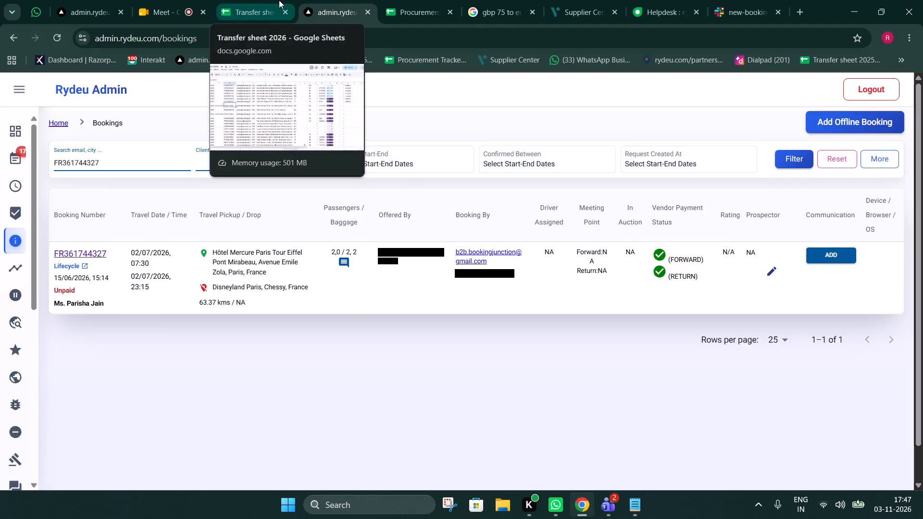
left_click(279, 0)
left_click(186, 287)
key("ctrl+c")
left_click(343, 0)
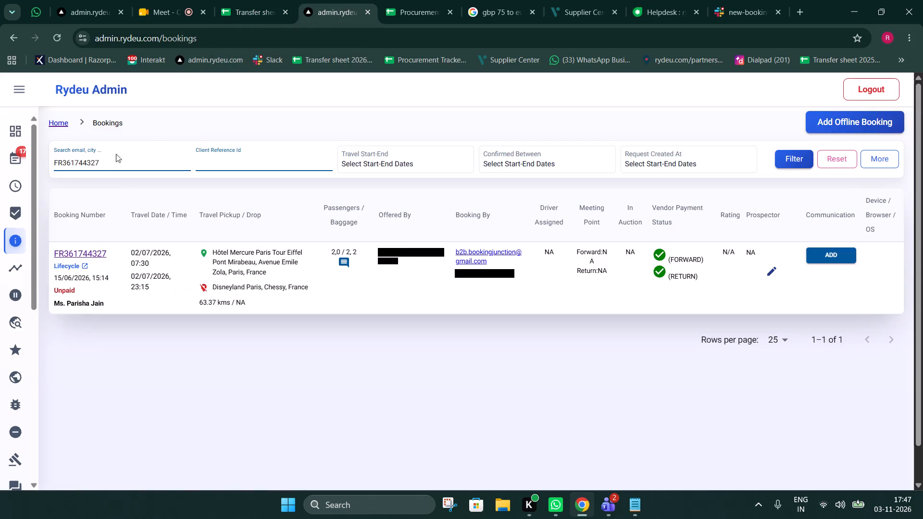
double_click(91, 168)
key("ctrl+v")
left_click(788, 160)
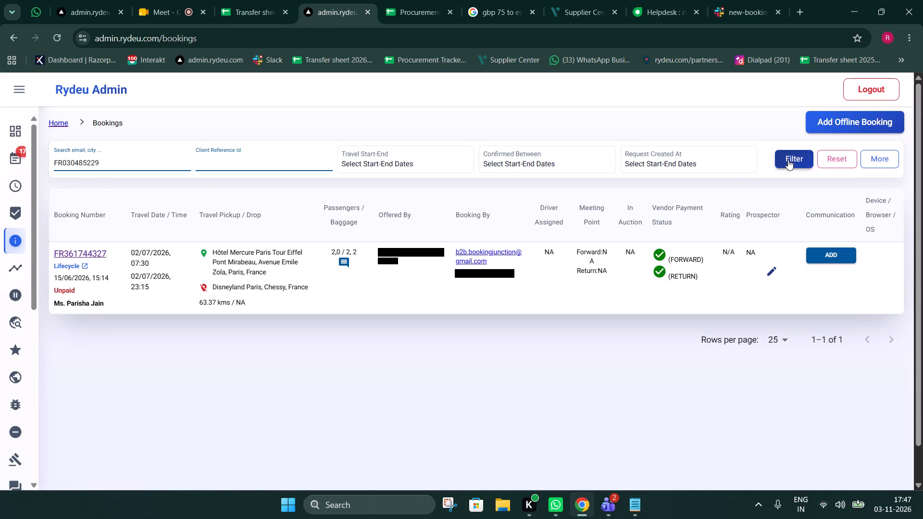
left_click(249, 0)
left_click(183, 308)
key("ctrl+c")
left_click(354, 0)
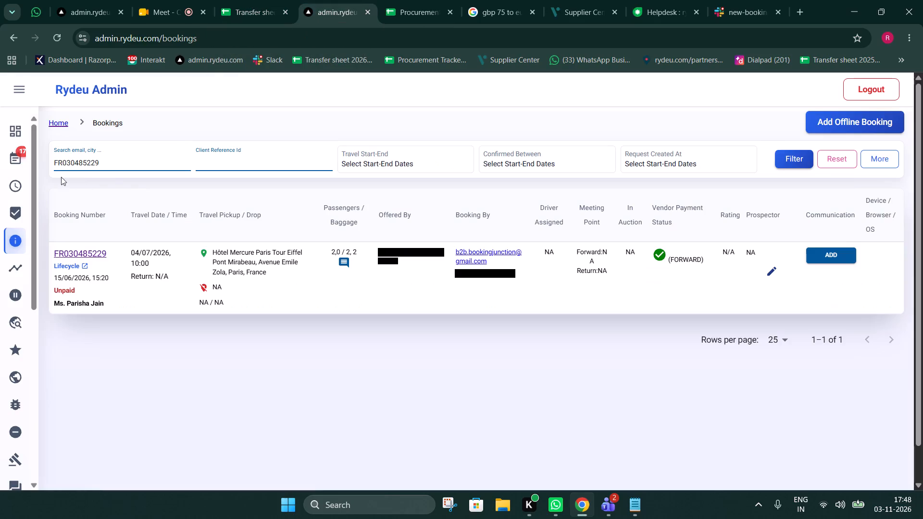
double_click(78, 164)
key("ctrl+v")
left_click(786, 161)
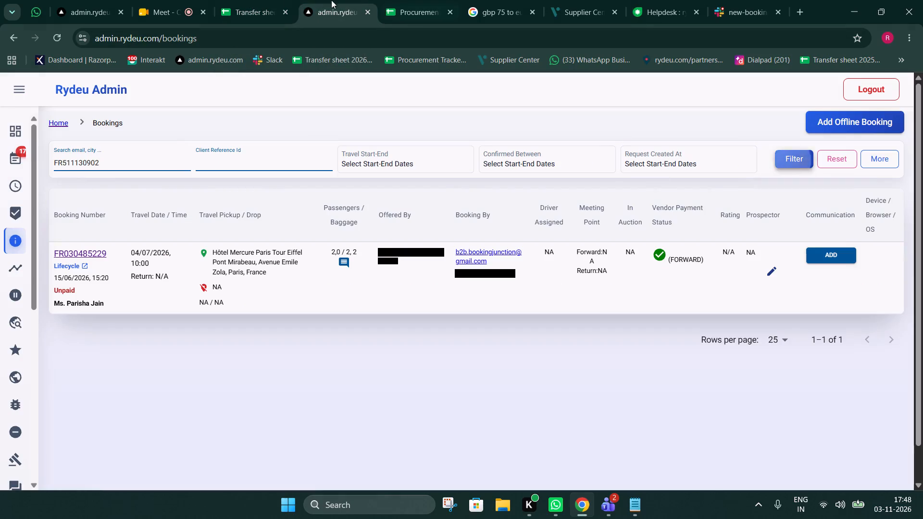
left_click(279, 0)
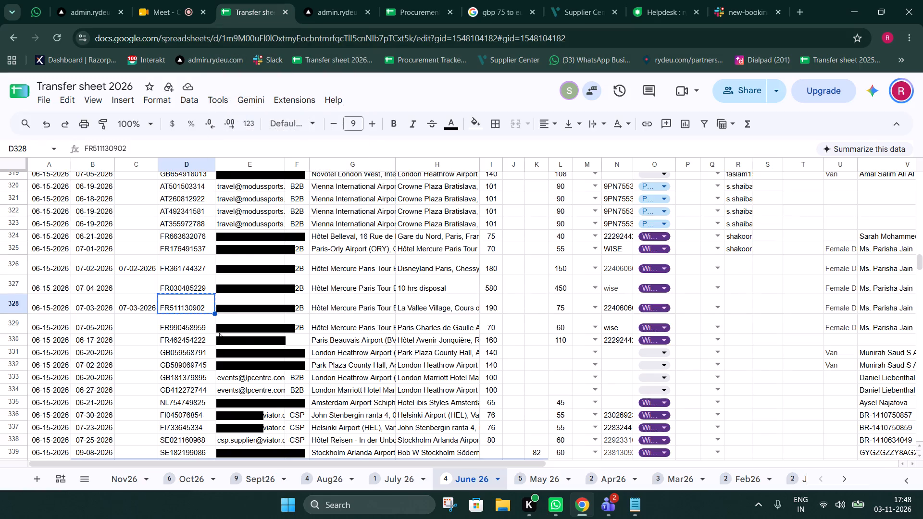
left_click(196, 328)
key("ctrl+c")
left_click(326, 0)
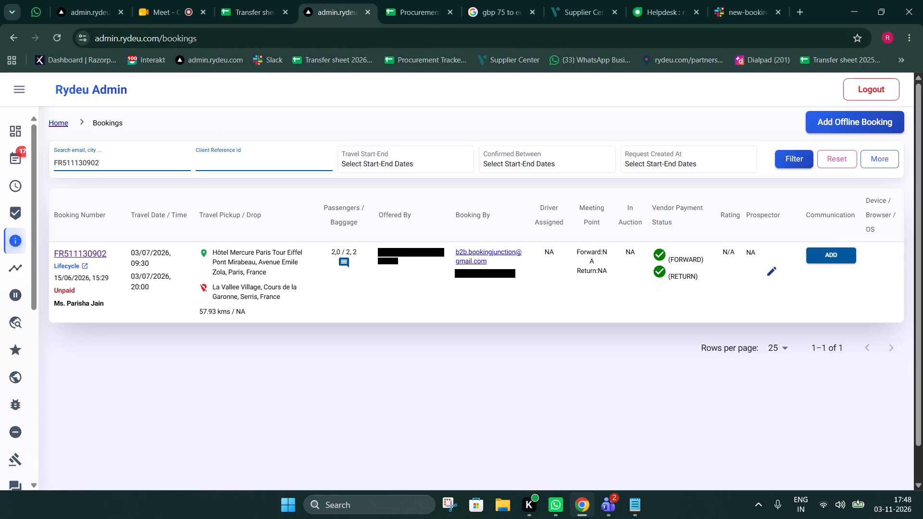
double_click(88, 170)
key("ctrl+v")
left_click(785, 164)
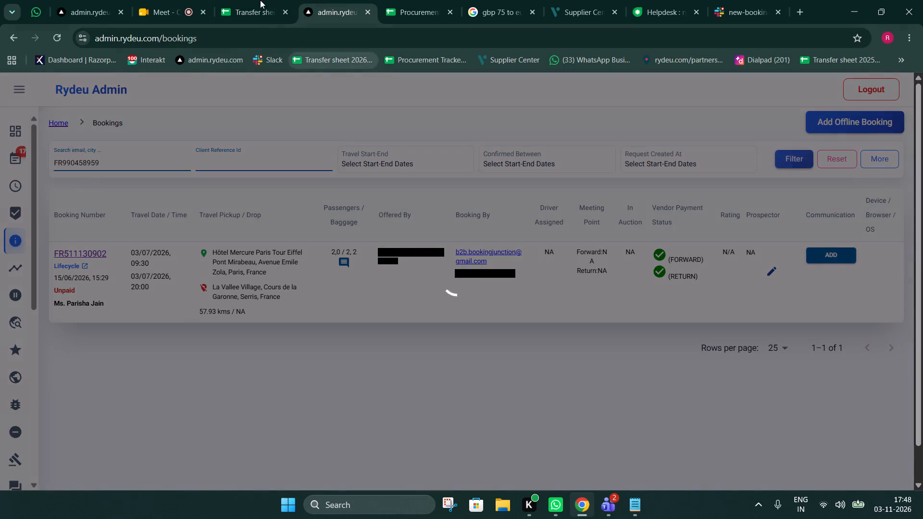
left_click(256, 0)
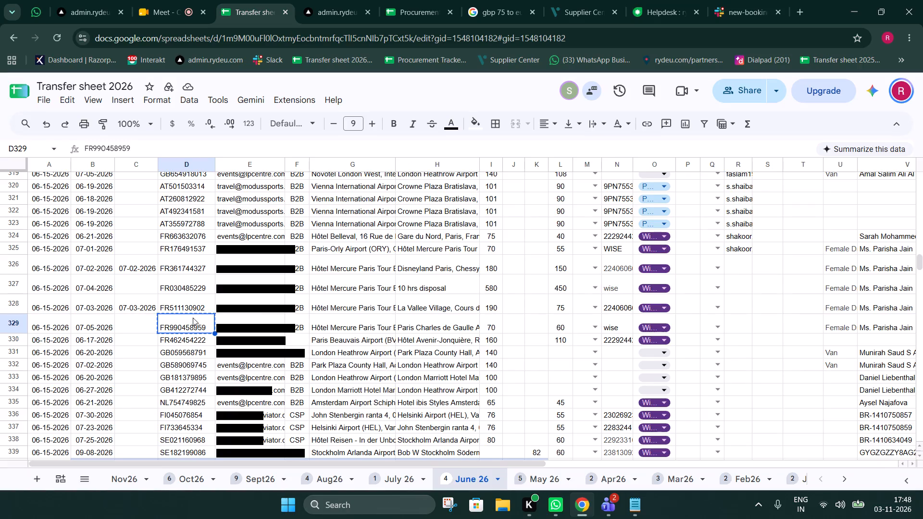
left_click(198, 341)
key("ctrl+c")
left_click(304, 0)
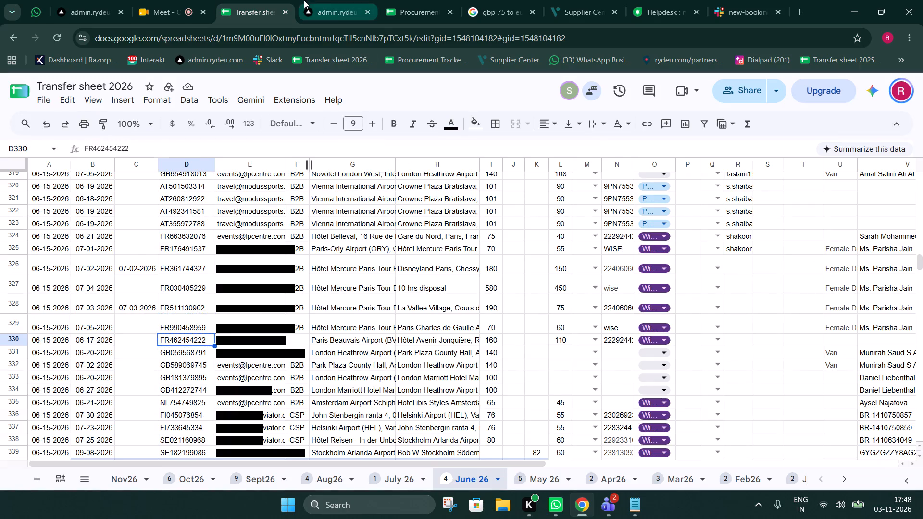
double_click(87, 171)
key("ctrl+v")
left_click(798, 162)
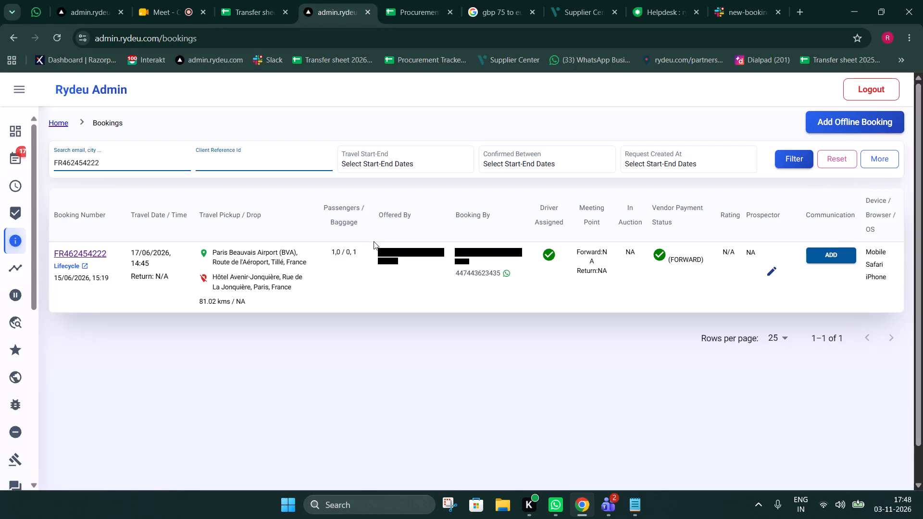
Fill the supplier email in R325 down through R330 of the June 26 sheet and check the filled cells.
left_click(231, 0)
left_click(748, 250)
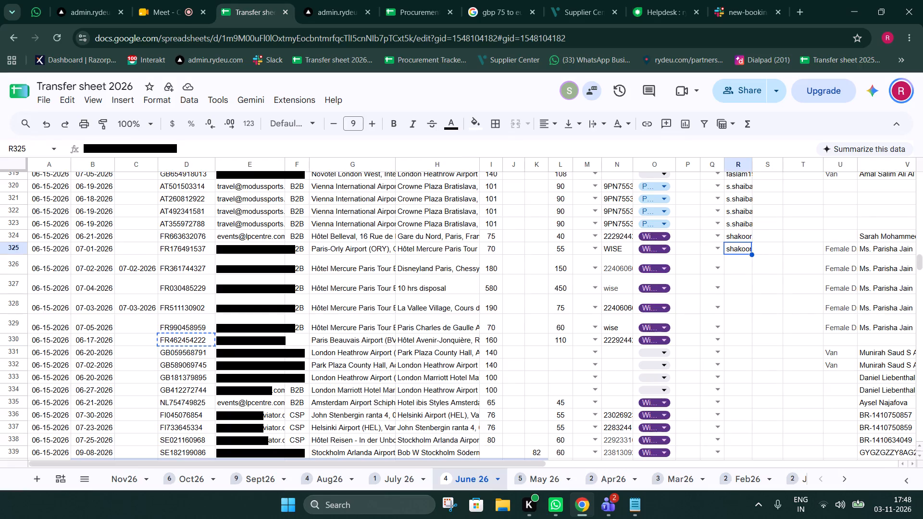
left_click_drag(753, 254, 752, 339)
left_click(739, 340)
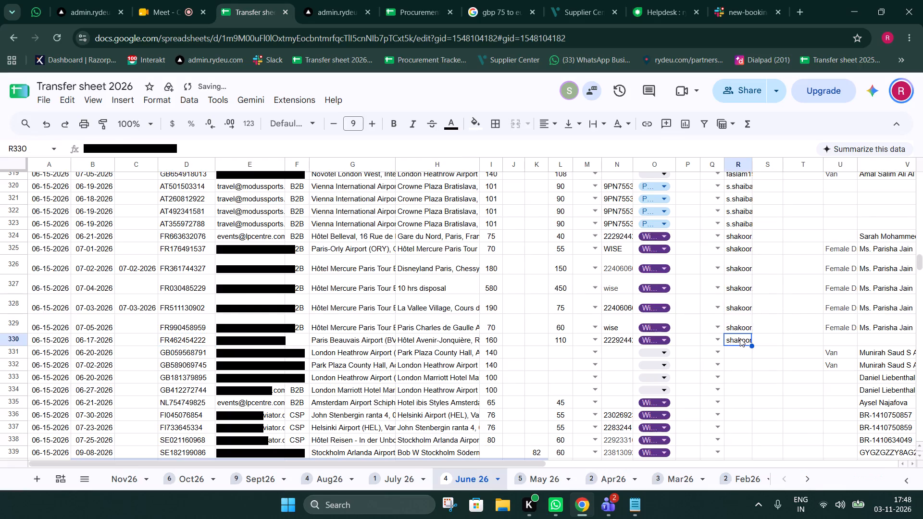
key("Up")
key("Up")
key("Up")
key("Up")
key("Up")
key("Down")
key("Down")
key("Down")
key("Down")
key("Down")
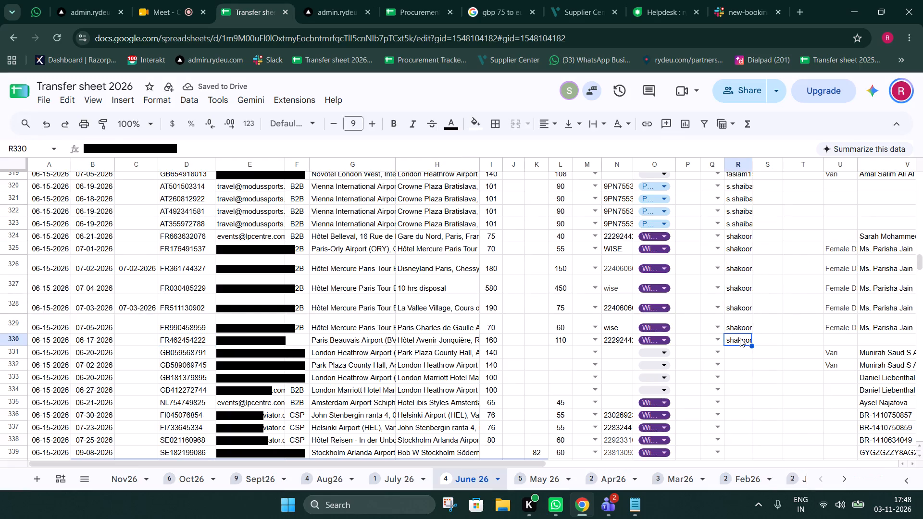
Go back across row 330 to its booking number and examine the following rows for missing supplier details.
key("Left")
key("Left")
key("Left")
key("Left")
key("Left")
key("Left")
key("Left")
key("Left")
key("Left")
key("Left")
key("Left")
key("Left")
key("Left")
key("Left")
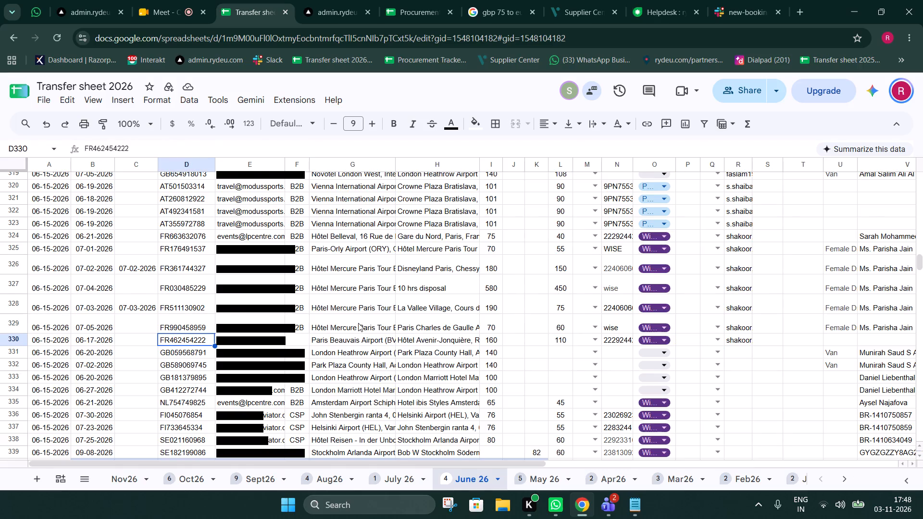
scroll(388, 318, "down", 1)
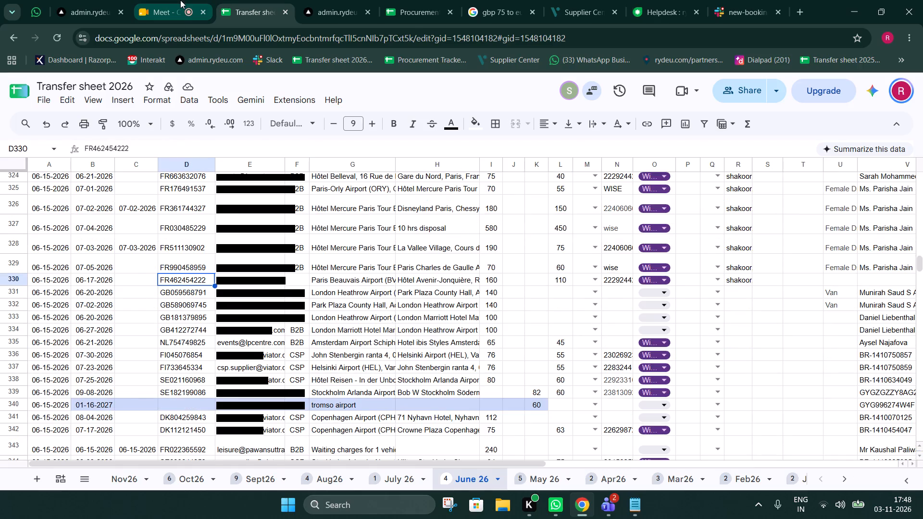
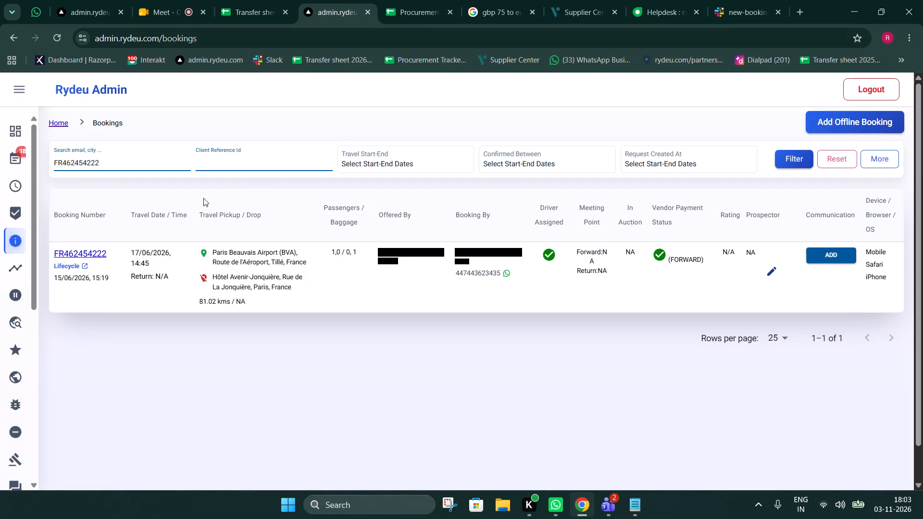
double_click(69, 162)
key("ctrl+v")
left_click(797, 149)
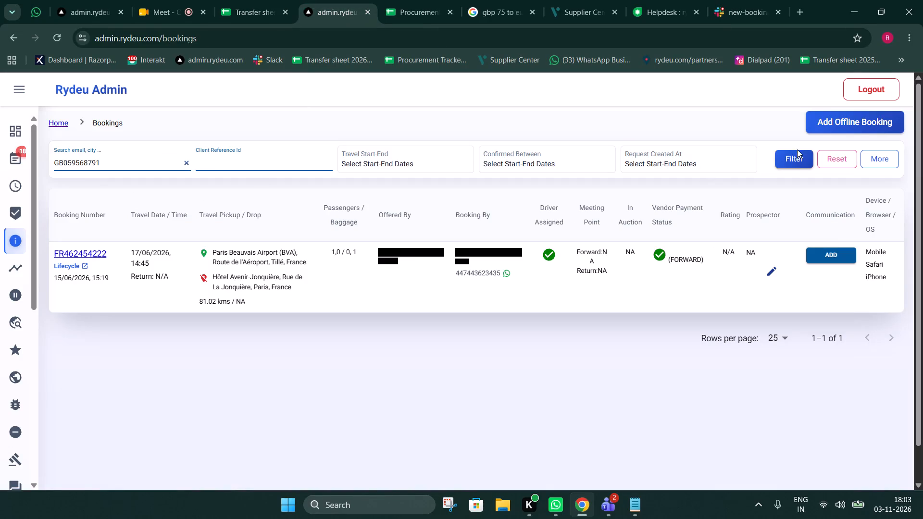
left_click(795, 154)
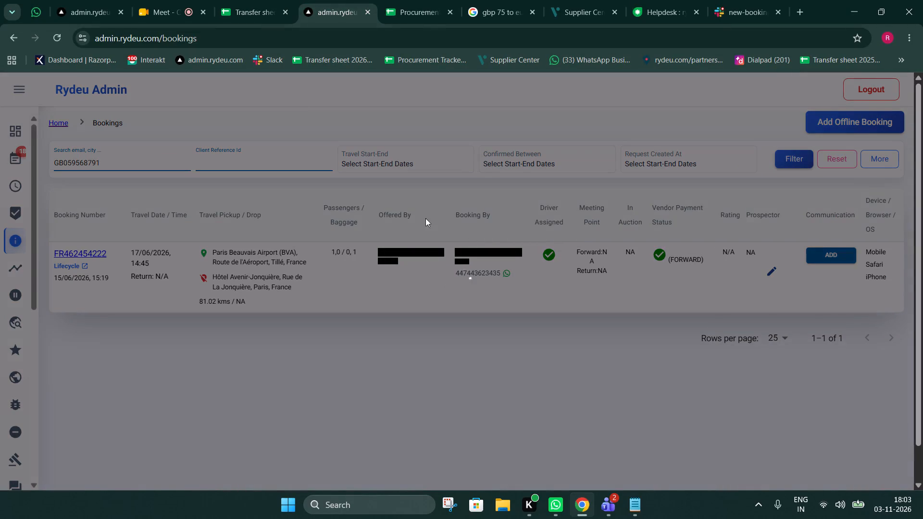
left_click_drag(387, 261, 379, 253)
left_click_drag(391, 260, 389, 260)
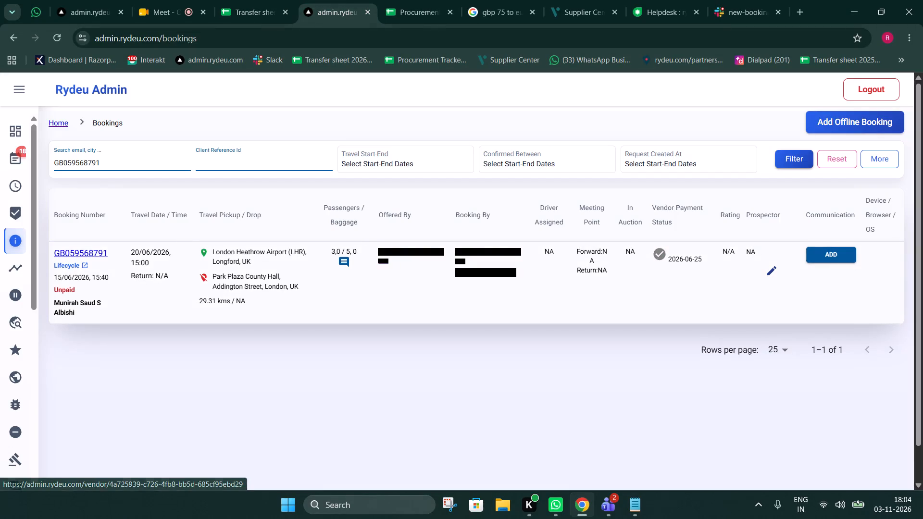
left_click_drag(389, 260, 377, 252)
key("ctrl+c")
Enter the copied supplier email in R331 of the June 26 sheet and fill it down through R334.
left_click(237, 0)
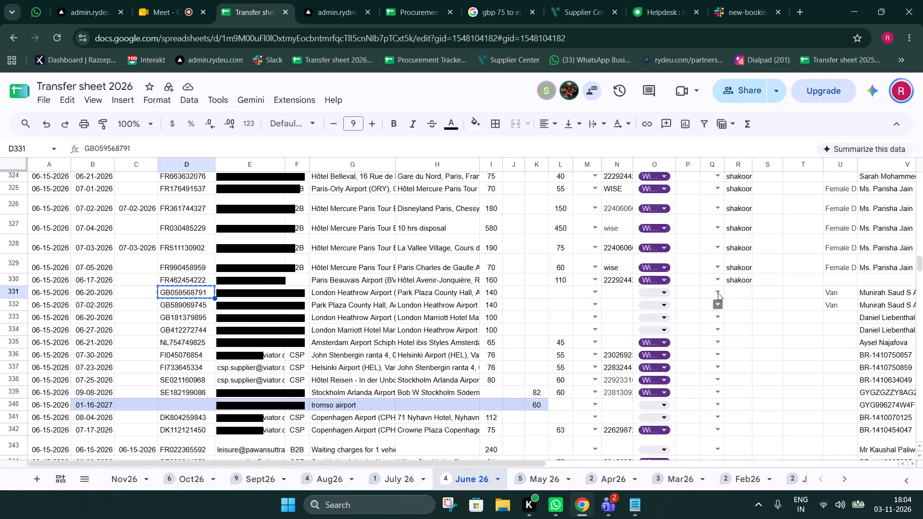
double_click(736, 288)
key("ctrl+v")
left_click(744, 309)
left_click(747, 292)
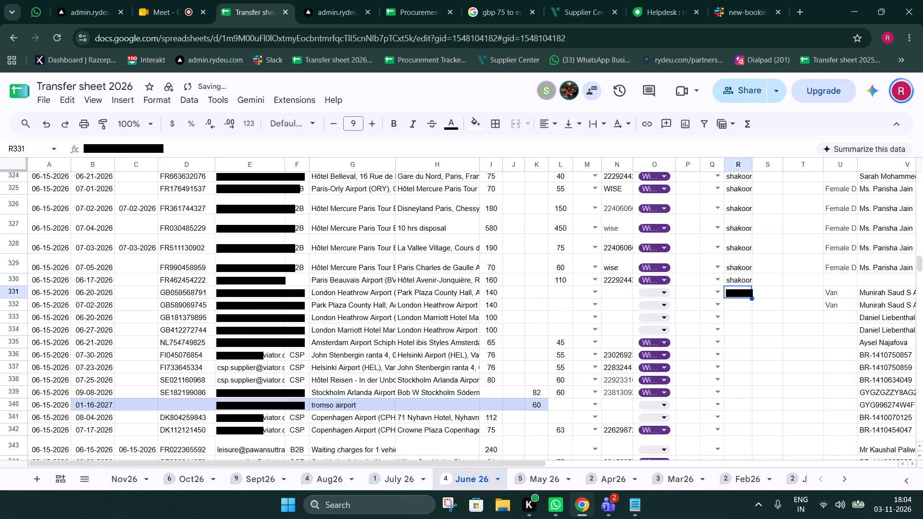
left_click_drag(753, 297, 749, 330)
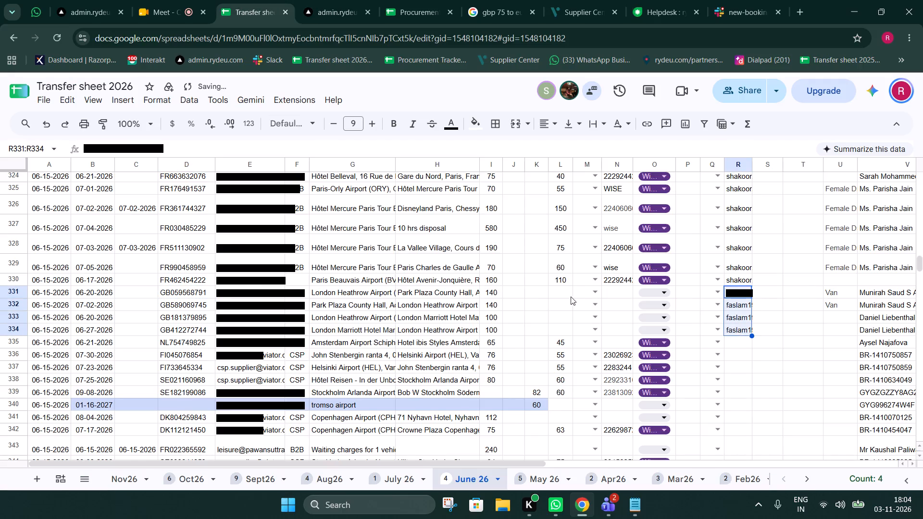
left_click(571, 297)
left_click(314, 0)
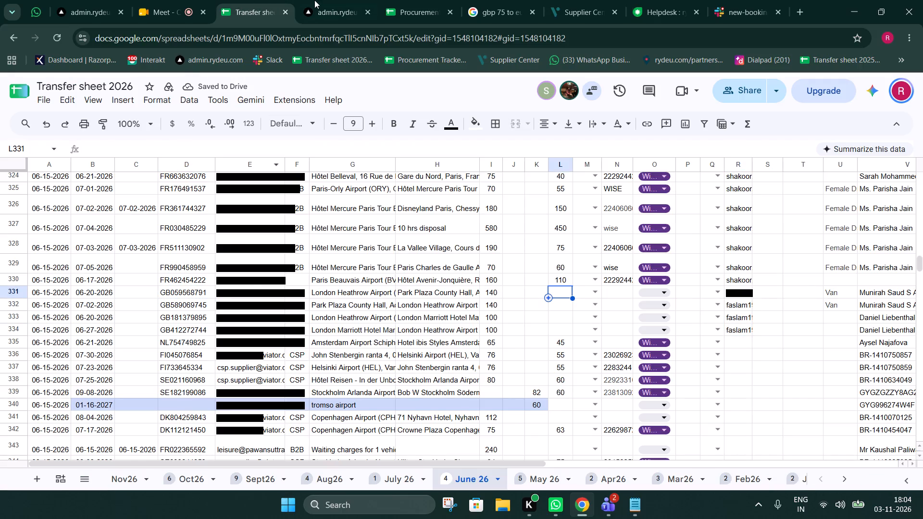
left_click(99, 245)
left_click(98, 252)
scroll(311, 274, "down", 3)
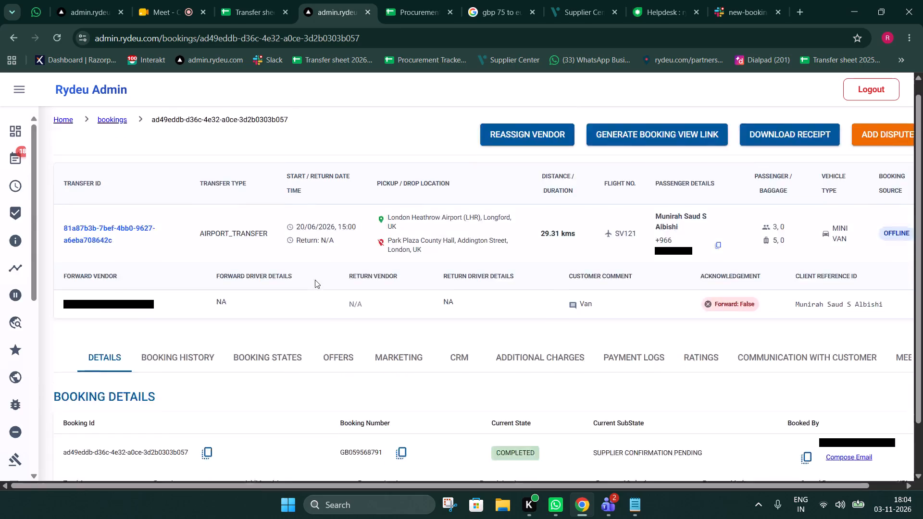
scroll(315, 280, "down", 1)
left_click(339, 303)
scroll(339, 303, "down", 9)
left_click(106, 414)
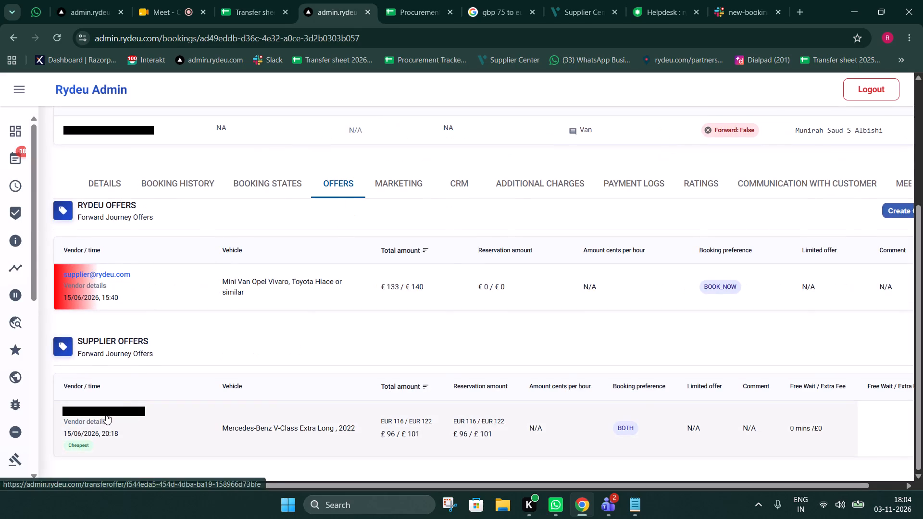
double_click(97, 316)
key("ctrl+c")
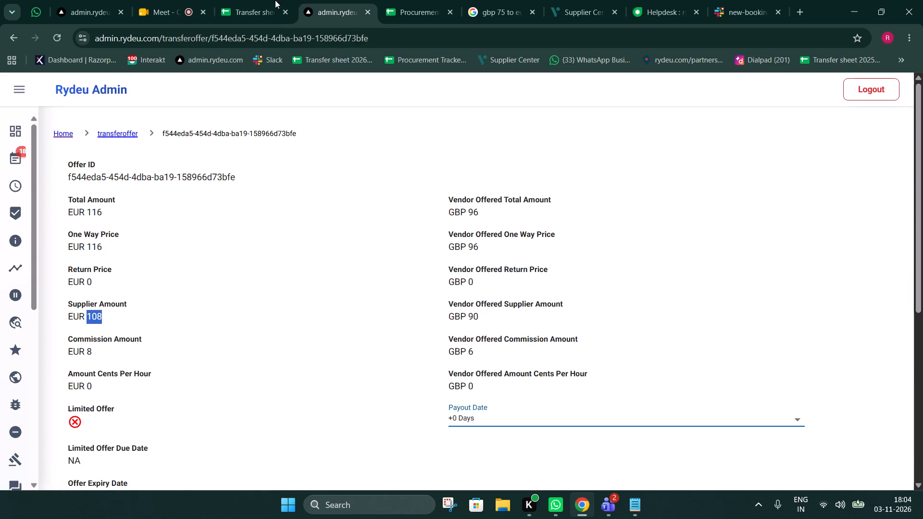
left_click(271, 0)
double_click(564, 294)
key("ctrl+v")
left_click(562, 308)
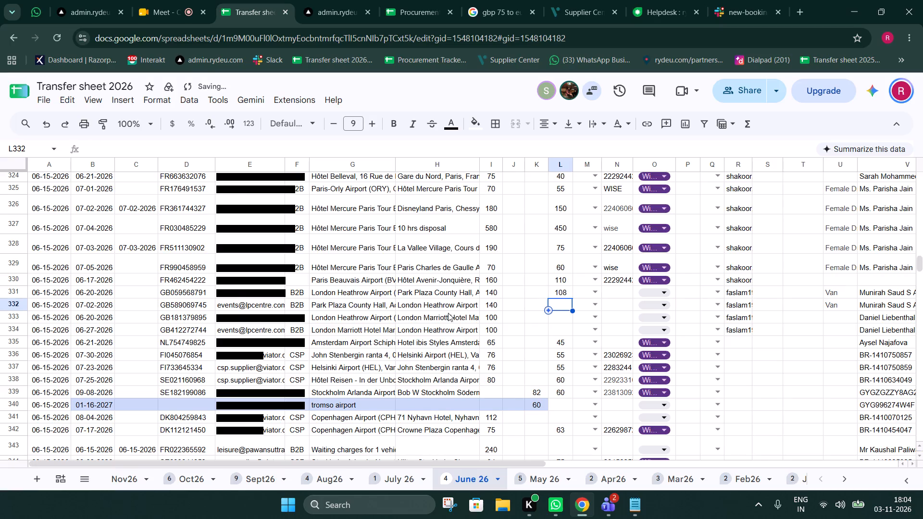
left_click(198, 305)
key("ctrl+c")
left_click(307, 3)
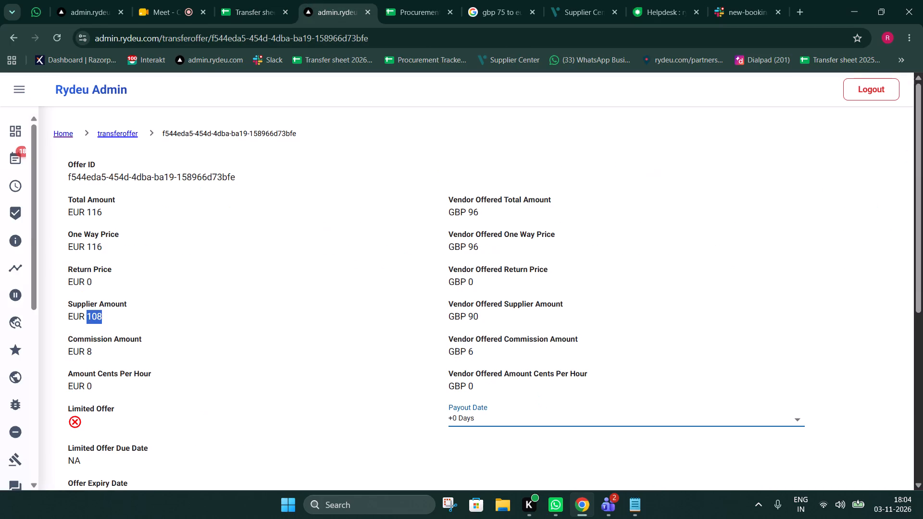
left_click(29, 237)
left_click(20, 238)
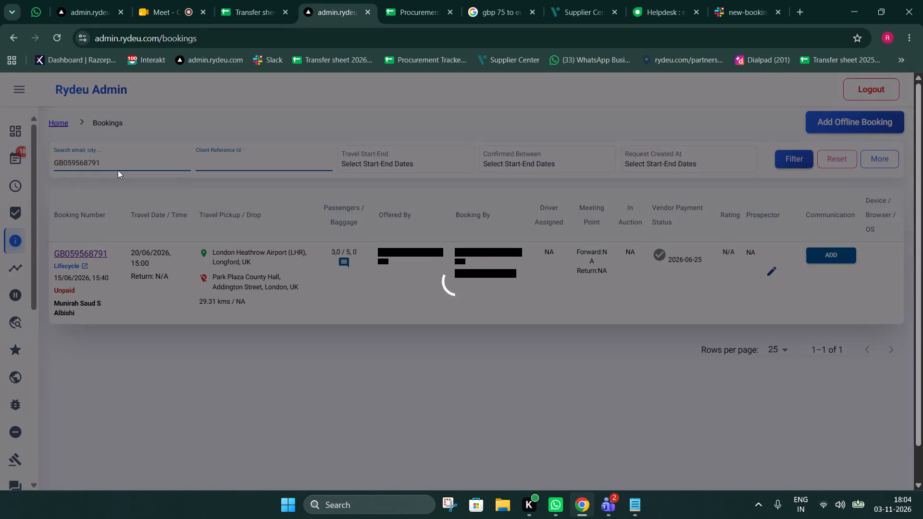
double_click(85, 163)
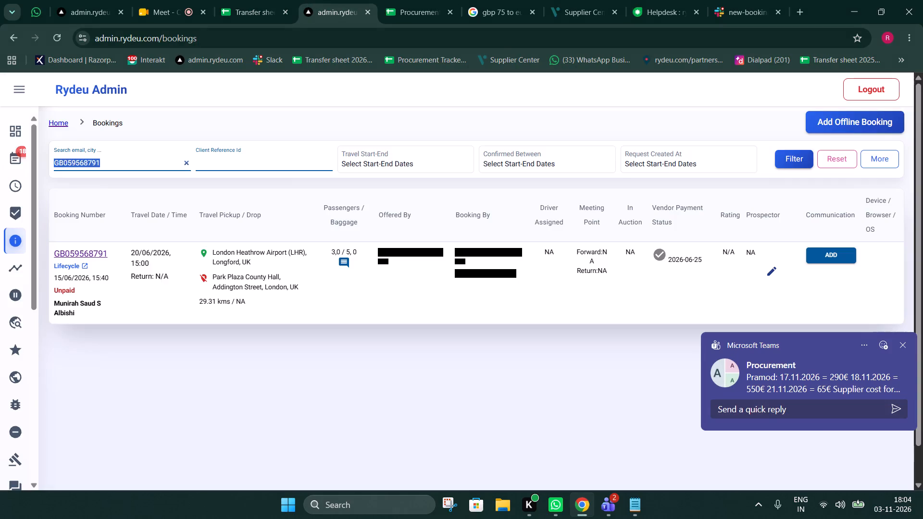
key("ctrl+v")
left_click(801, 159)
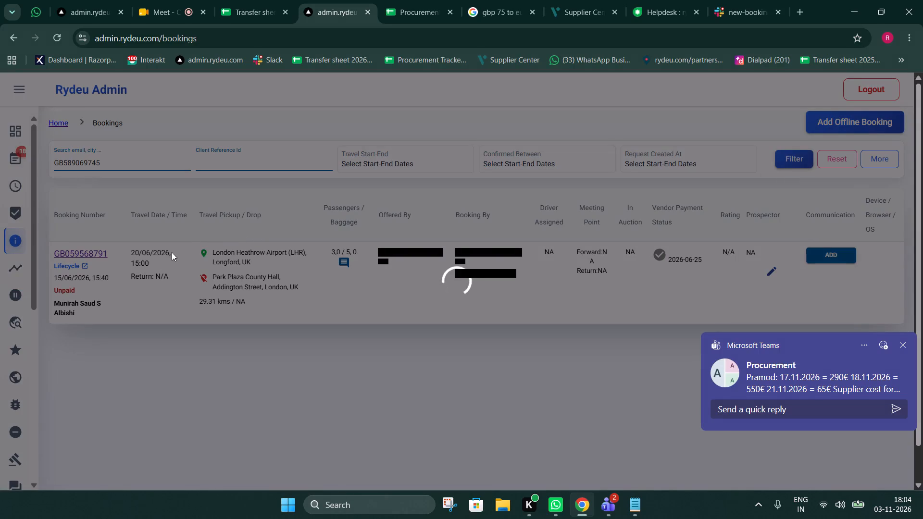
left_click(85, 256)
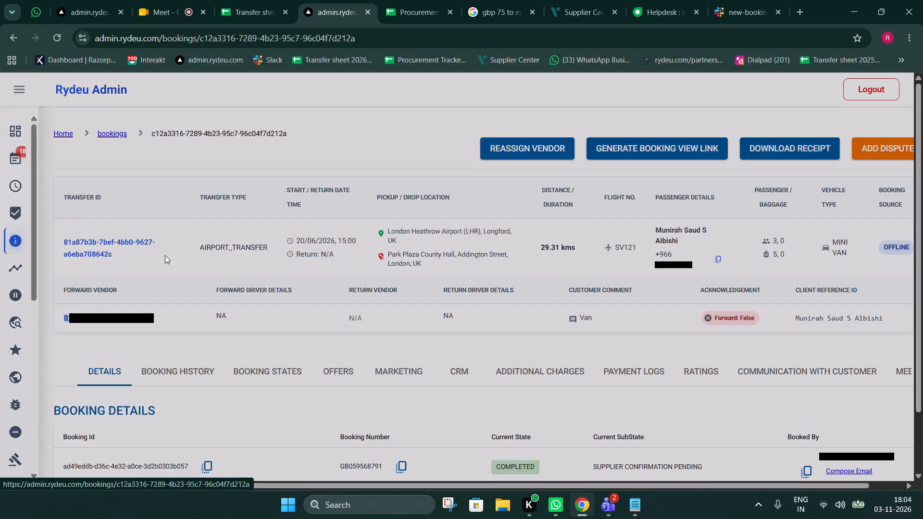
scroll(347, 282, "down", 4)
left_click(342, 299)
scroll(342, 299, "down", 8)
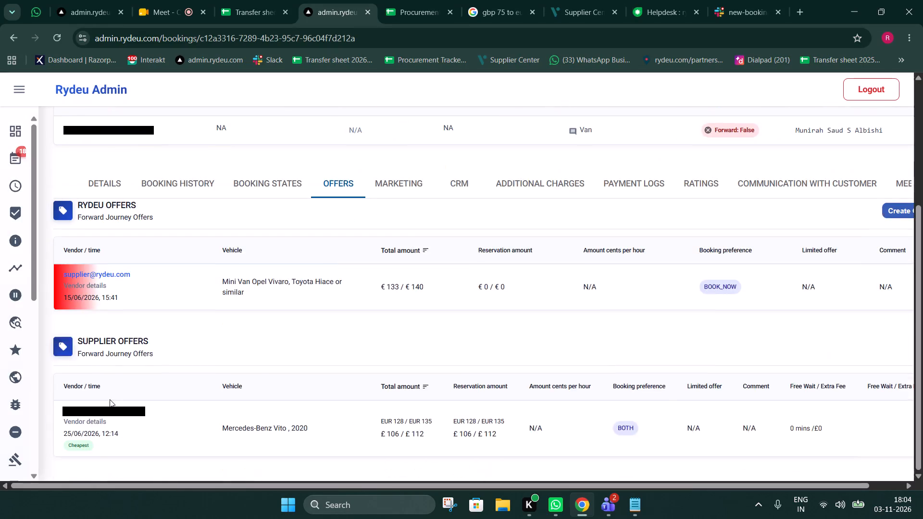
left_click(115, 412)
Copy the supplier amount 108 from L331 into L332 of the June 26 sheet.
left_click(269, 0)
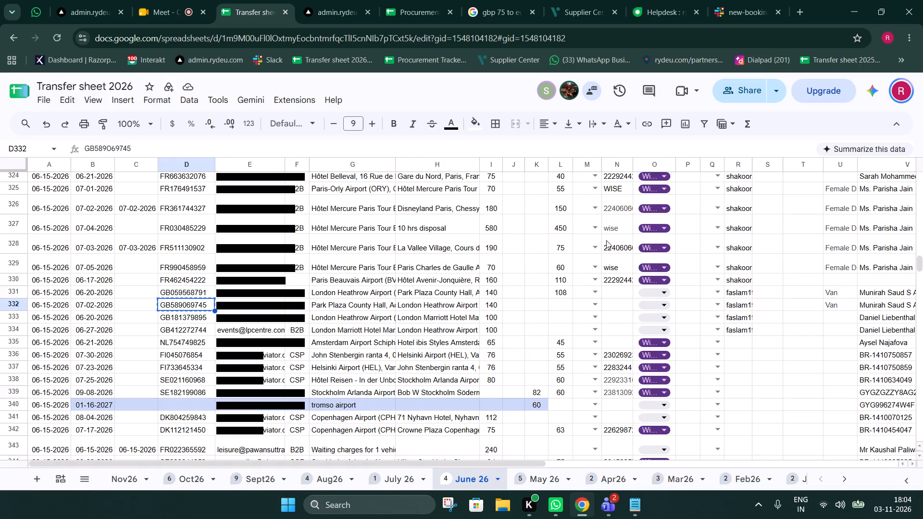
left_click(569, 288)
key("ctrl+c")
left_click(561, 306)
key("ctrl+v")
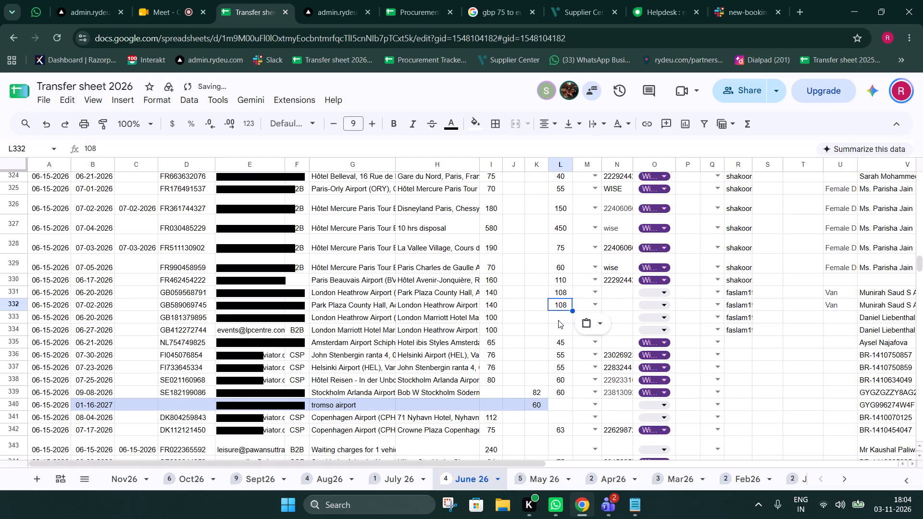
left_click(558, 320)
left_click(190, 322)
key("ctrl+c")
left_click(345, 0)
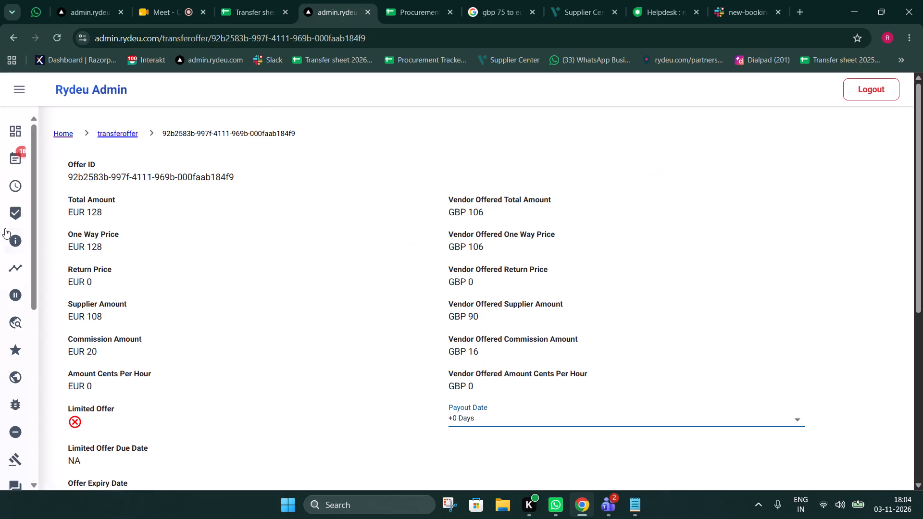
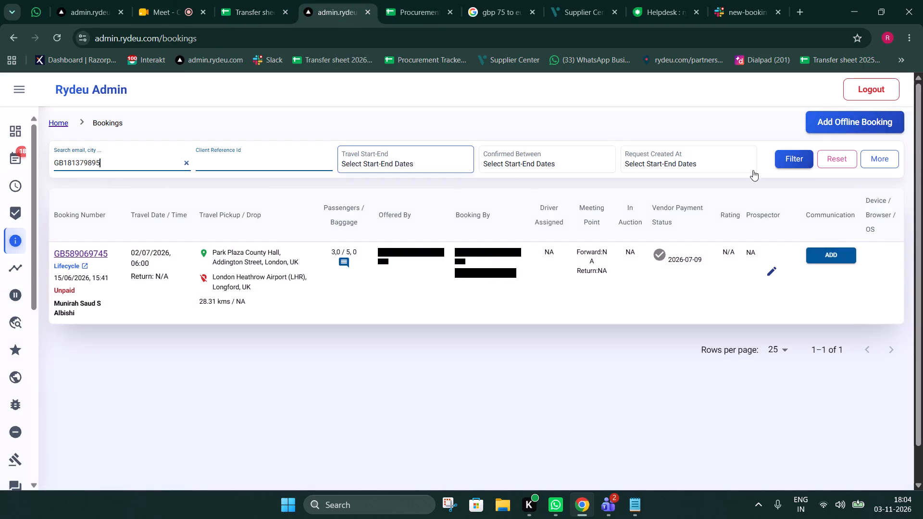
left_click(789, 160)
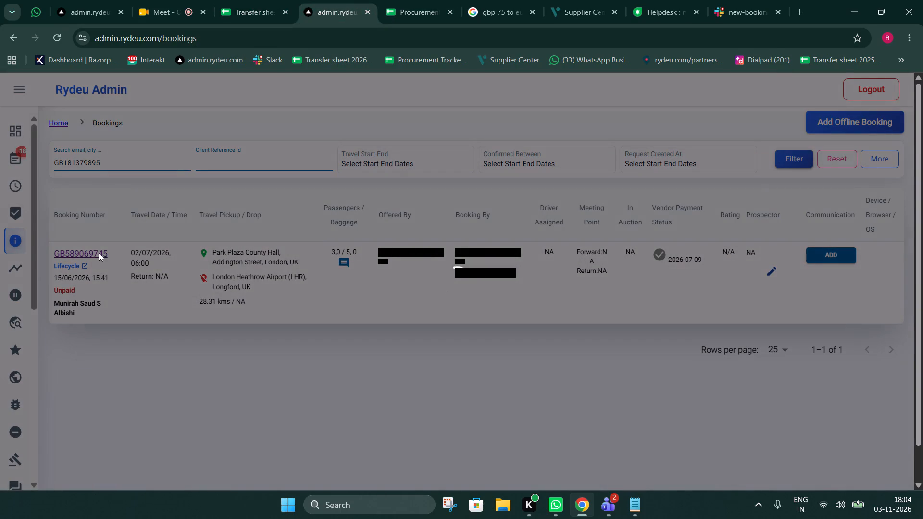
left_click(100, 255)
scroll(322, 276, "down", 3)
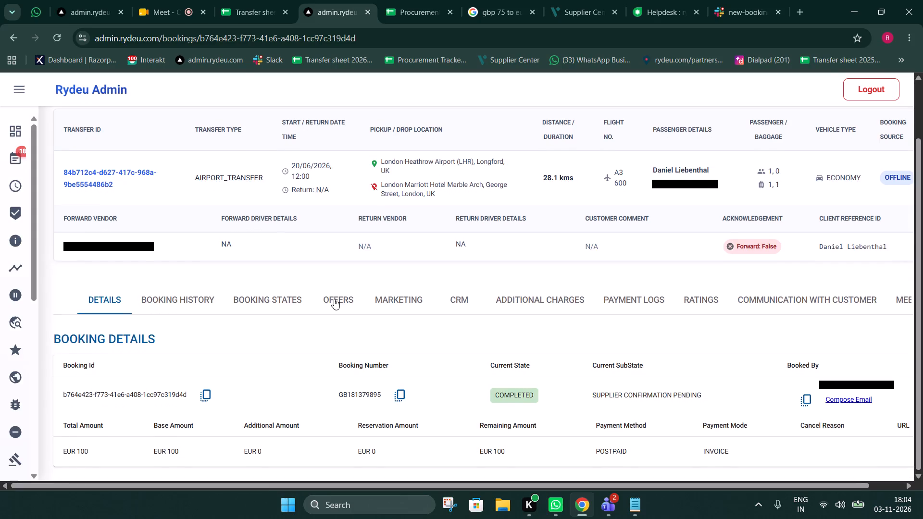
left_click(334, 299)
scroll(329, 302, "down", 8)
left_click(134, 420)
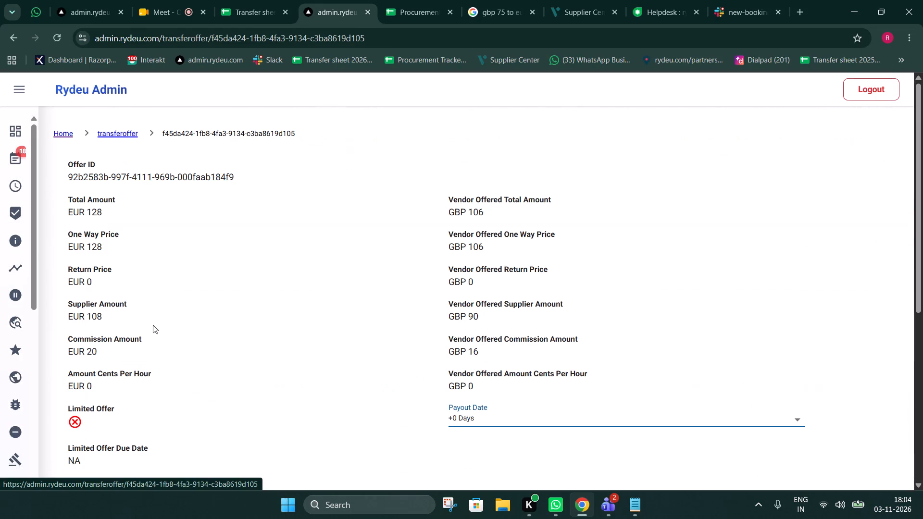
double_click(90, 316)
key("ctrl+c")
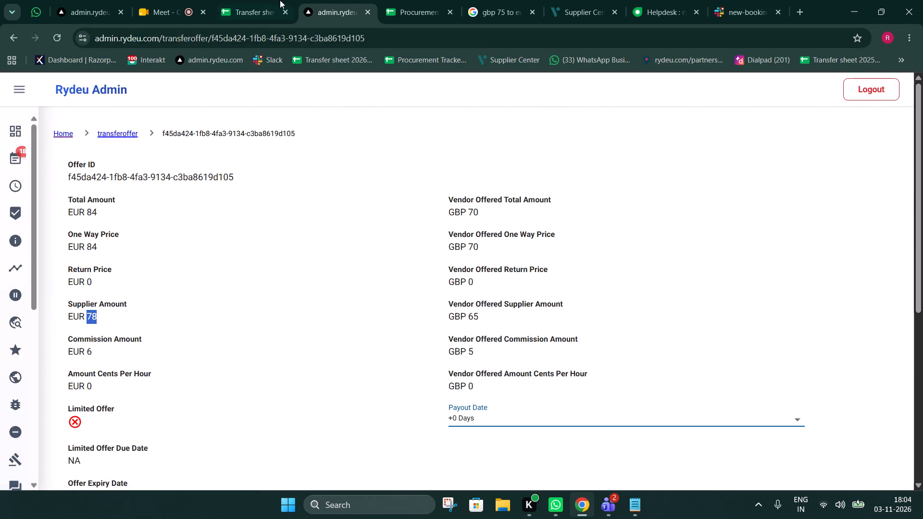
left_click(280, 0)
double_click(561, 315)
key("ctrl+v")
Enter the same supplier amount, 78, in L334 of the June 26 sheet.
double_click(566, 334)
key("ctrl+v")
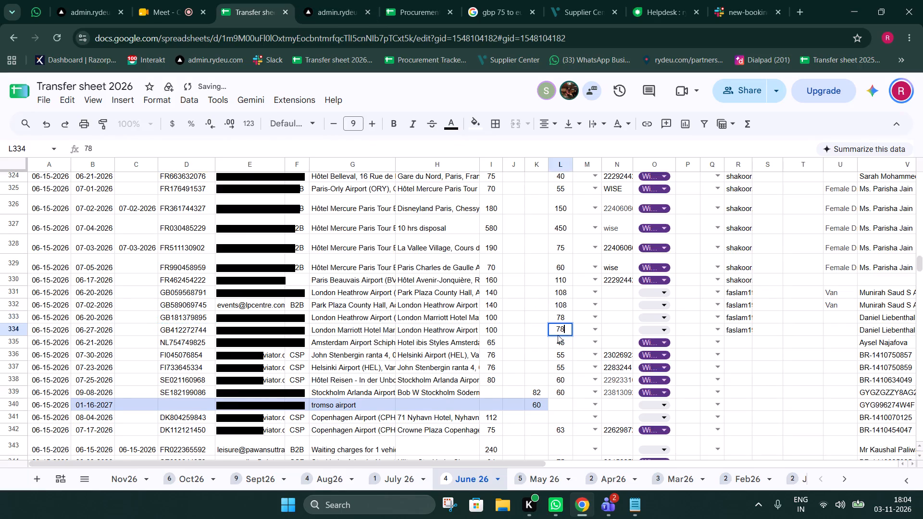
left_click(210, 329)
key("ctrl+c")
left_click(340, 0)
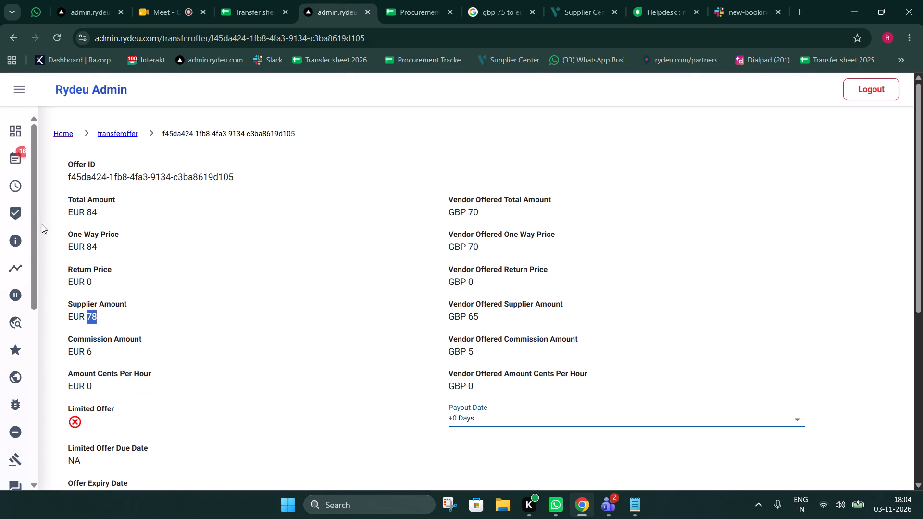
left_click(15, 247)
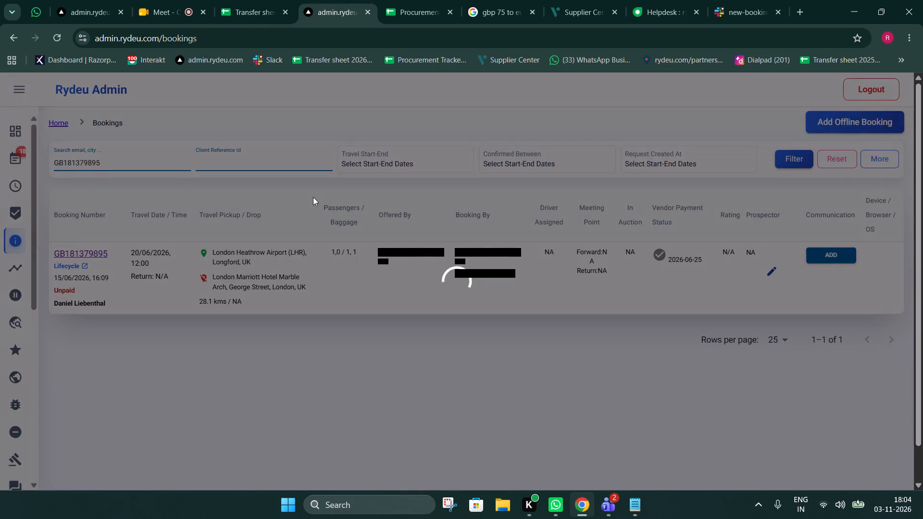
double_click(87, 166)
key("ctrl+v")
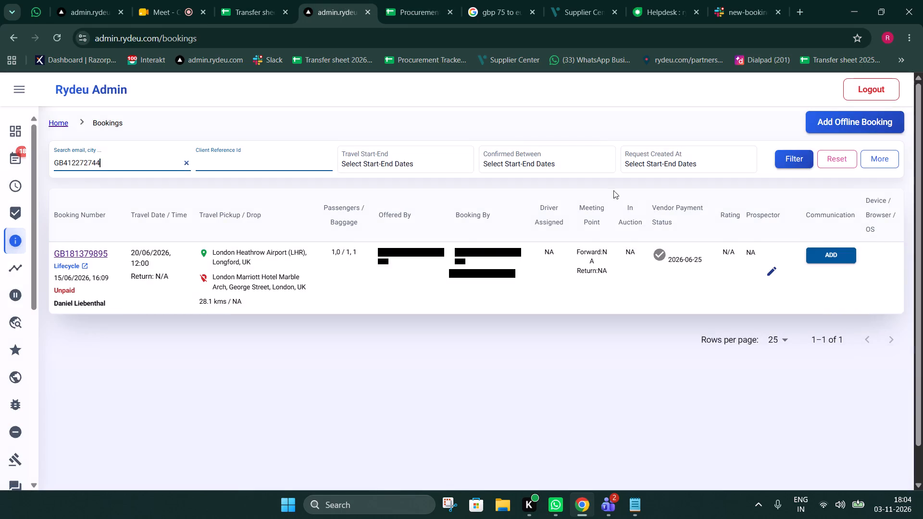
left_click(784, 158)
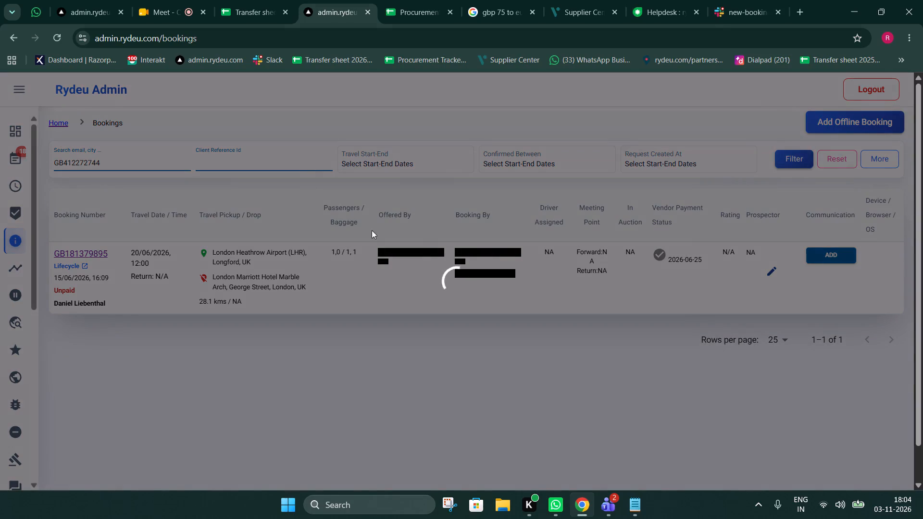
left_click_drag(391, 267, 385, 263)
left_click(89, 250)
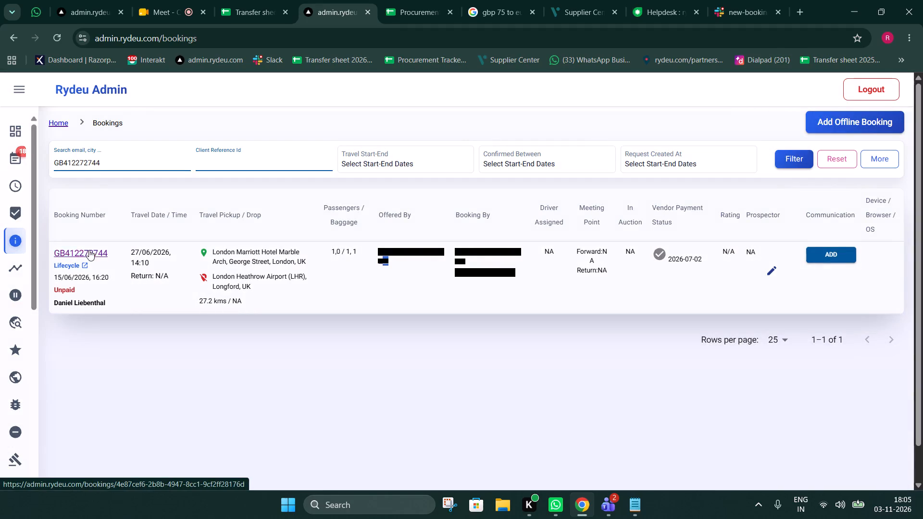
scroll(340, 235, "down", 6)
left_click(350, 292)
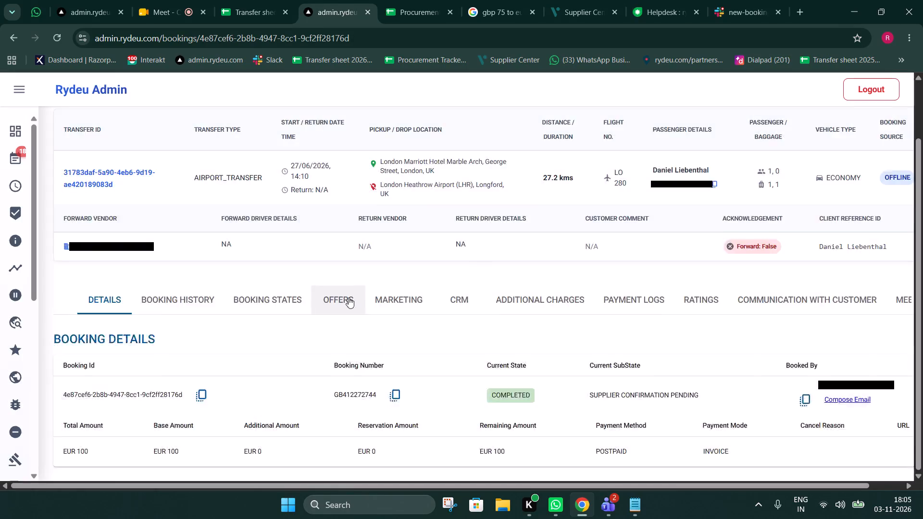
scroll(349, 297, "down", 8)
left_click(131, 369)
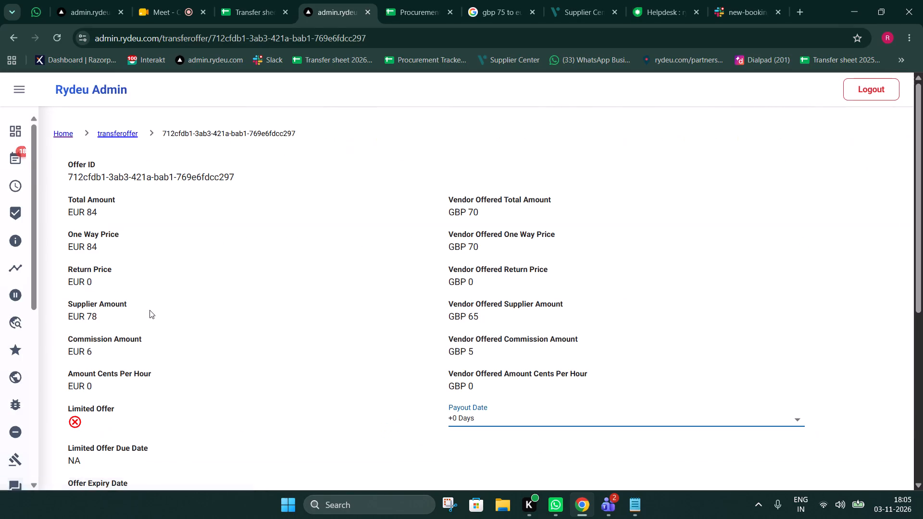
double_click(93, 318)
key("ctrl+c")
left_click(252, 1)
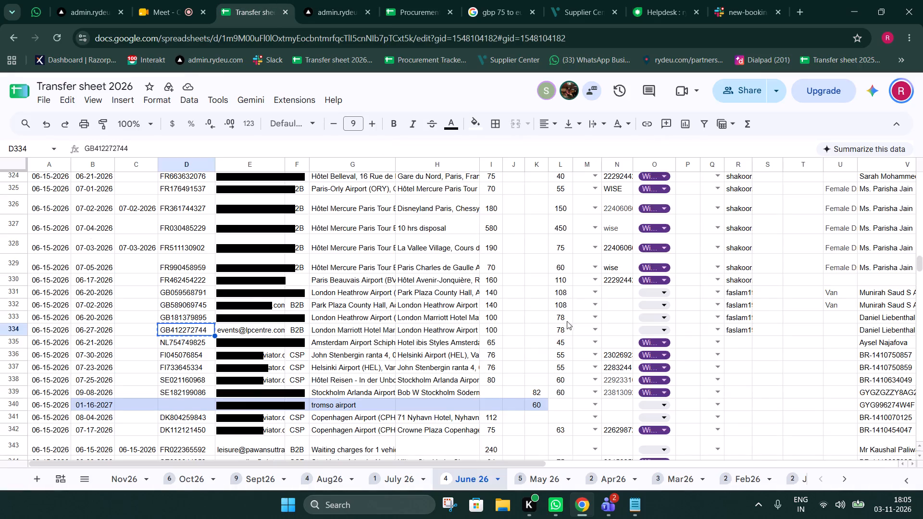
left_click(562, 334)
left_click(563, 345)
left_click(203, 341)
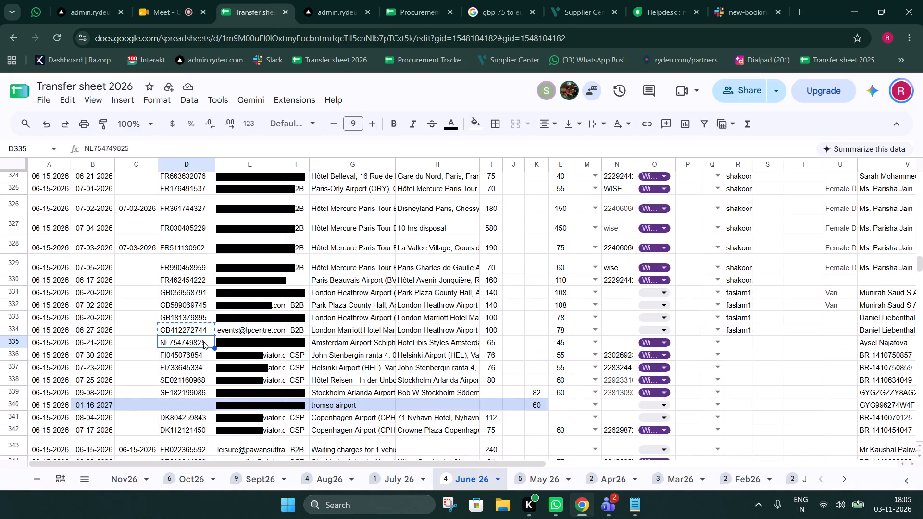
key("ctrl+c")
left_click(349, 0)
left_click(21, 242)
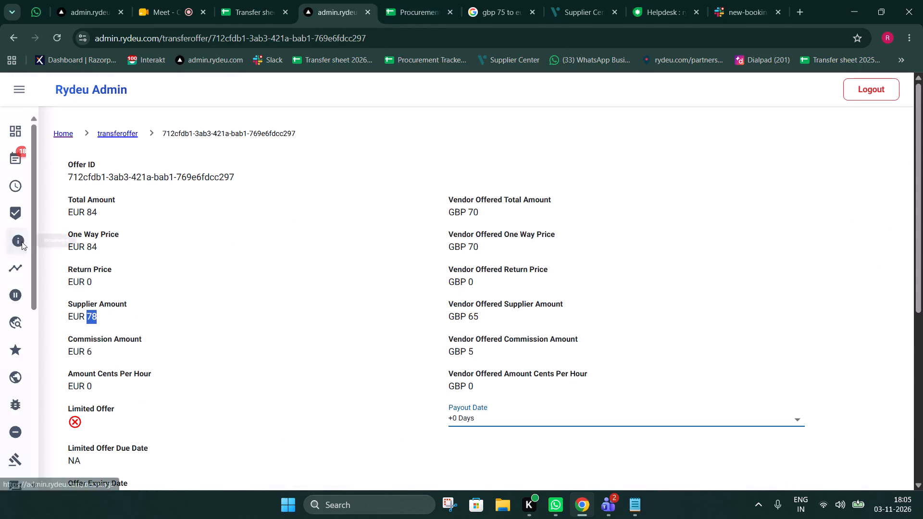
left_click(284, 0)
left_click(327, 0)
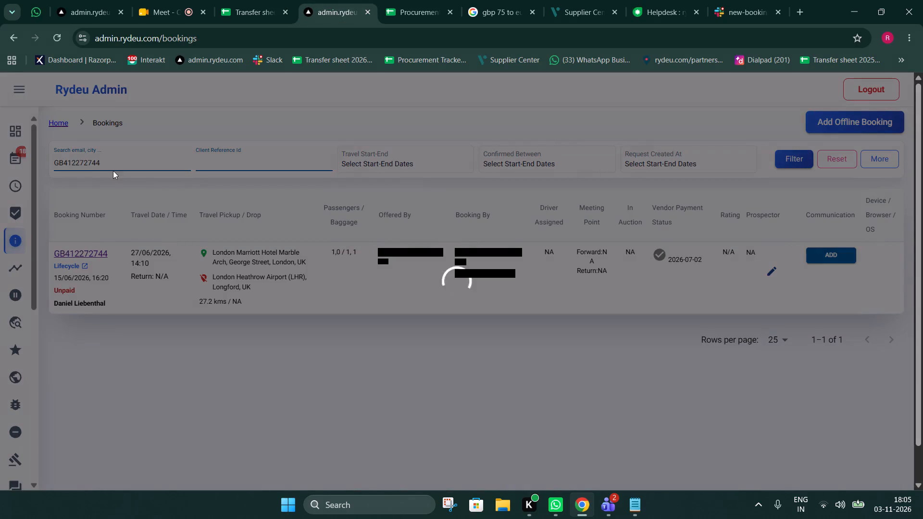
double_click(92, 163)
key("ctrl+v")
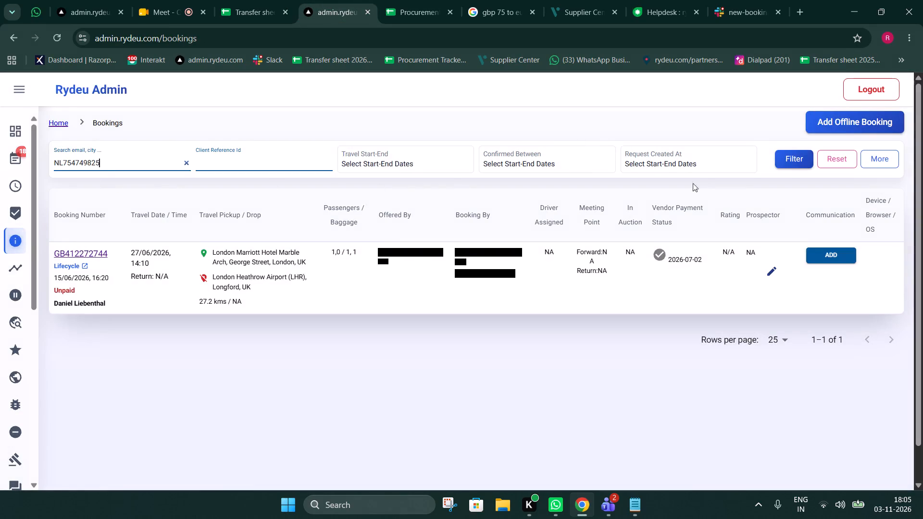
left_click(786, 159)
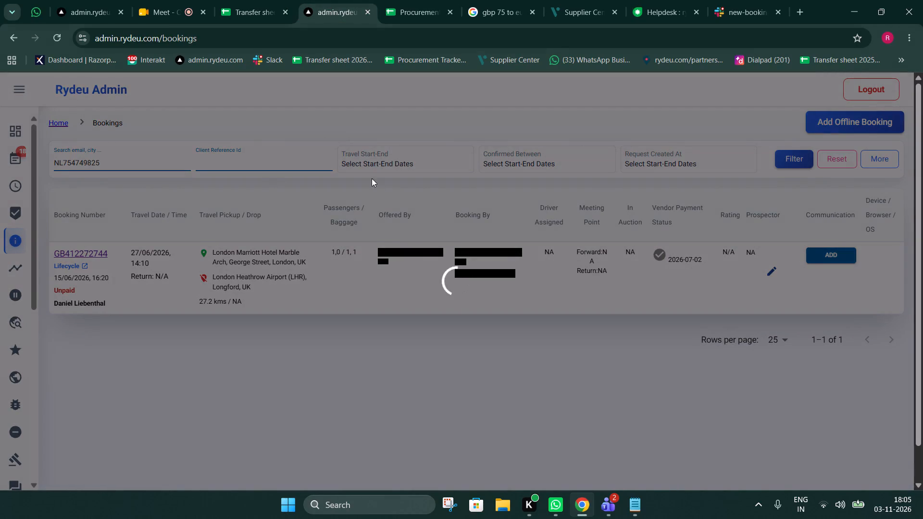
left_click_drag(415, 268, 378, 254)
key("ctrl+c")
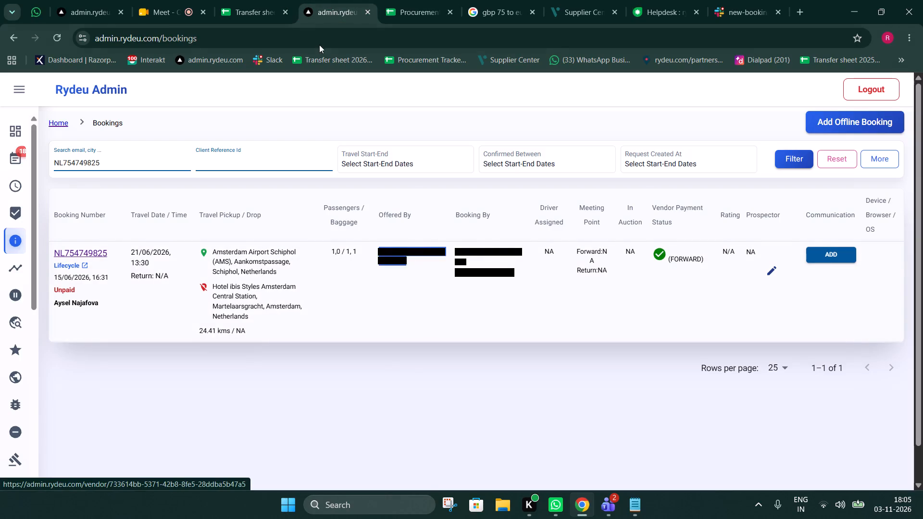
left_click(256, 0)
double_click(739, 344)
key("ctrl+v")
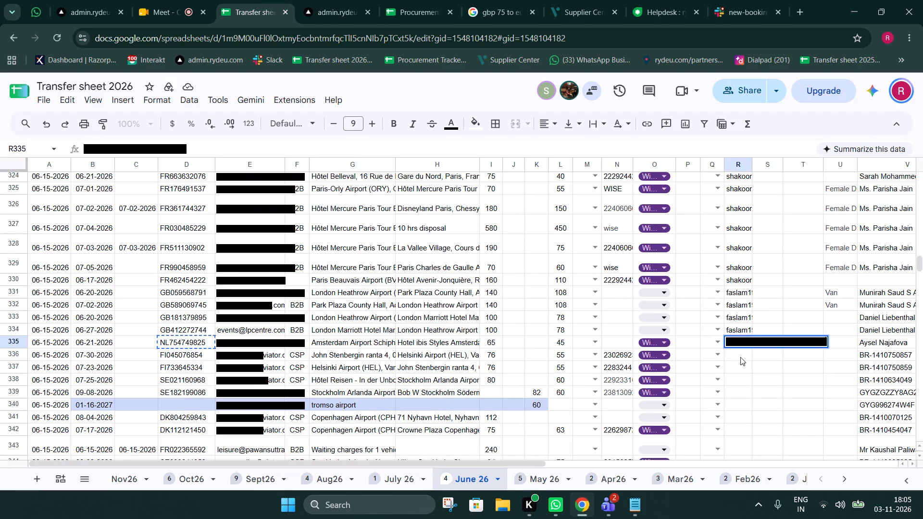
left_click(740, 357)
scroll(498, 308, "down", 2)
left_click(175, 238)
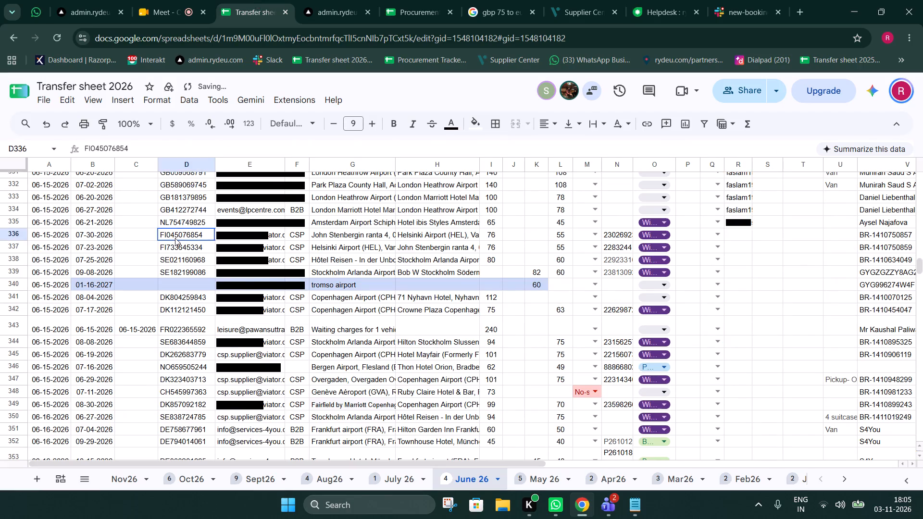
key("ctrl+c")
left_click(335, 0)
triple_click(70, 168)
key("ctrl+v")
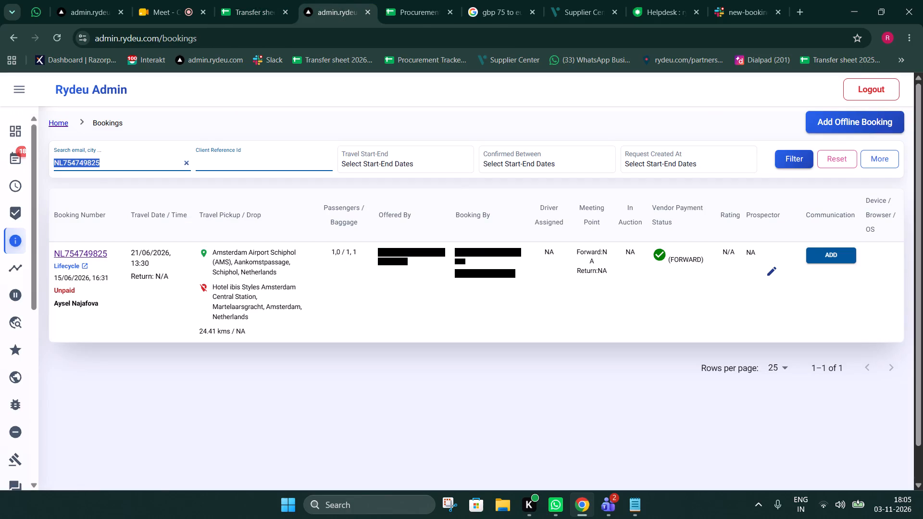
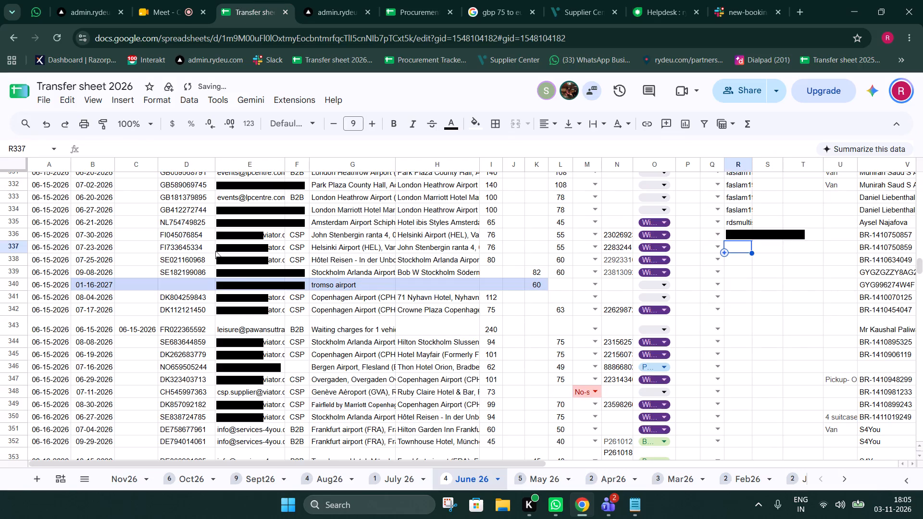
left_click(200, 246)
key("ctrl+c")
left_click(344, 0)
double_click(84, 160)
key("ctrl+v")
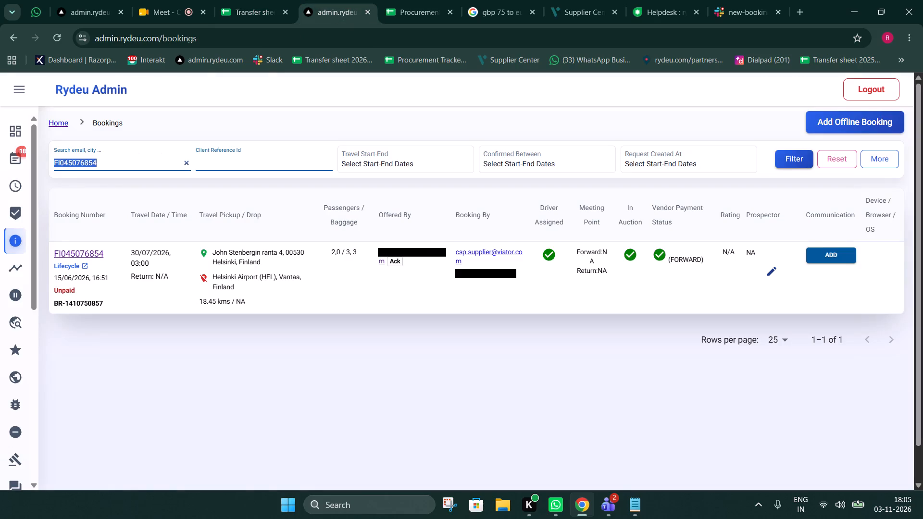
left_click(796, 161)
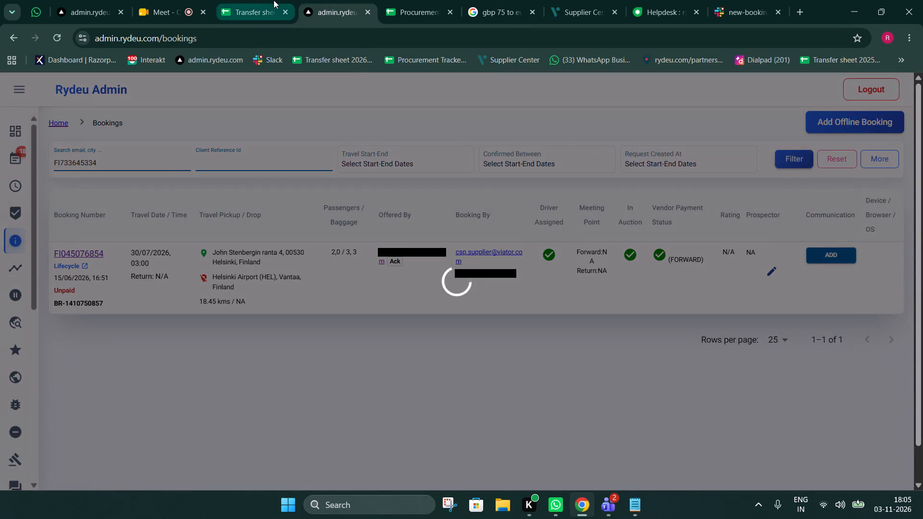
left_click(274, 0)
left_click(745, 240)
key("ctrl+c")
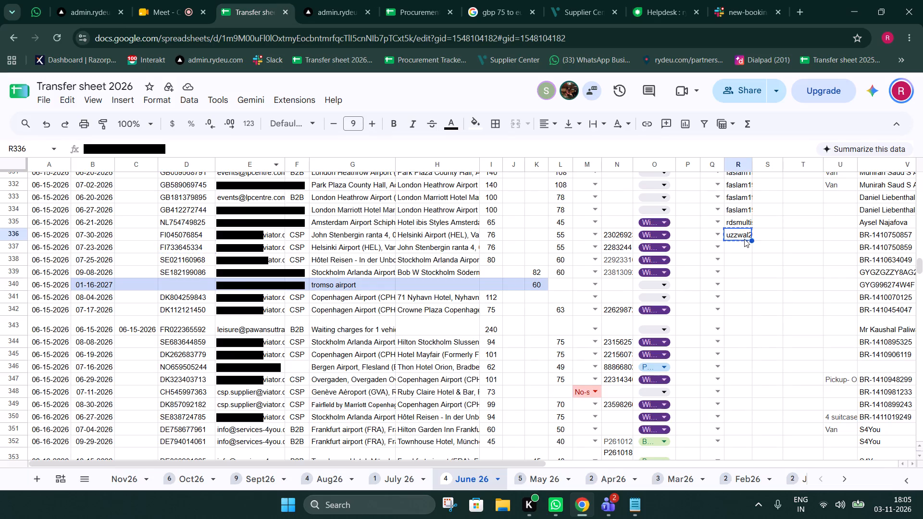
left_click(742, 245)
key("ctrl+v")
left_click(739, 265)
left_click(187, 263)
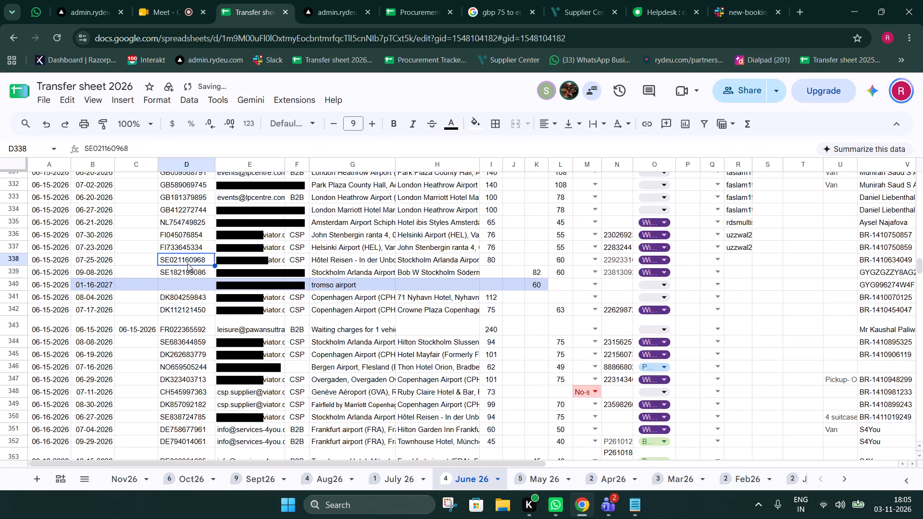
key("ctrl+c")
left_click(333, 0)
double_click(62, 169)
key("ctrl+v")
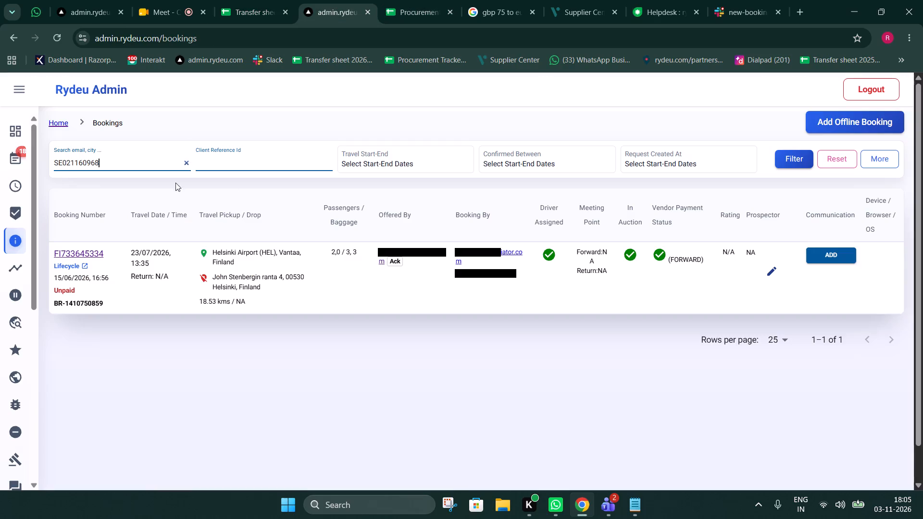
left_click(781, 159)
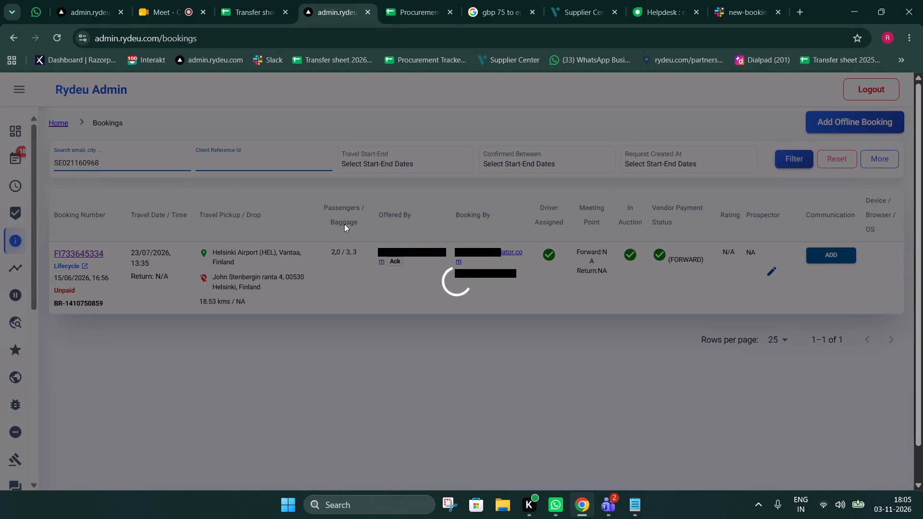
left_click_drag(401, 268, 379, 252)
key("ctrl+c")
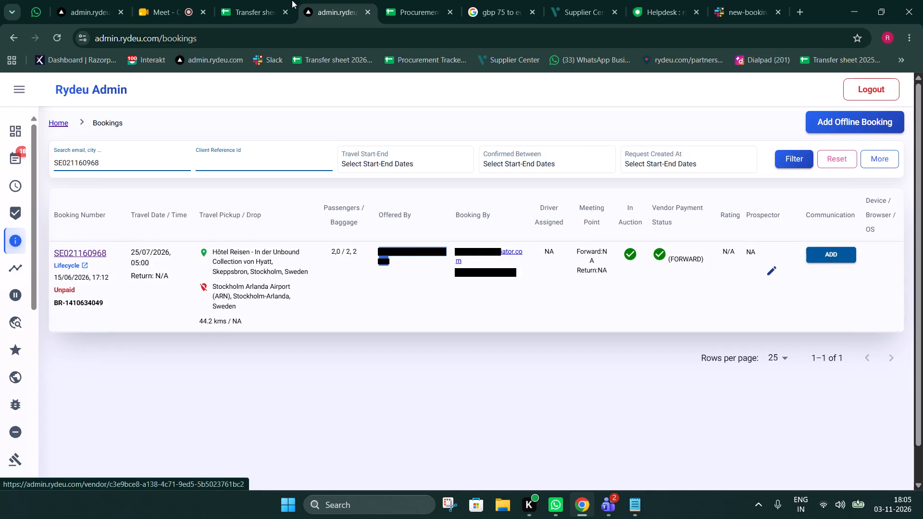
left_click(272, 0)
double_click(735, 259)
key("ctrl+v")
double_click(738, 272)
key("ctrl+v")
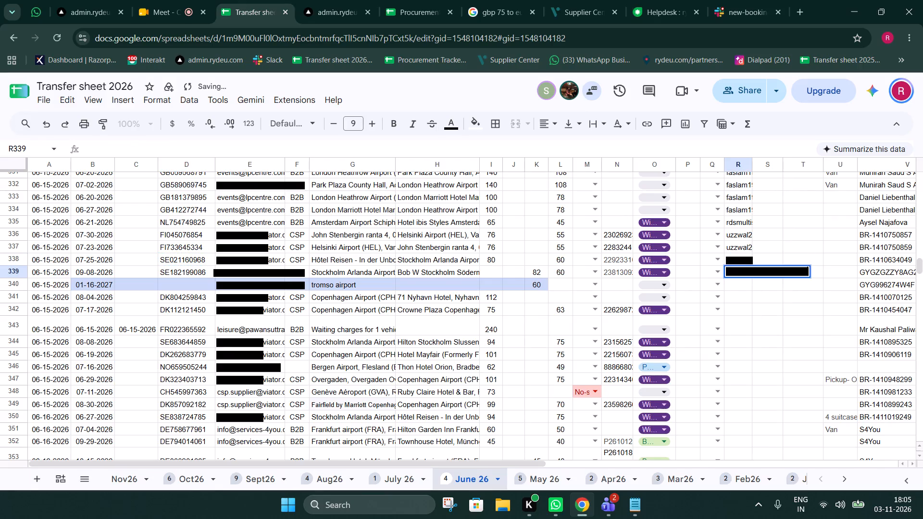
left_click(192, 273)
key("ctrl+c")
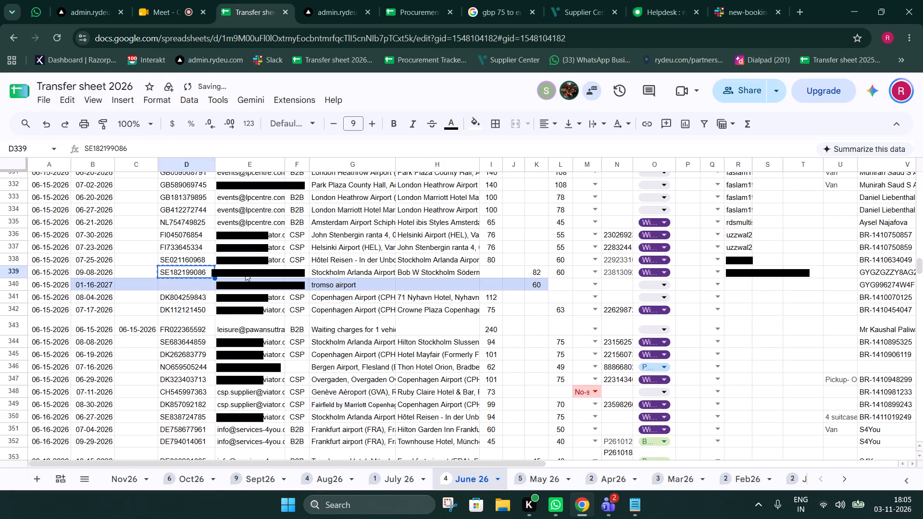
left_click(328, 0)
double_click(96, 162)
key("ctrl+v")
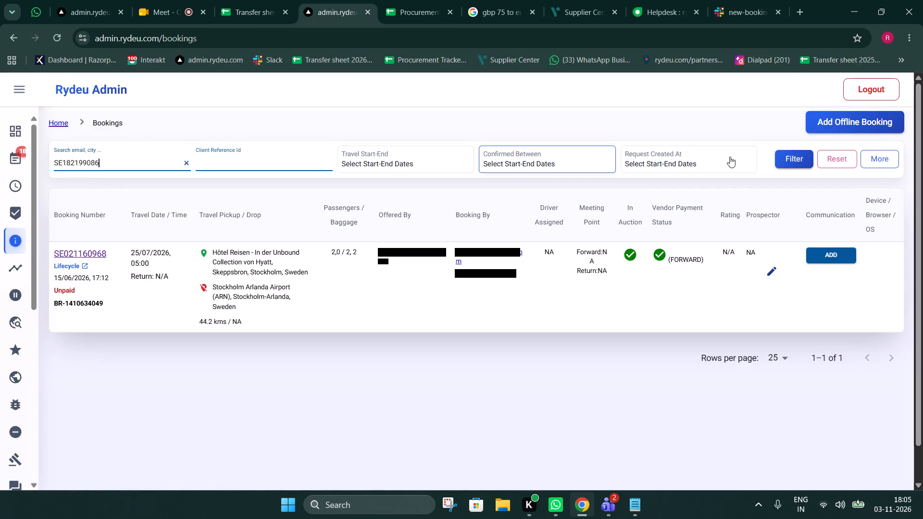
left_click(782, 157)
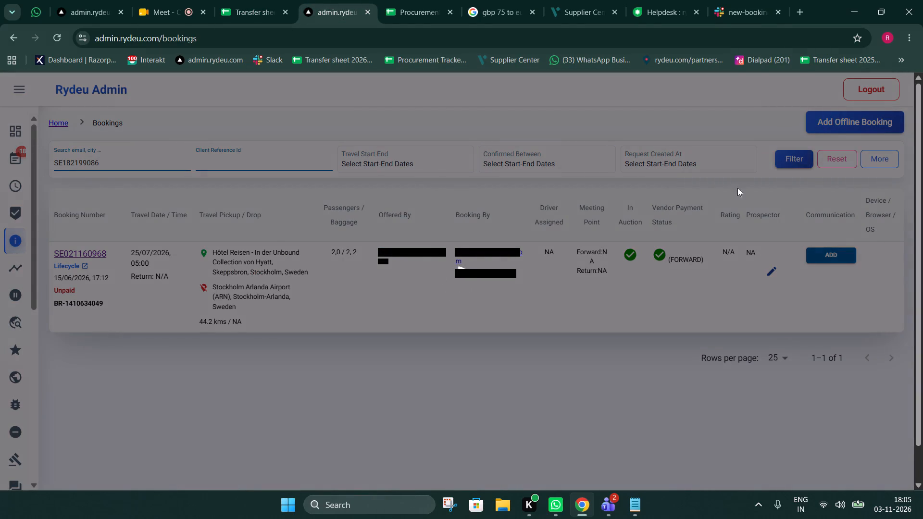
left_click_drag(383, 271, 377, 254)
key("ctrl+c")
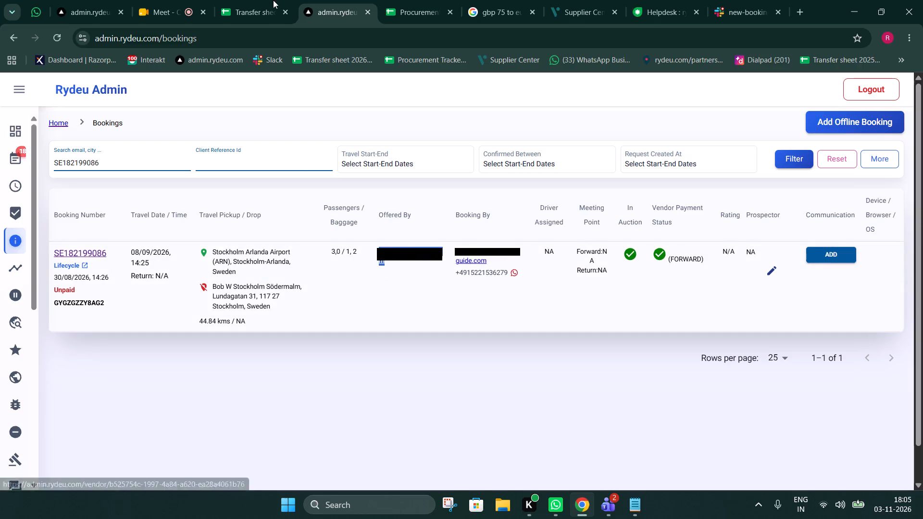
left_click(247, 0)
left_click(739, 272)
key("ctrl+v")
left_click(765, 289)
left_click(781, 316)
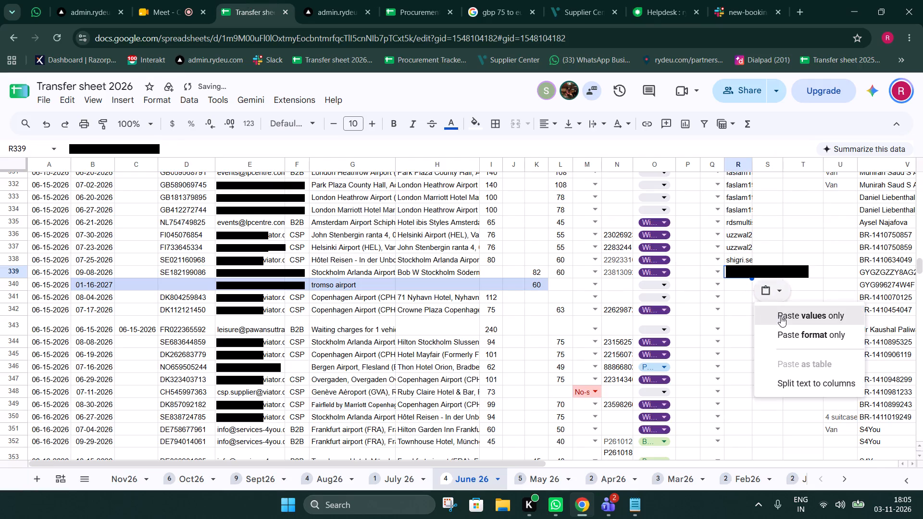
left_click(734, 296)
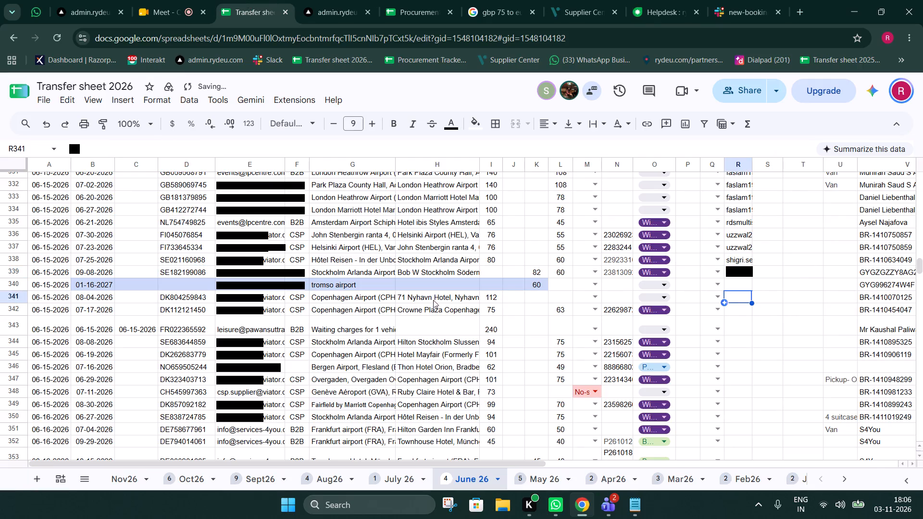
left_click(185, 301)
key("ctrl+c")
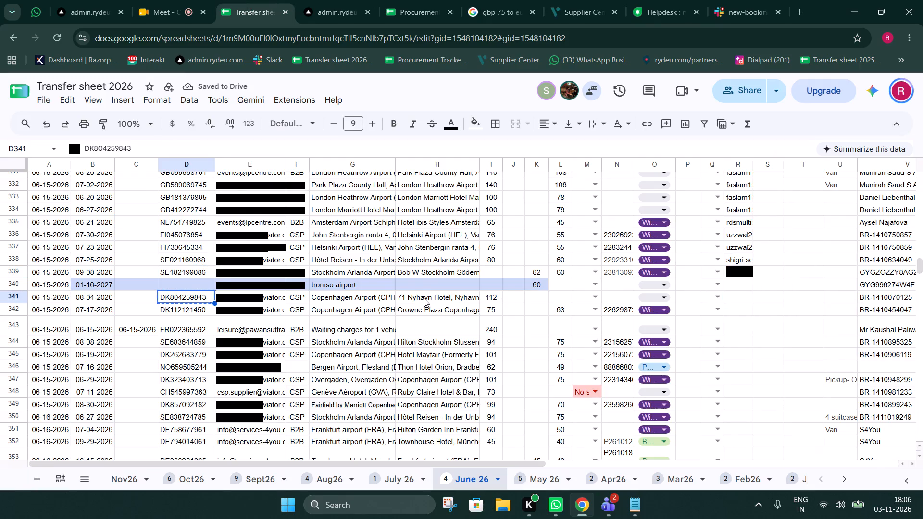
scroll(442, 257, "down", 1)
scroll(442, 257, "up", 5)
scroll(440, 258, "down", 4)
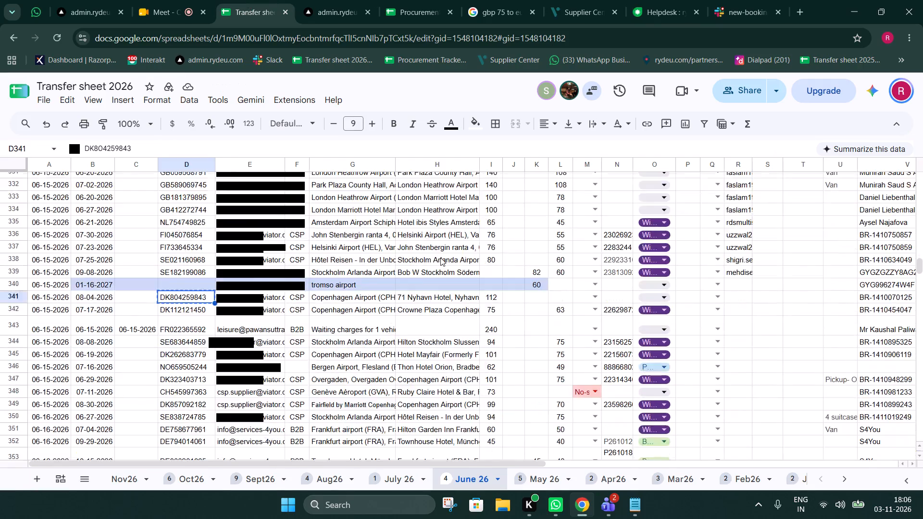
scroll(440, 258, "up", 5)
scroll(441, 259, "down", 6)
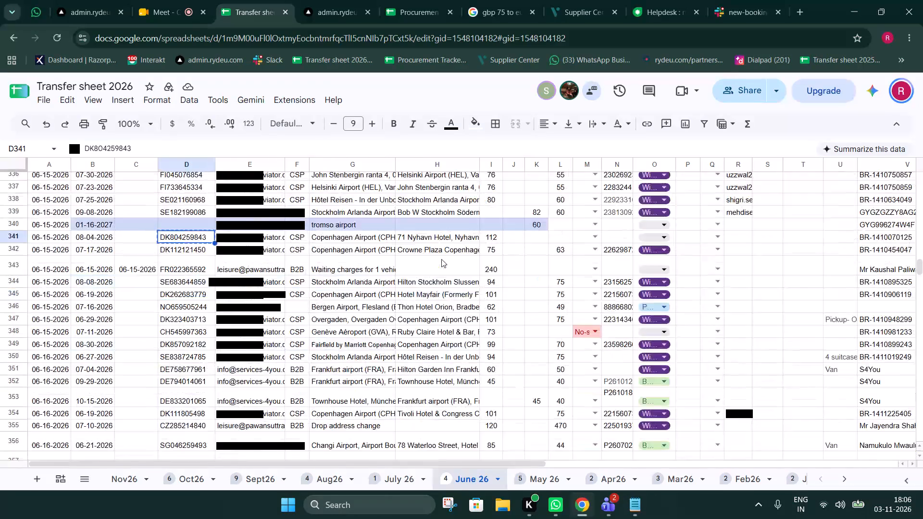
left_click(335, 0)
double_click(92, 167)
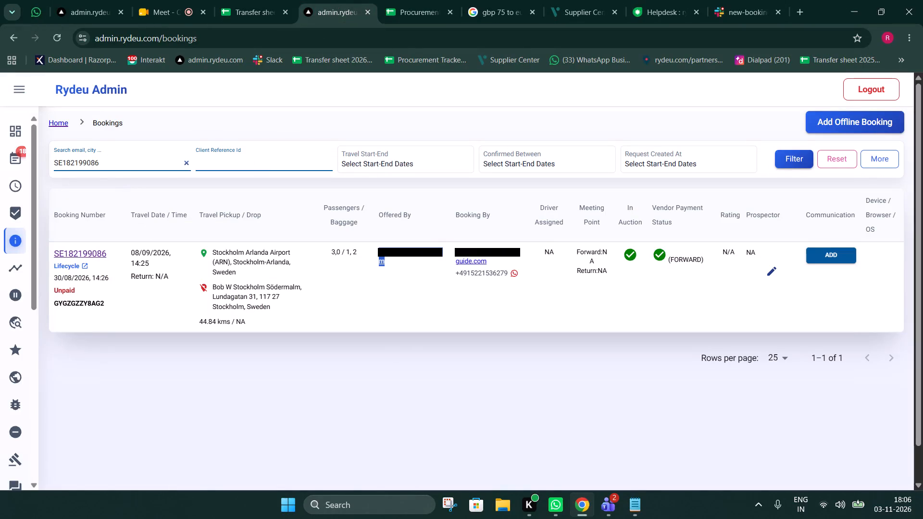
key("ctrl+v")
left_click(798, 158)
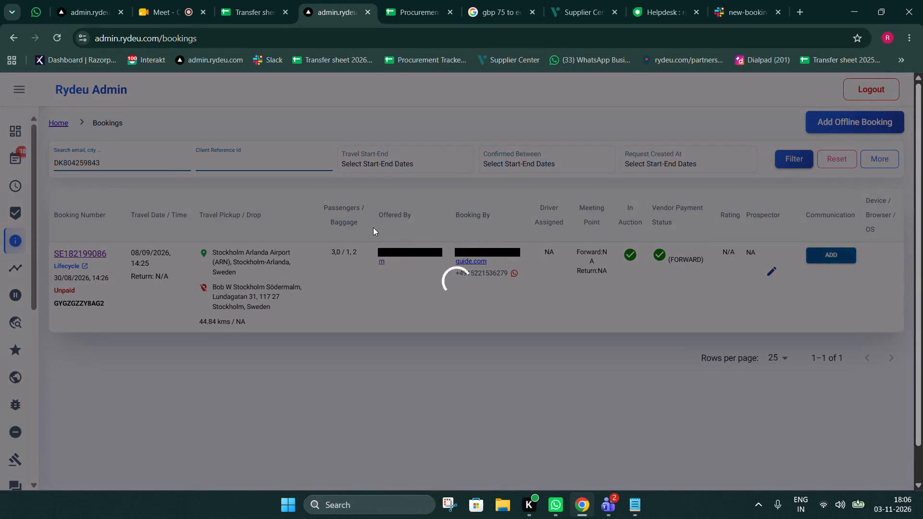
left_click_drag(396, 271, 376, 252)
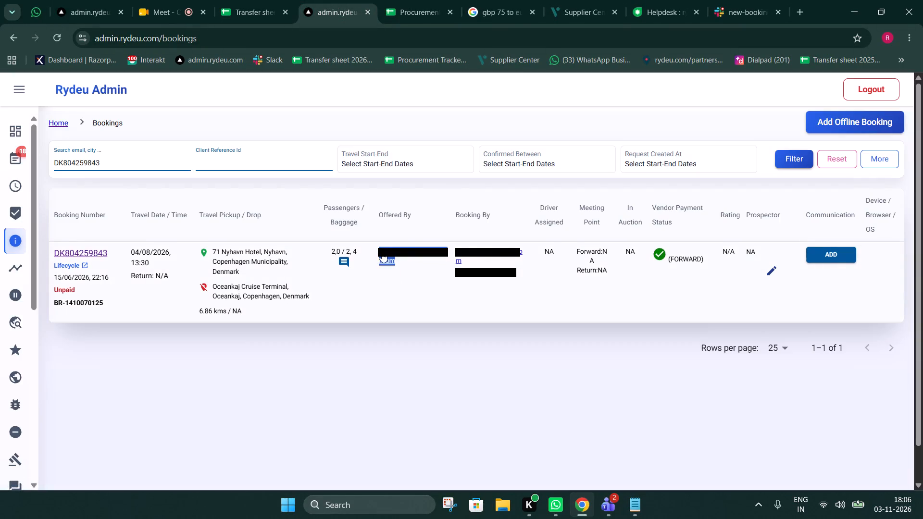
key("ctrl+c")
left_click(104, 251)
left_click(254, 0)
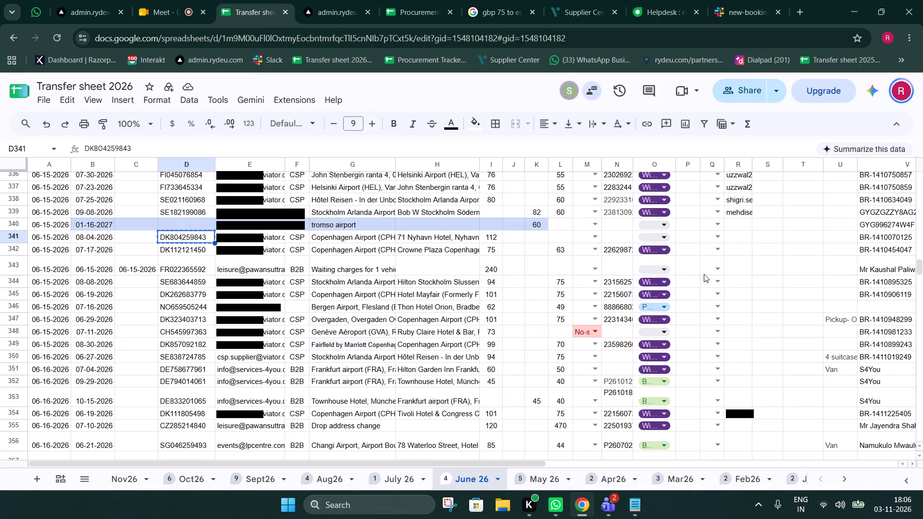
double_click(732, 234)
key("ctrl+v")
left_click(735, 244)
left_click(547, 239)
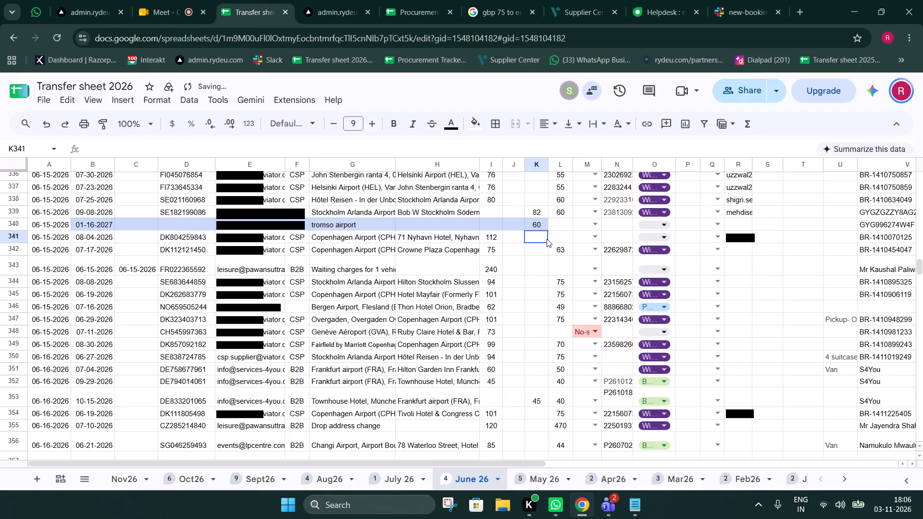
left_click(565, 244)
left_click(347, 0)
scroll(341, 209, "down", 5)
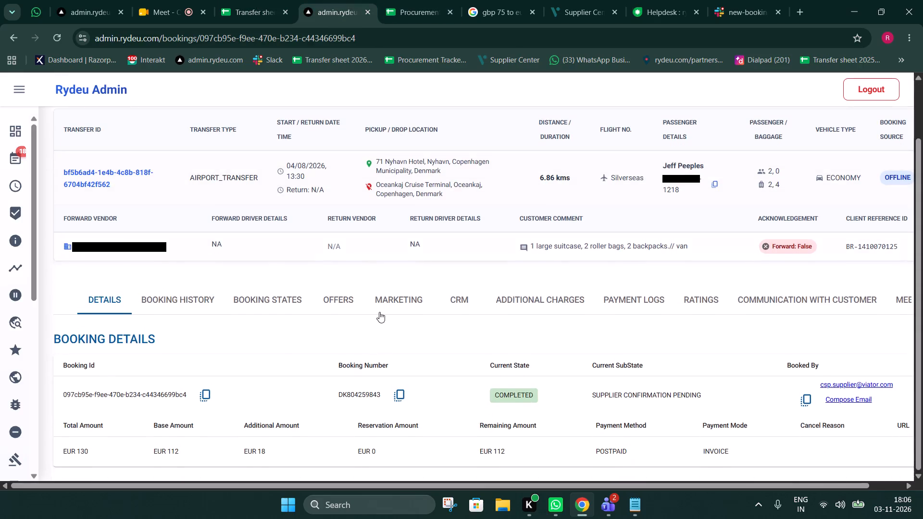
left_click(354, 297)
scroll(354, 274, "down", 7)
left_click(115, 421)
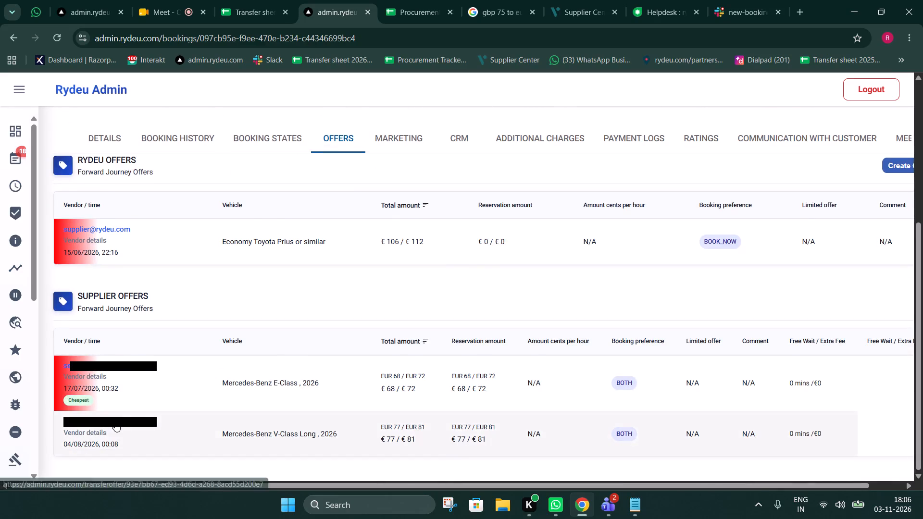
double_click(93, 318)
key("ctrl+c")
left_click(21, 244)
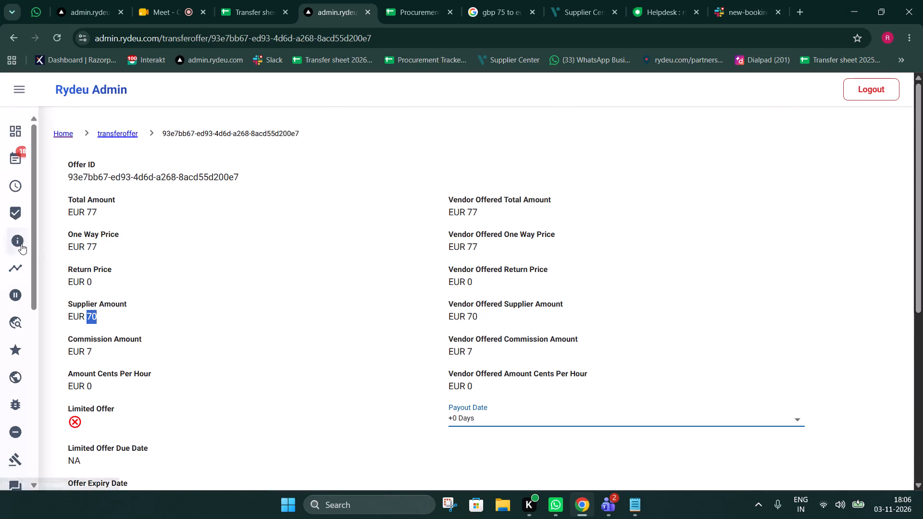
left_click(252, 0)
double_click(561, 234)
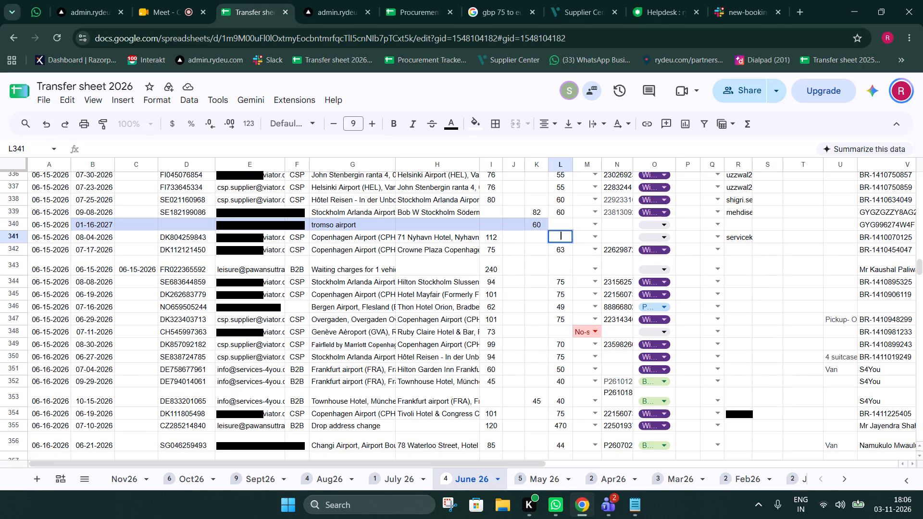
key("ctrl+v")
left_click(561, 251)
left_click(200, 247)
key("ctrl+c")
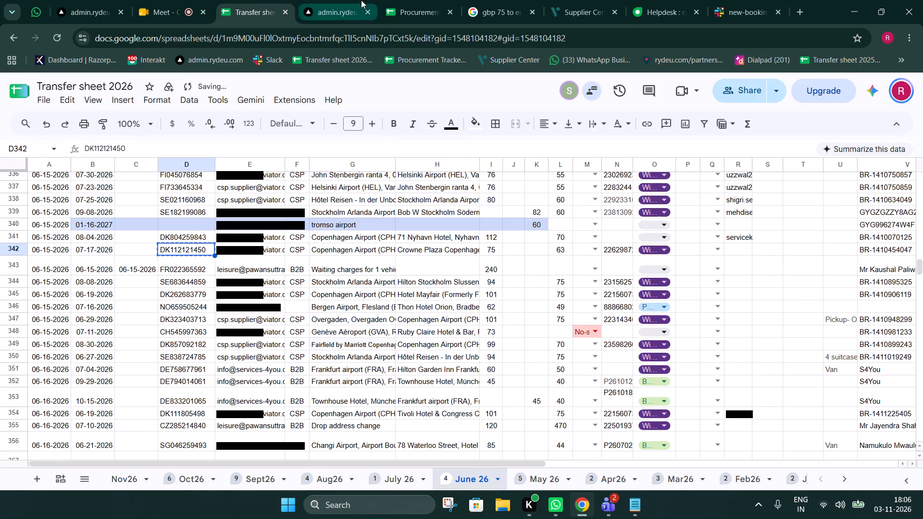
left_click(361, 0)
double_click(98, 163)
key("ctrl+v")
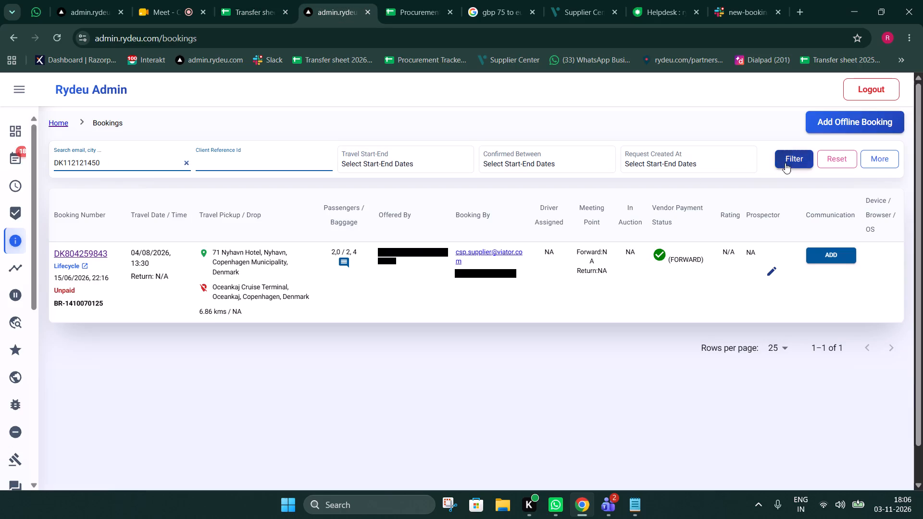
left_click(785, 163)
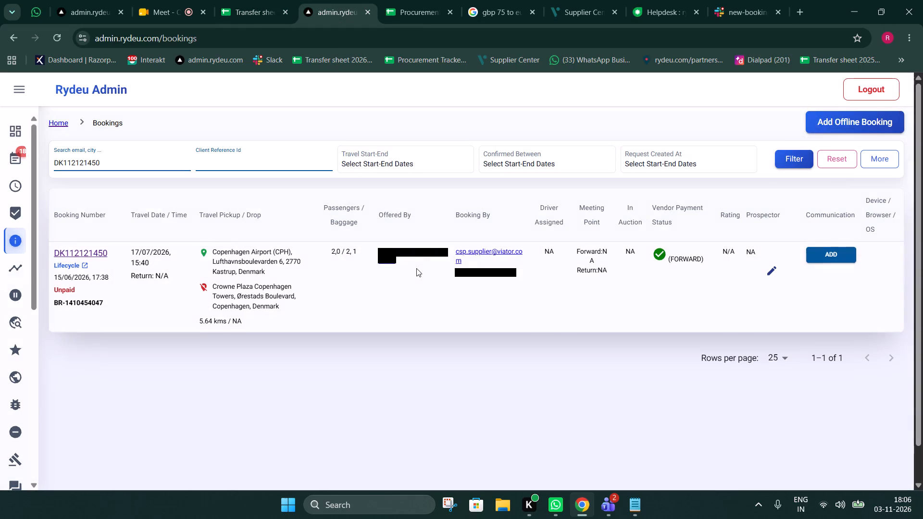
left_click_drag(399, 263, 380, 254)
key("ctrl+c")
left_click(255, 0)
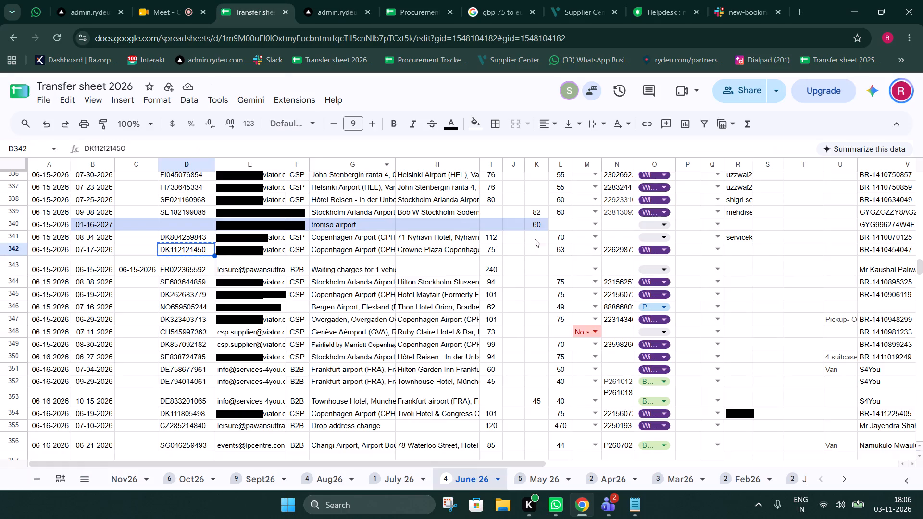
double_click(742, 254)
key("ctrl+v")
left_click(739, 265)
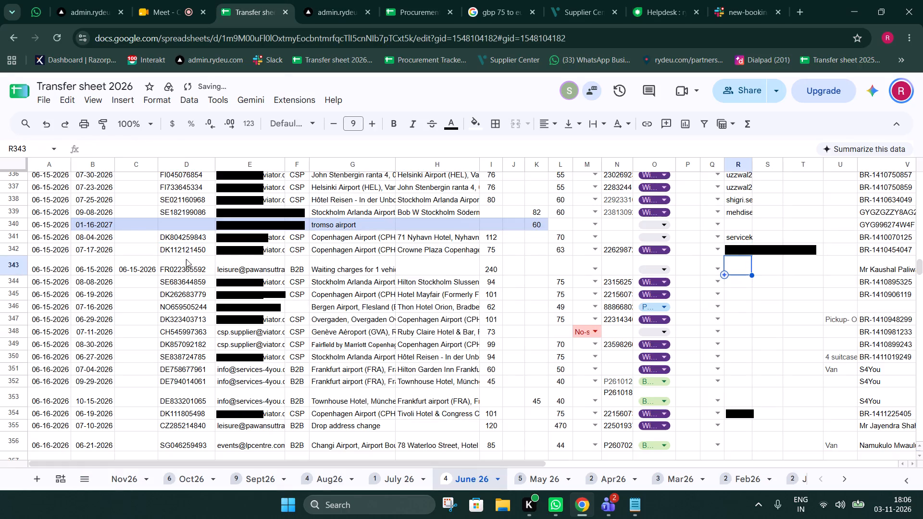
left_click(184, 264)
key("ctrl+c")
left_click(323, 0)
double_click(70, 166)
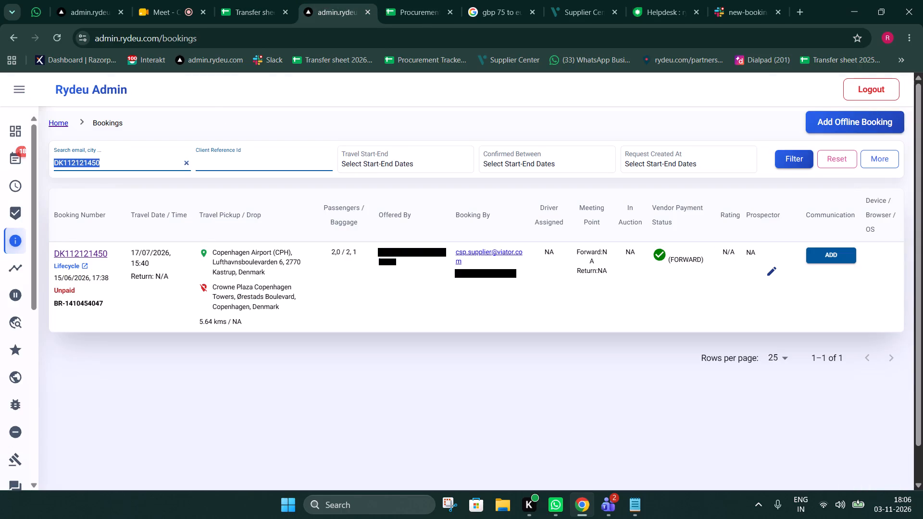
key("ctrl+v")
left_click(785, 165)
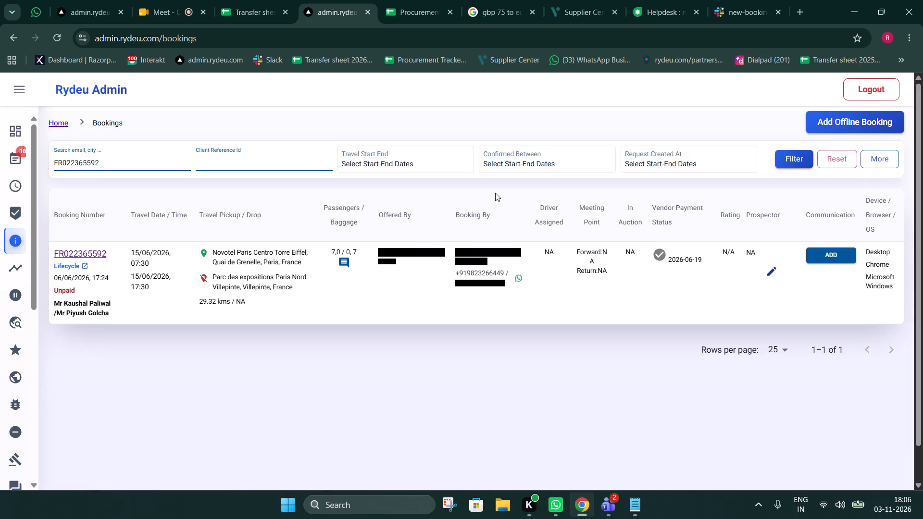
left_click_drag(402, 265, 377, 253)
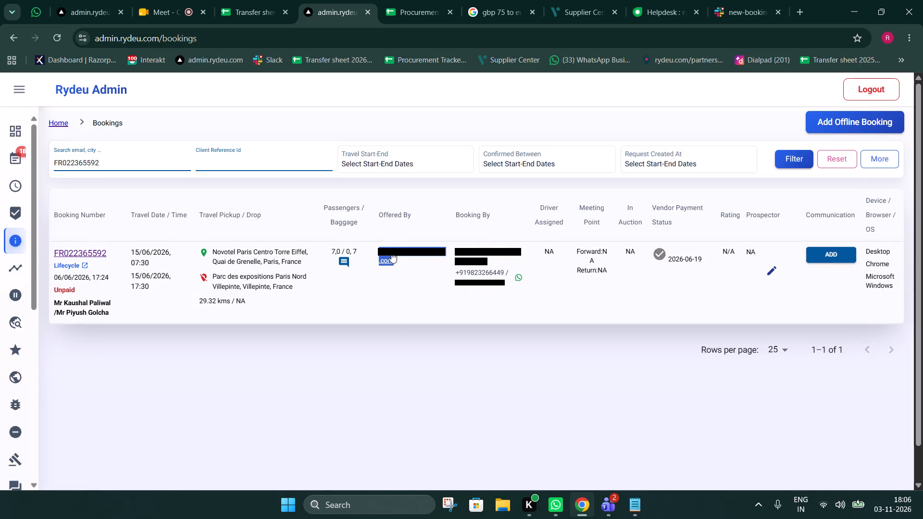
key("ctrl+c")
left_click(276, 9)
double_click(741, 267)
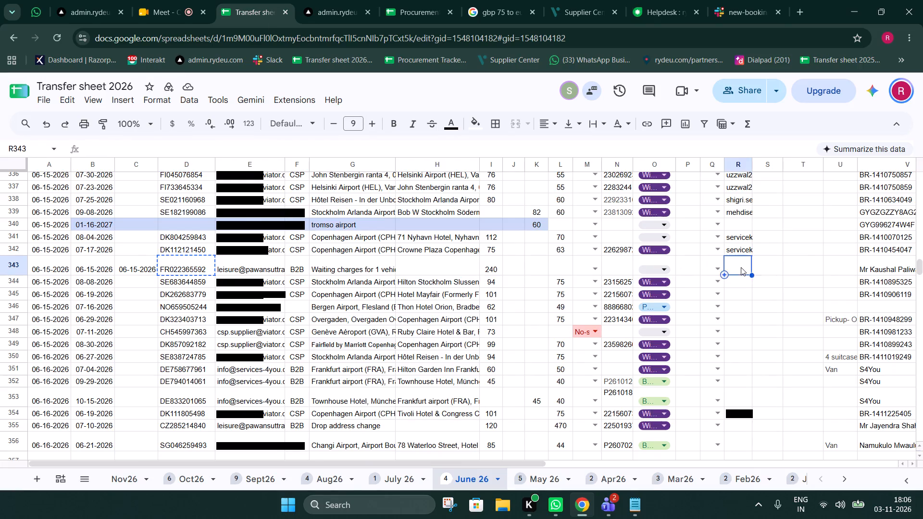
key("ctrl+v")
left_click(740, 280)
left_click(200, 282)
key("ctrl+c")
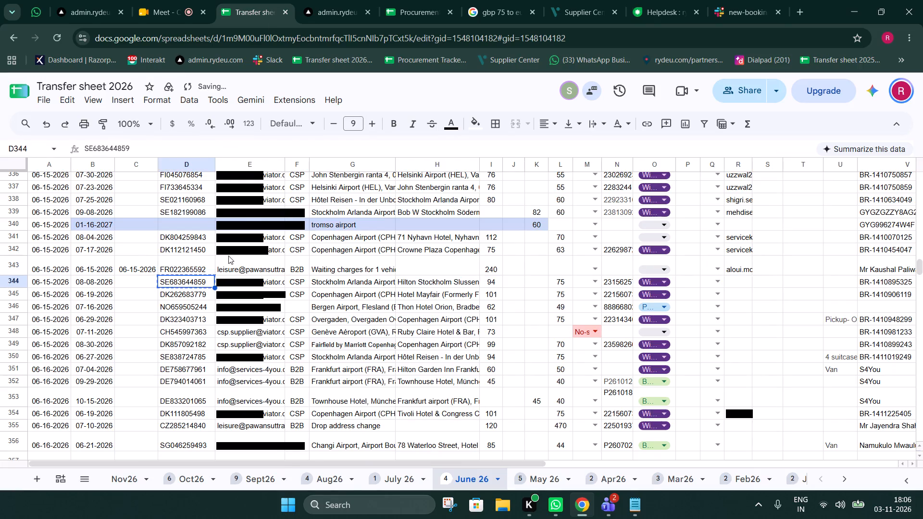
left_click(321, 0)
double_click(78, 167)
key("ctrl+v")
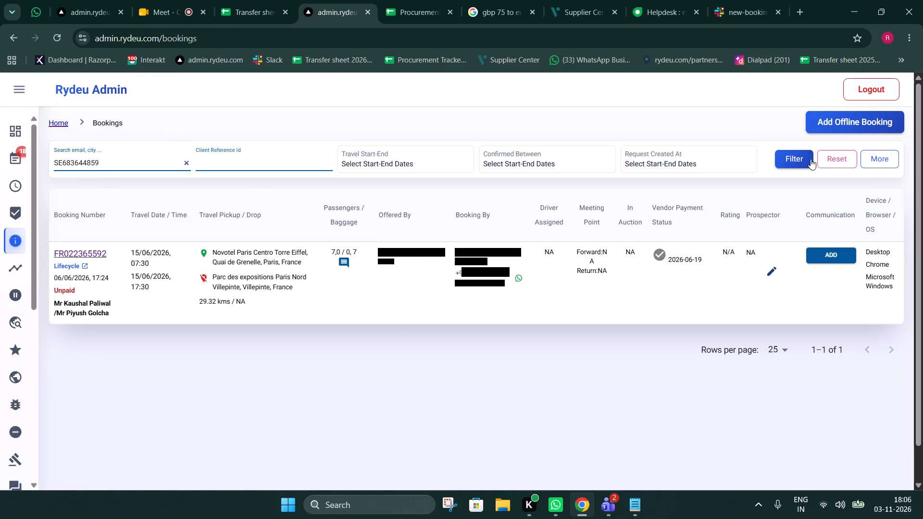
left_click(801, 158)
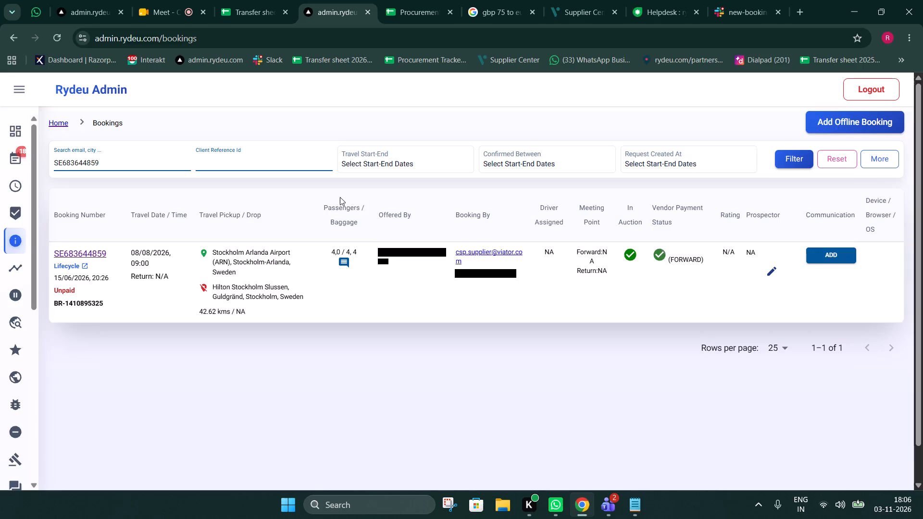
left_click_drag(393, 267, 379, 251)
key("ctrl+c")
left_click(271, 0)
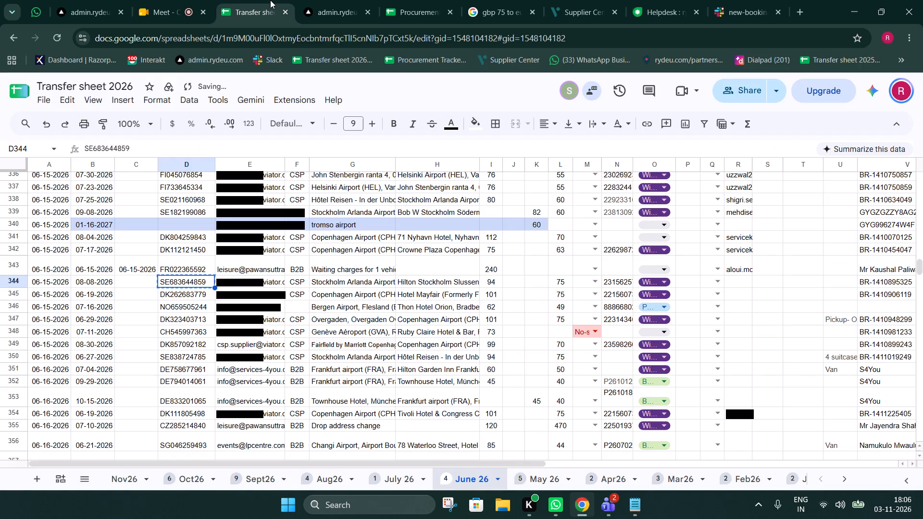
double_click(735, 283)
key("ctrl+v")
left_click(734, 295)
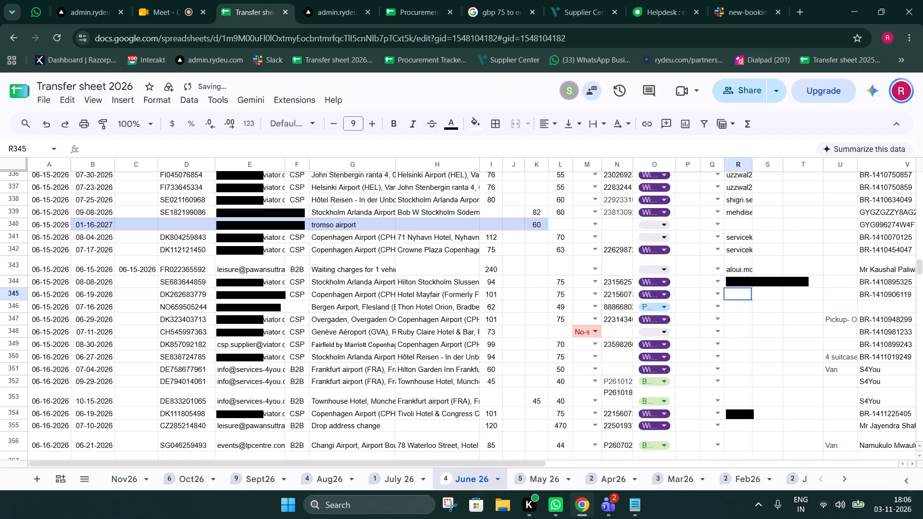
left_click(205, 297)
key("ctrl+c")
left_click(326, 0)
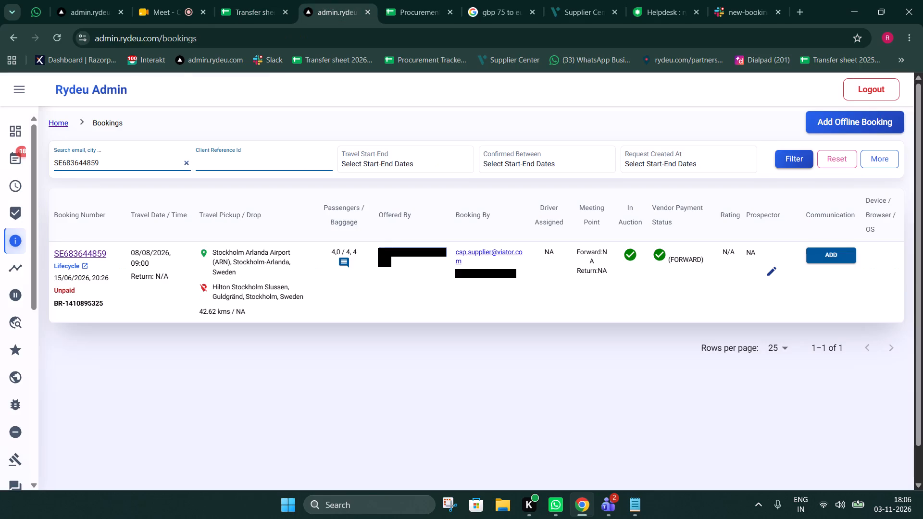
double_click(78, 163)
key("ctrl+v")
left_click(783, 158)
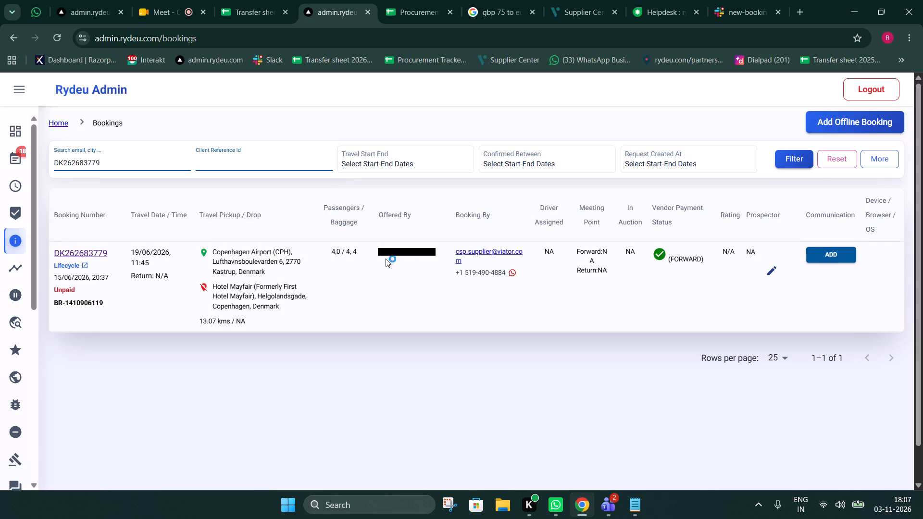
left_click_drag(378, 257, 446, 259)
key("ctrl+c")
left_click(252, 0)
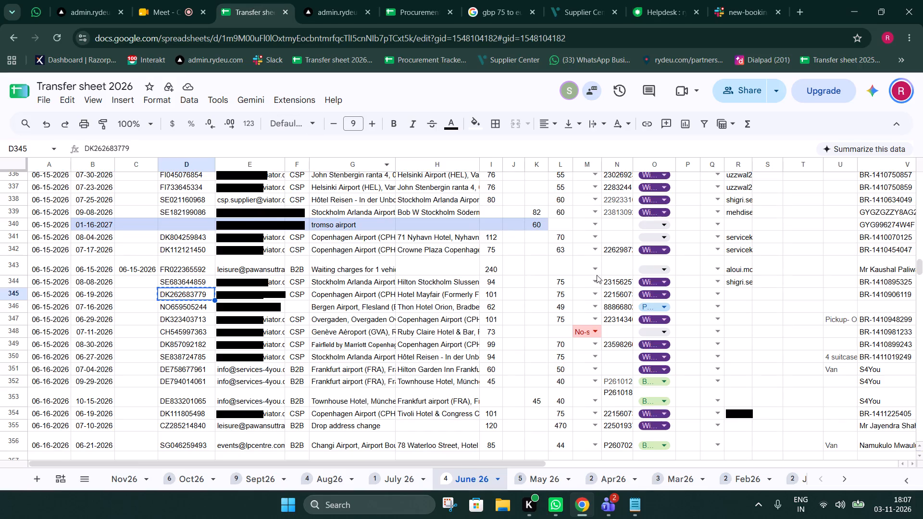
double_click(740, 297)
key("ctrl+v")
left_click(740, 310)
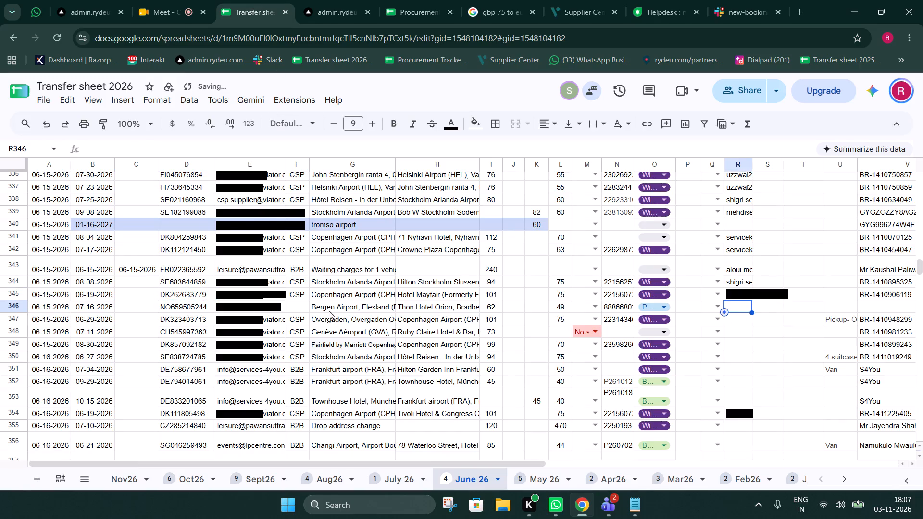
left_click(193, 311)
key("ctrl+c")
left_click(349, 0)
double_click(92, 166)
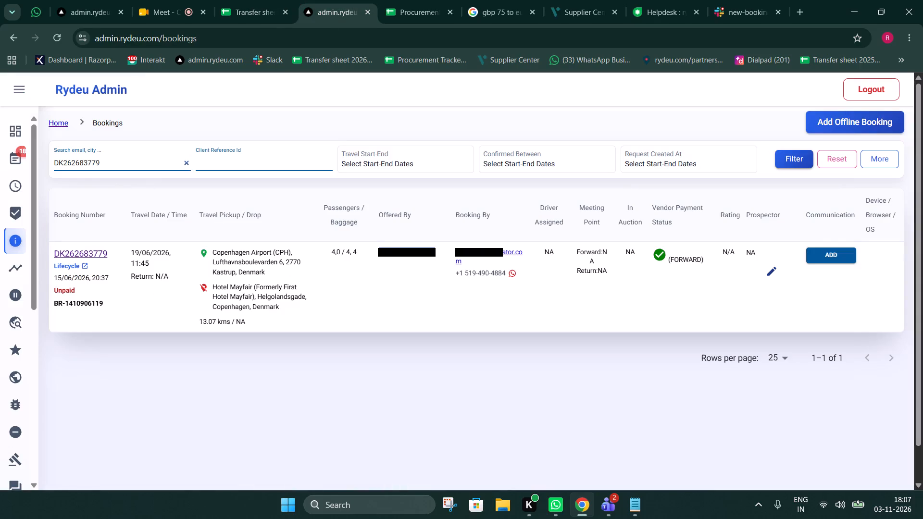
key("ctrl+v")
left_click(792, 157)
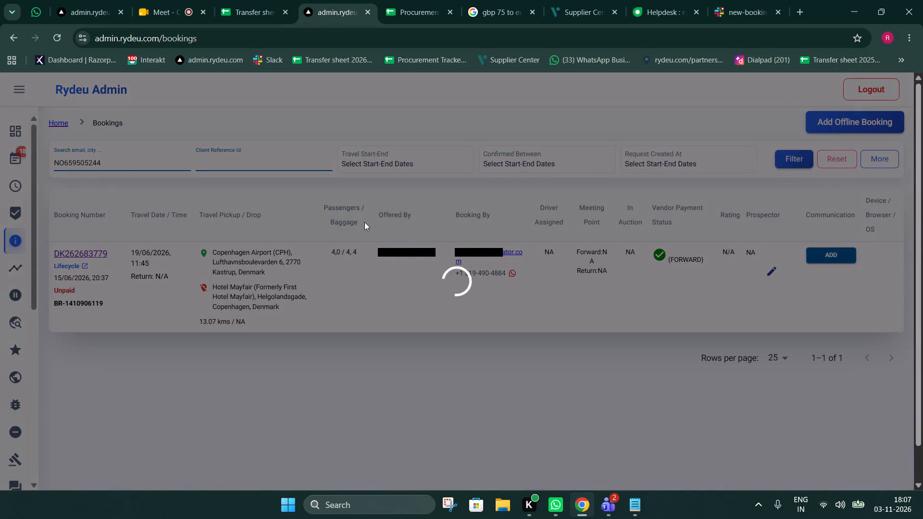
left_click_drag(381, 258, 390, 257)
left_click(384, 267)
left_click_drag(378, 260, 444, 257)
key("ctrl+c")
left_click(258, 0)
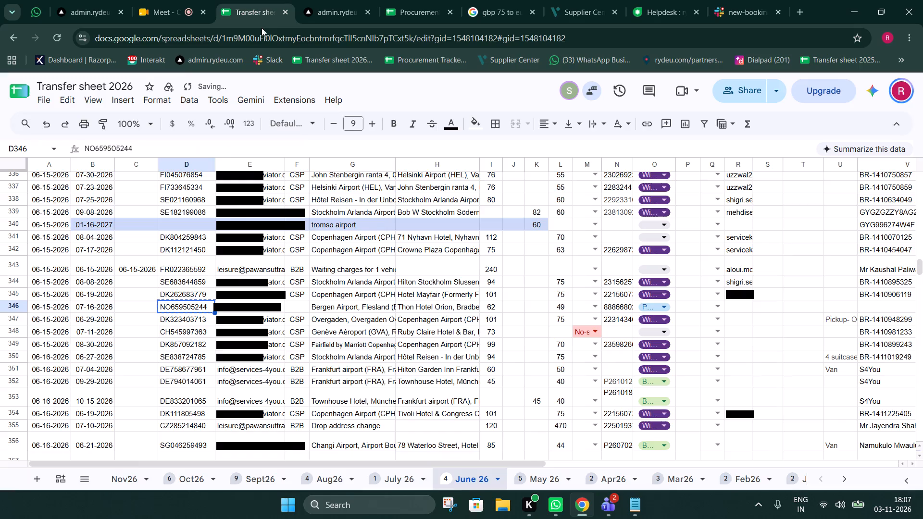
left_click(750, 309)
left_click(750, 308, "ctrl")
double_click(748, 307)
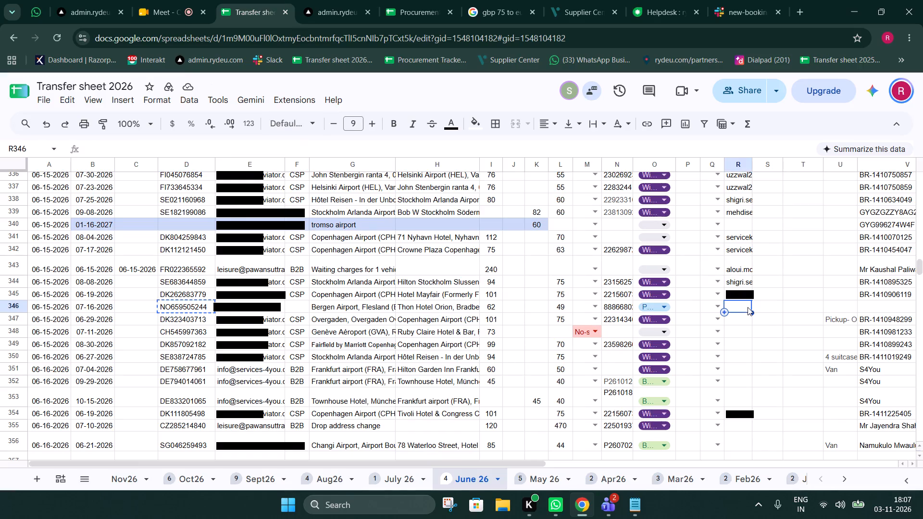
key("ctrl+v")
left_click(746, 322)
left_click(183, 318)
key("ctrl+c")
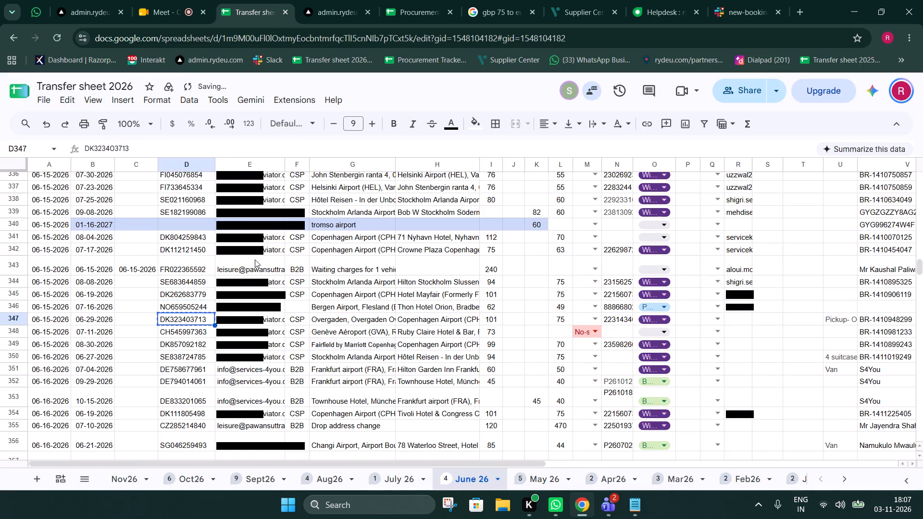
left_click(344, 0)
double_click(95, 166)
key("ctrl+v")
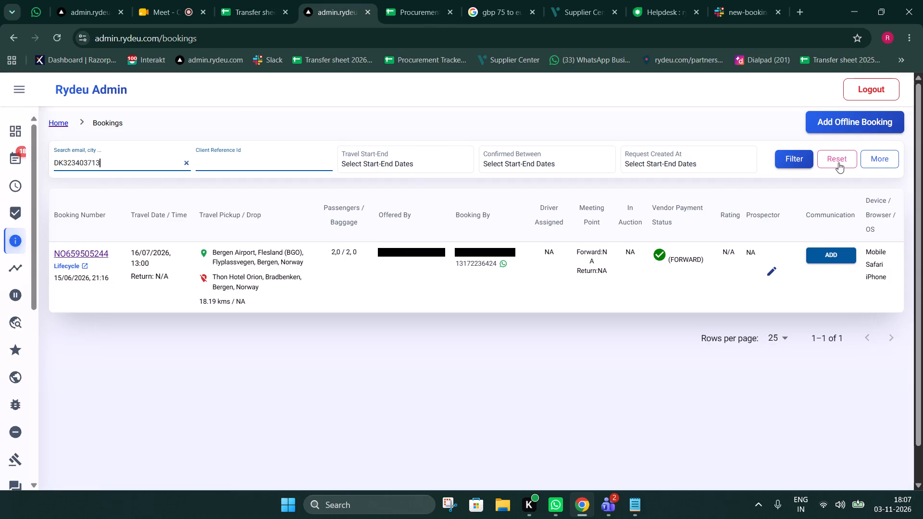
left_click(808, 166)
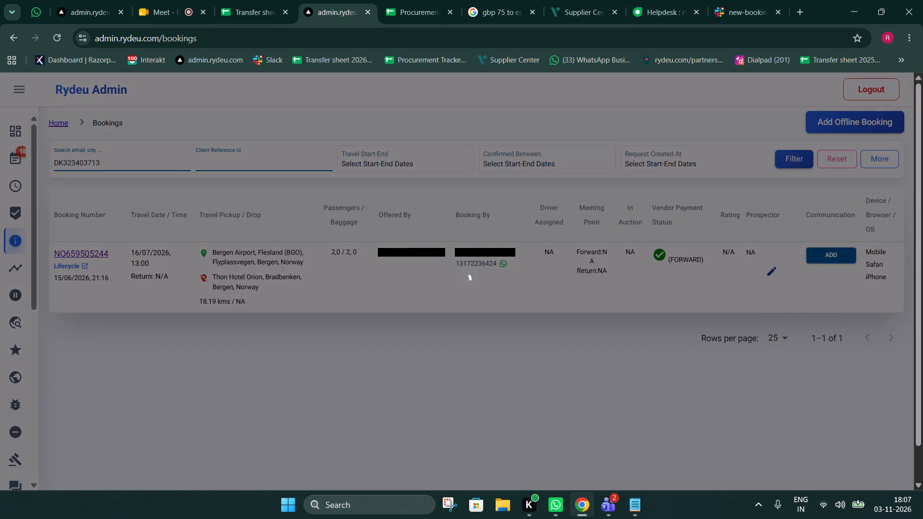
left_click_drag(375, 257, 440, 257)
key("ctrl+c")
left_click(266, 0)
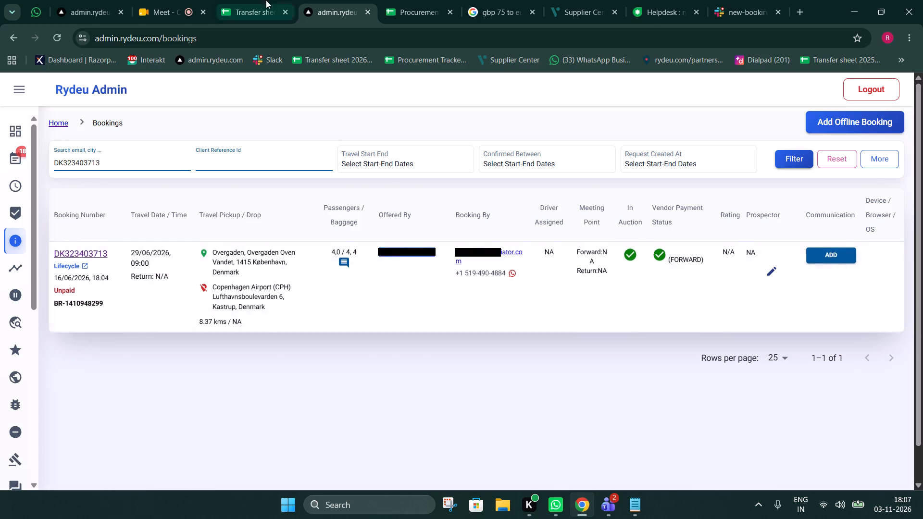
double_click(732, 319)
key("ctrl+v")
left_click(735, 330)
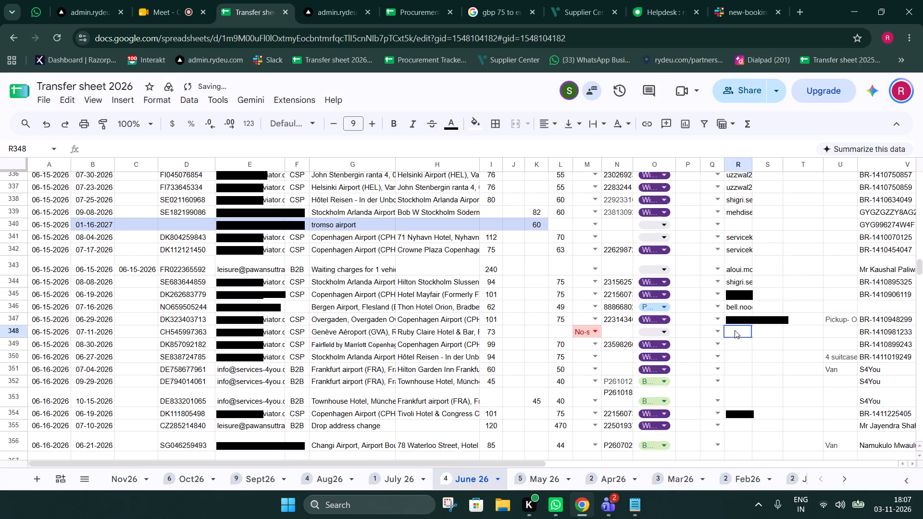
scroll(511, 306, "down", 1)
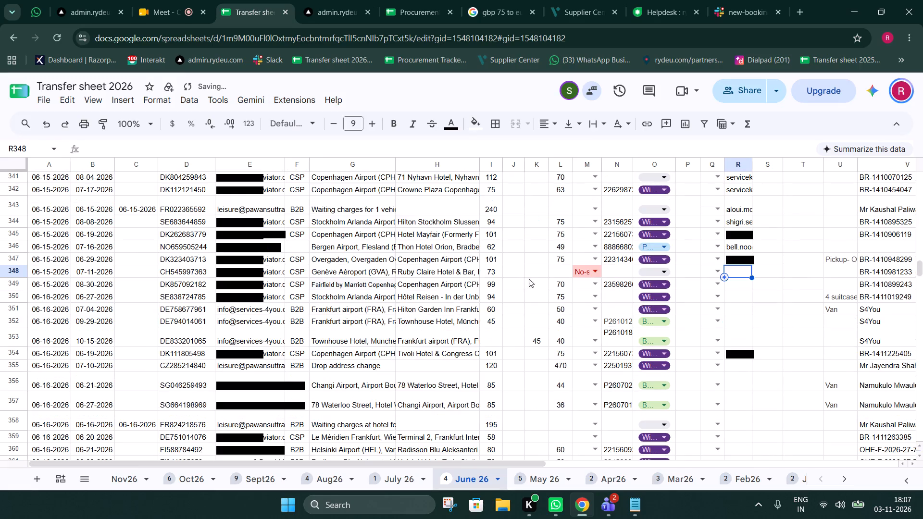
left_click(577, 275)
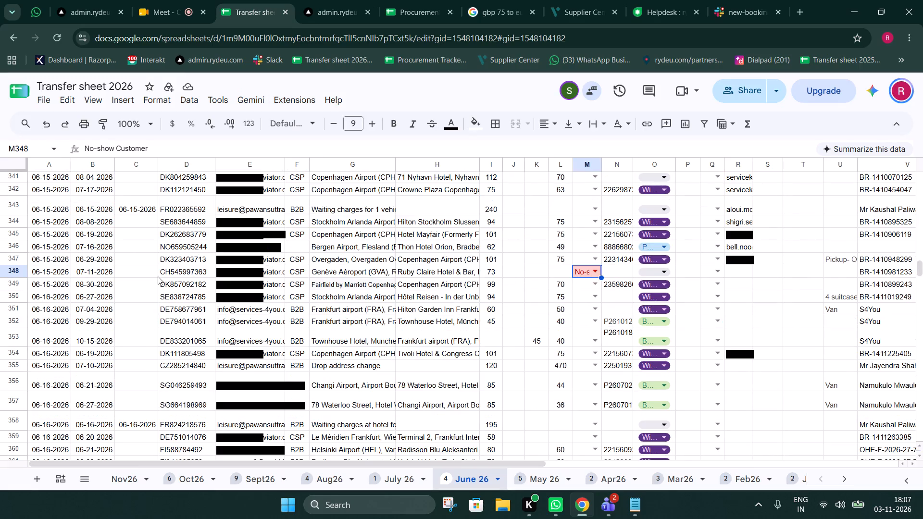
left_click(187, 272)
key("ctrl+c")
double_click(357, 0)
left_click(63, 164)
left_click_drag(71, 159, 75, 159)
double_click(75, 159)
key("ctrl+v")
left_click(788, 154)
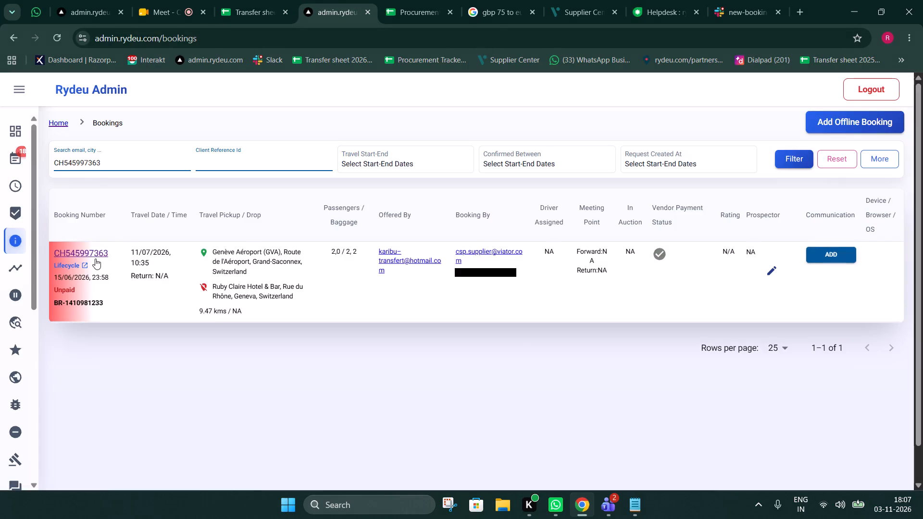
left_click(95, 259)
scroll(349, 271, "down", 3)
left_click(278, 0)
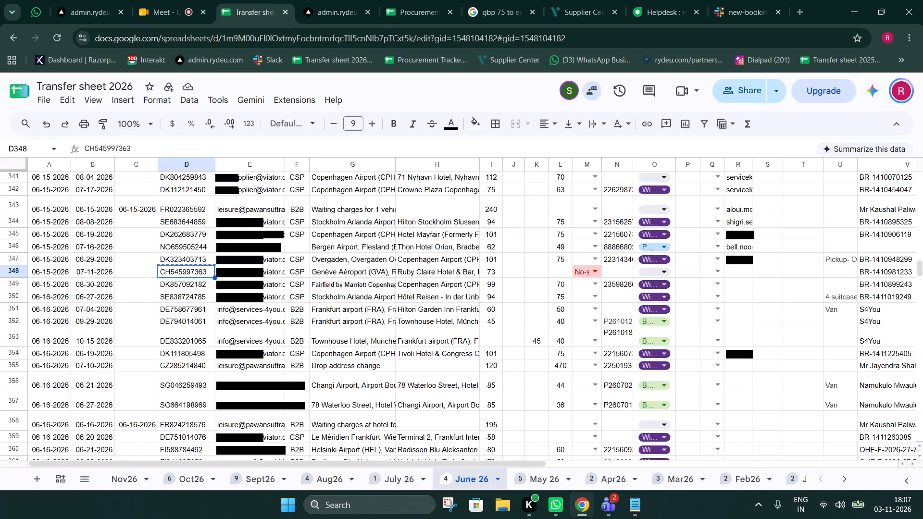
left_click_drag(473, 462, 604, 453)
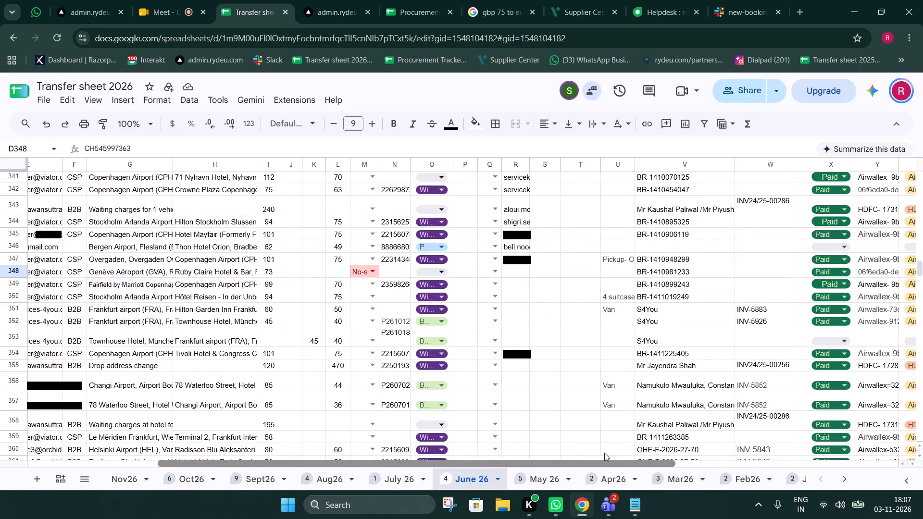
left_click_drag(604, 453, 409, 443)
left_click(345, 0)
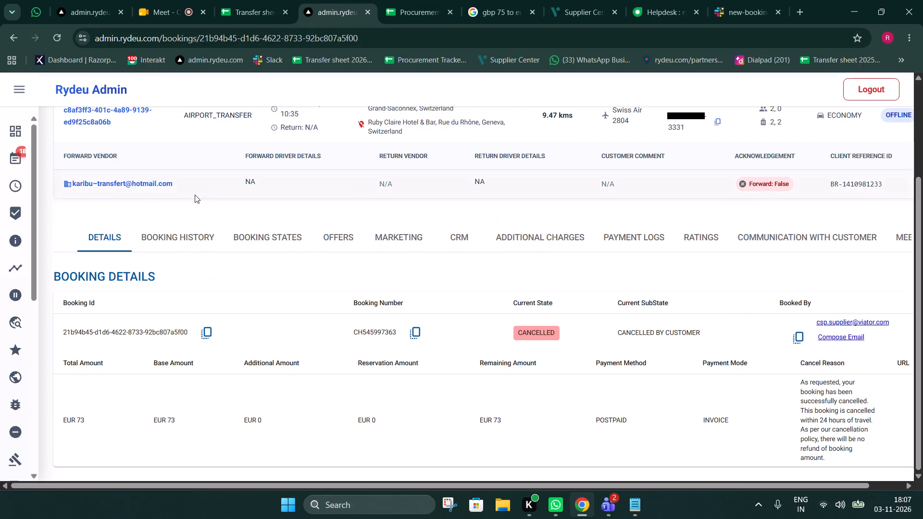
left_click_drag(195, 194, 60, 193)
key("ctrl+c")
left_click(324, 244)
left_click(245, 0)
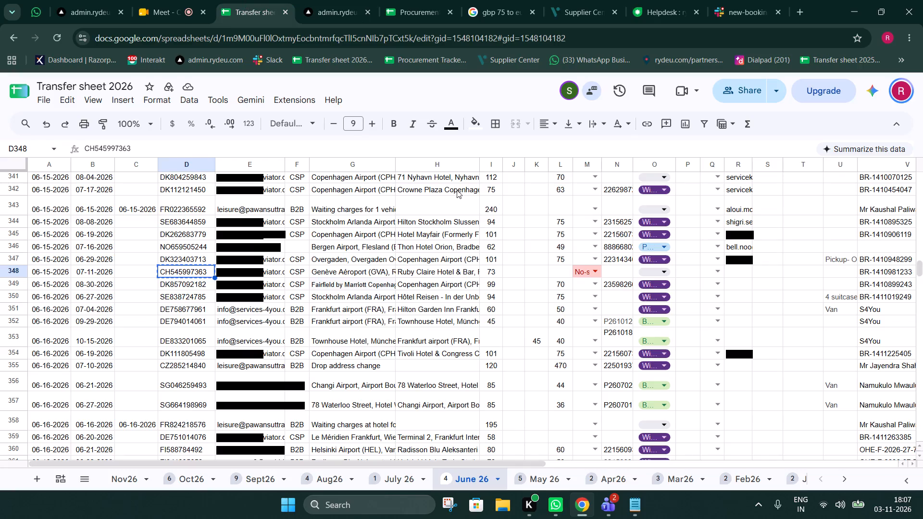
double_click(730, 269)
key("ctrl+v")
left_click(549, 272)
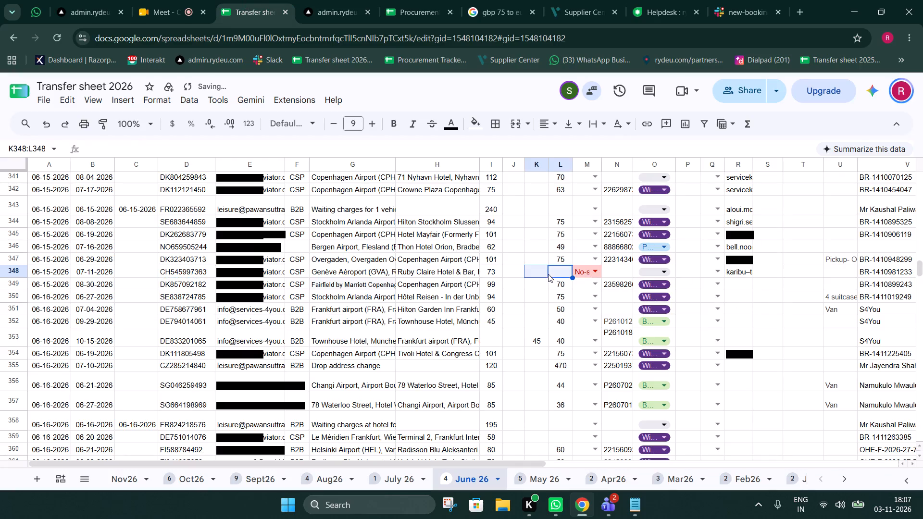
left_click(557, 272)
left_click(355, 0)
scroll(351, 261, "down", 5)
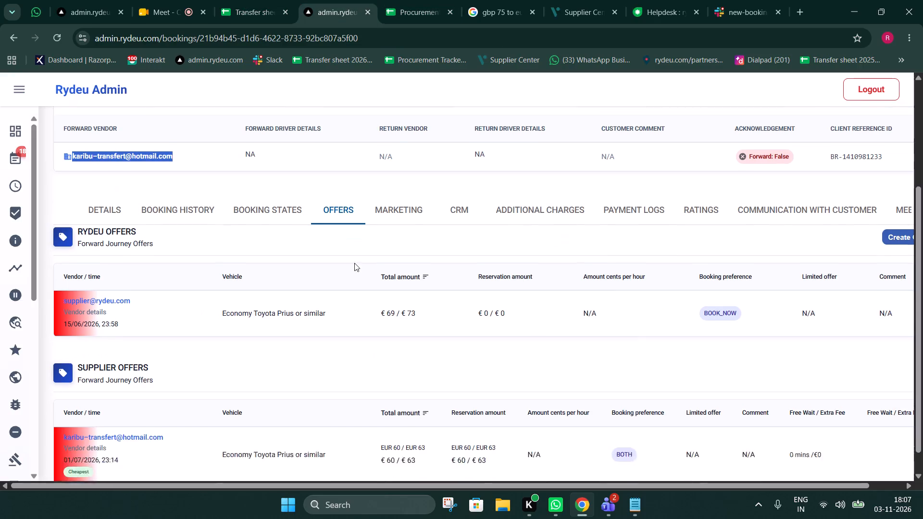
left_click(136, 411)
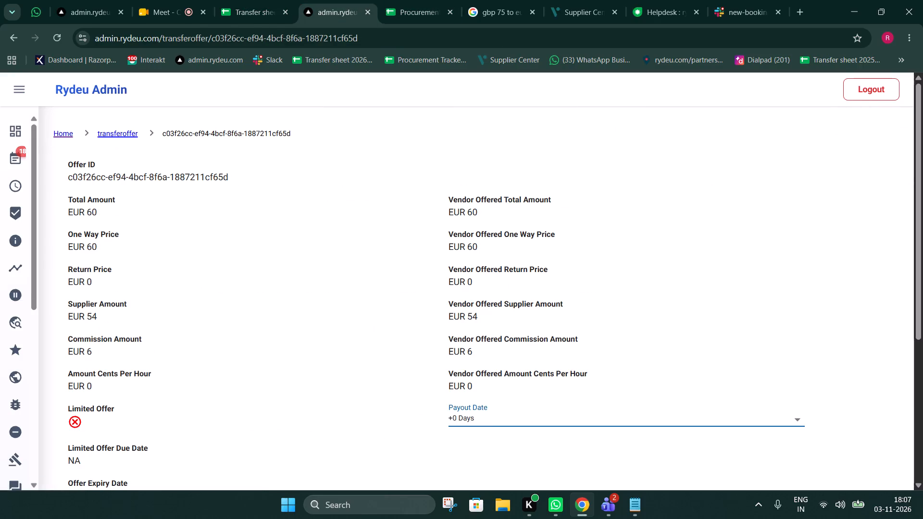
double_click(93, 314)
key("ctrl+c")
left_click(14, 240)
left_click(270, 0)
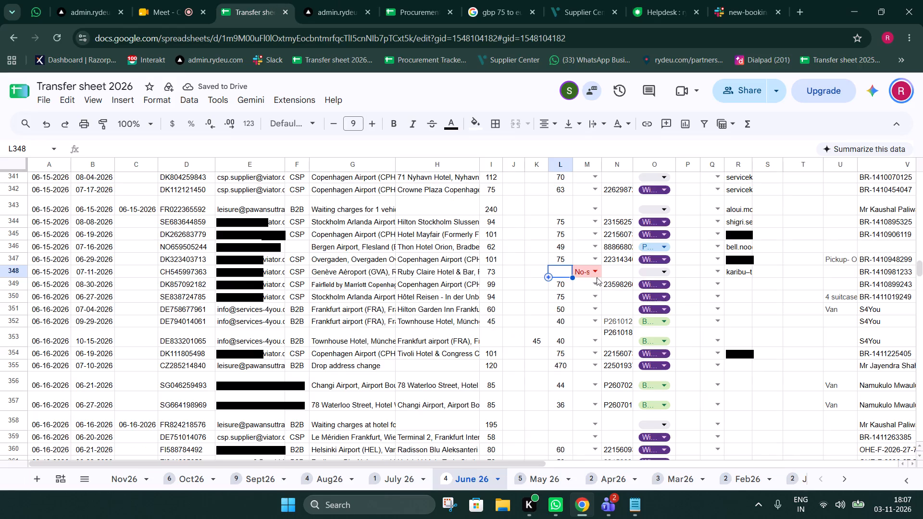
double_click(558, 270)
key("ctrl+v")
left_click(560, 281)
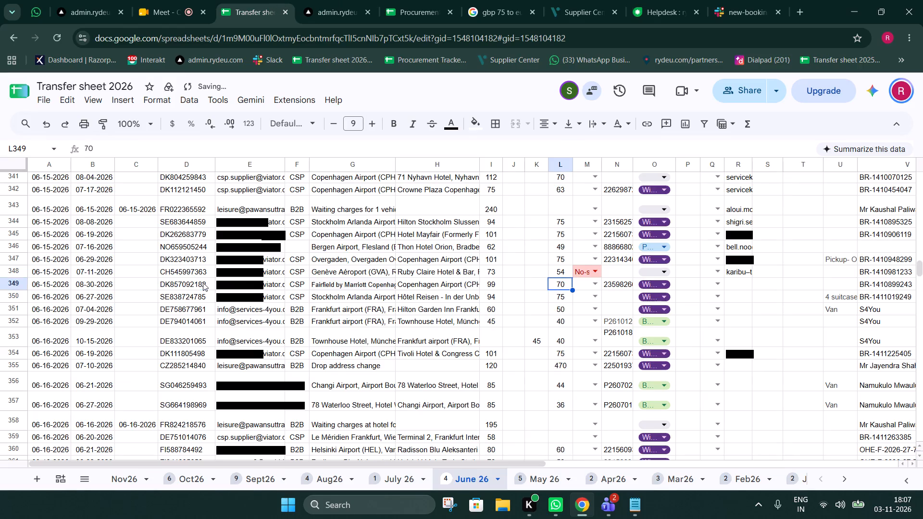
left_click(202, 283)
key("ctrl+c")
left_click(313, 0)
double_click(76, 174)
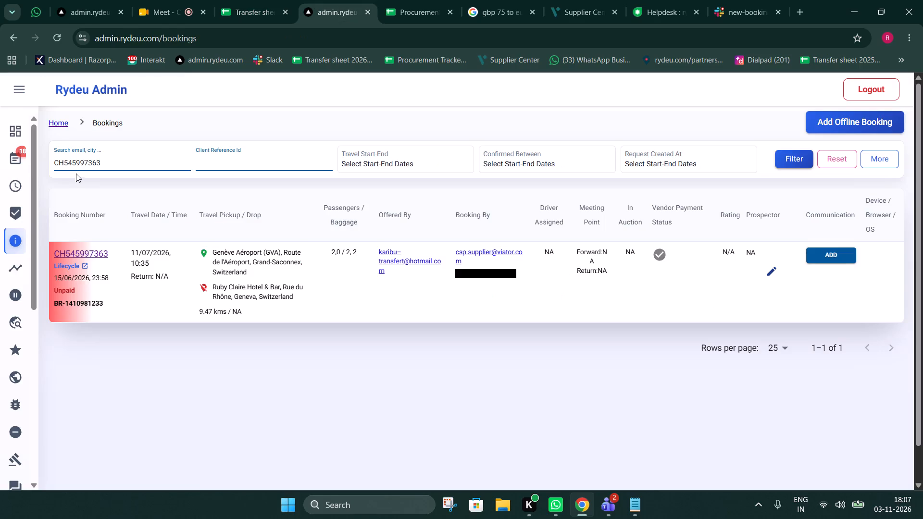
key("ctrl+v")
double_click(95, 164)
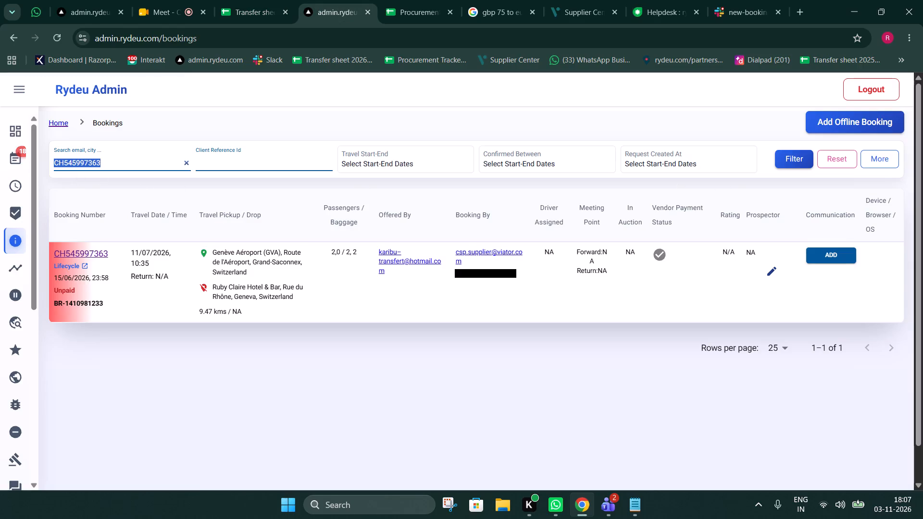
key("ctrl+v")
left_click(796, 163)
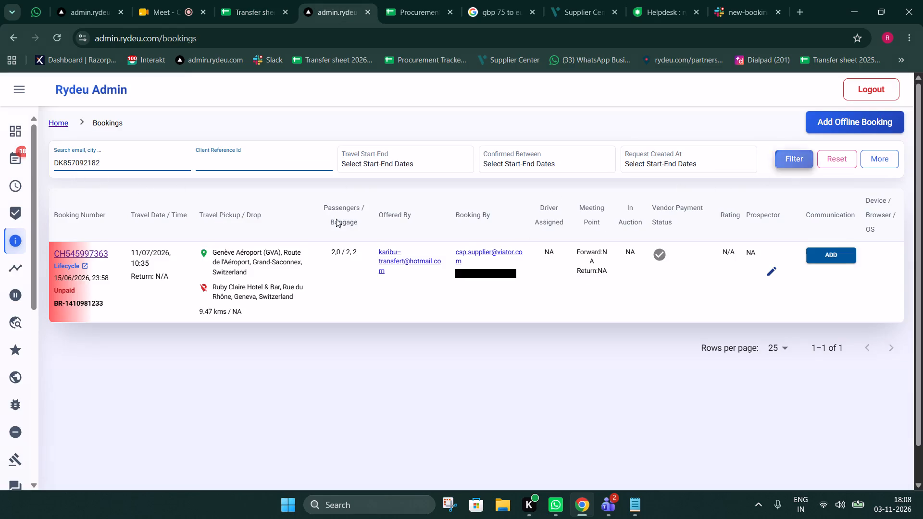
left_click_drag(404, 270, 391, 264)
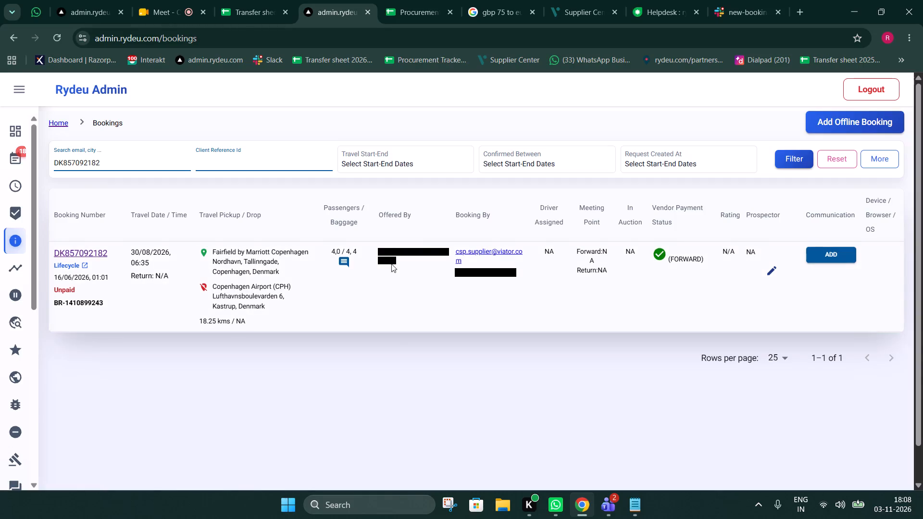
left_click_drag(391, 264, 379, 255)
key("ctrl+c")
left_click(258, 0)
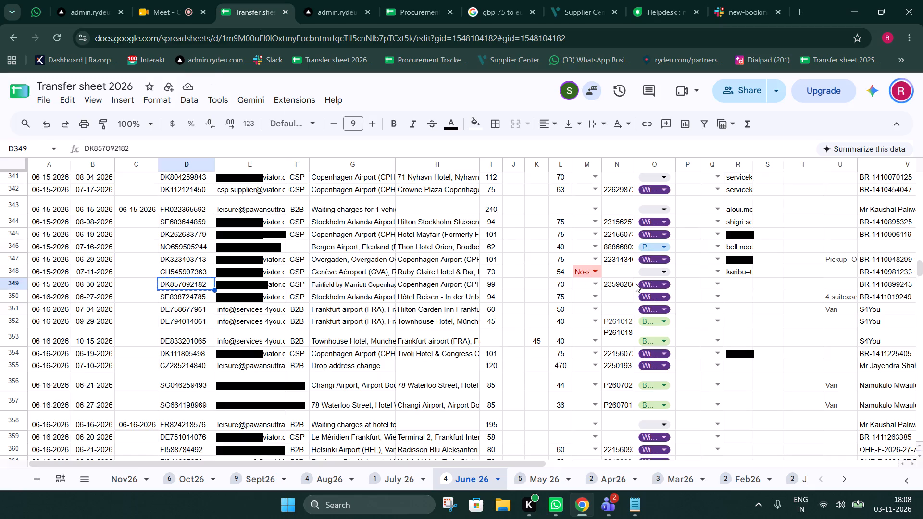
double_click(741, 284)
key("ctrl+v")
left_click(745, 294)
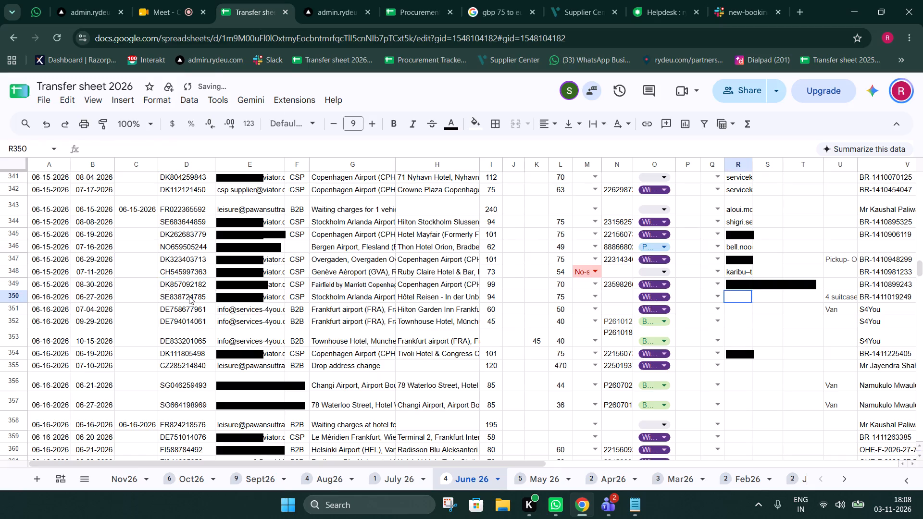
left_click(186, 297)
key("ctrl+c")
left_click(313, 0)
double_click(88, 164)
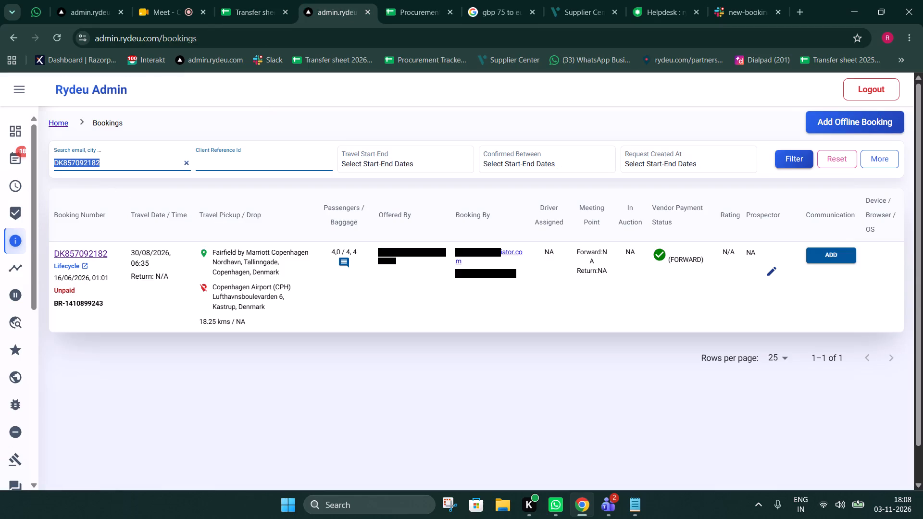
key("ctrl+v")
left_click(790, 159)
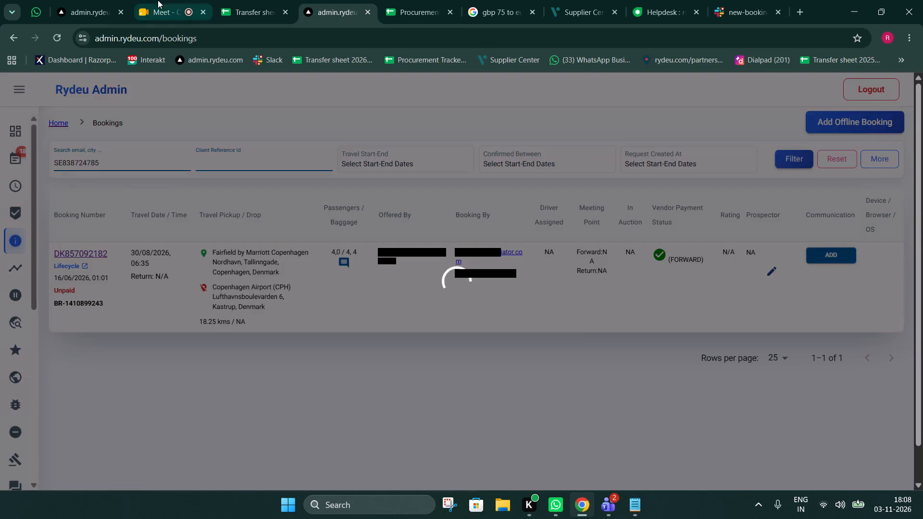
left_click(158, 0)
left_click(347, 0)
left_click_drag(378, 257, 430, 257)
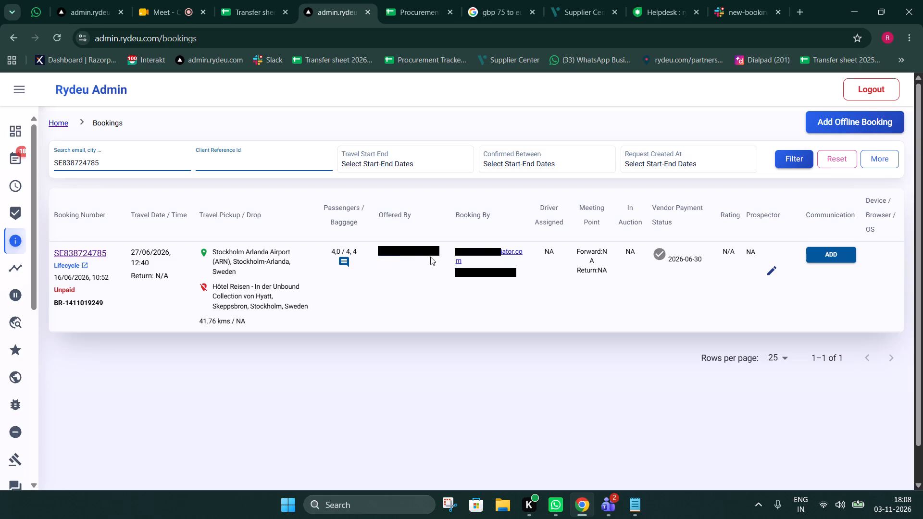
left_click_drag(430, 257, 446, 257)
key("ctrl+c")
left_click(280, 0)
double_click(735, 295)
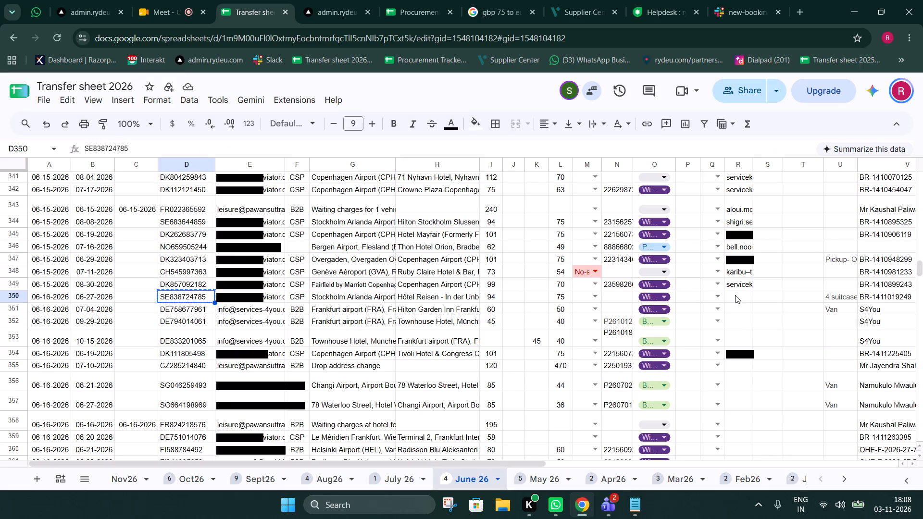
key("ctrl+v")
left_click(734, 309)
left_click(189, 311)
key("ctrl+c")
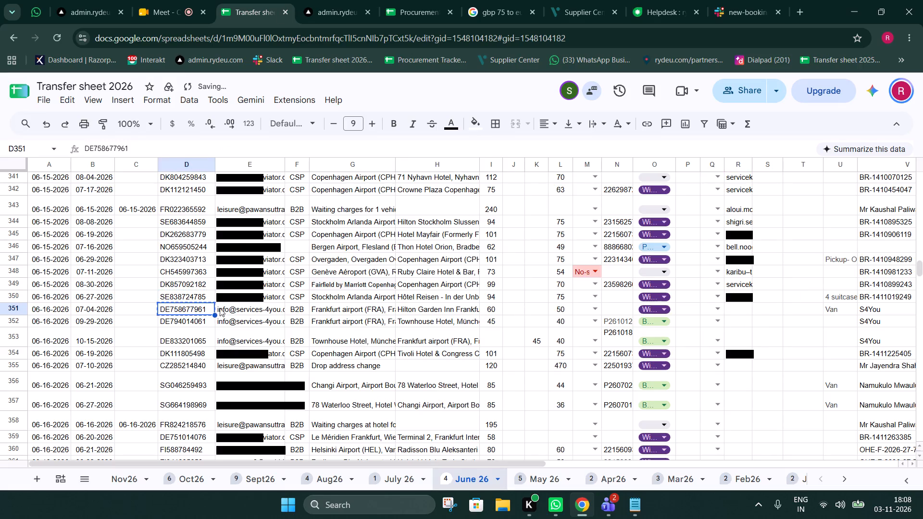
left_click(370, 0)
double_click(75, 161)
key("ctrl+v")
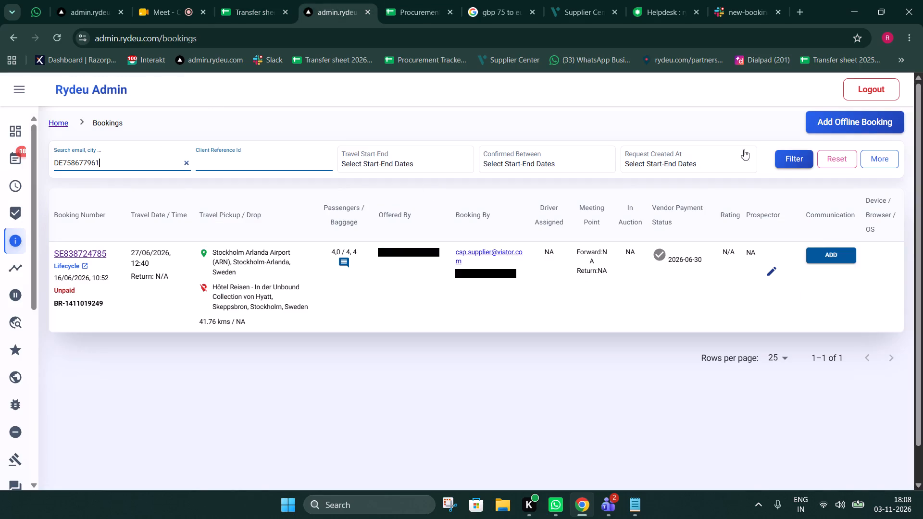
left_click(789, 162)
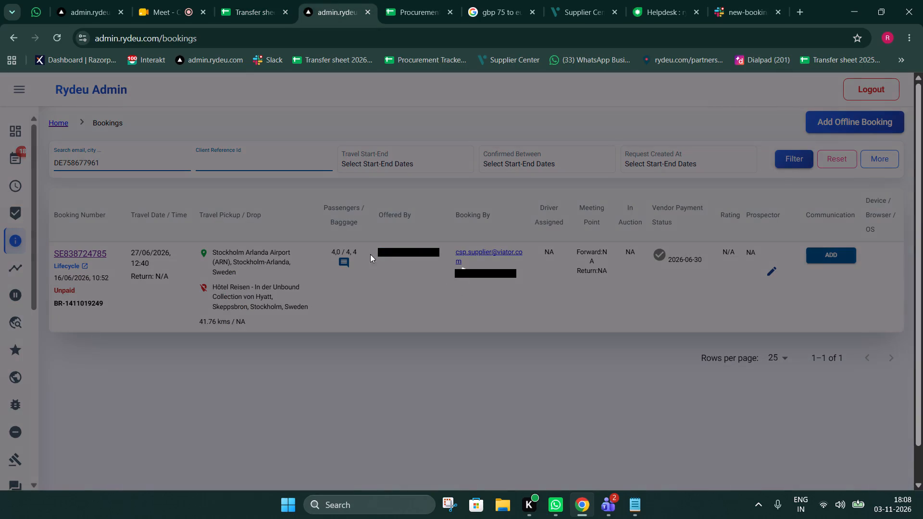
left_click_drag(400, 270, 379, 254)
key("ctrl+c")
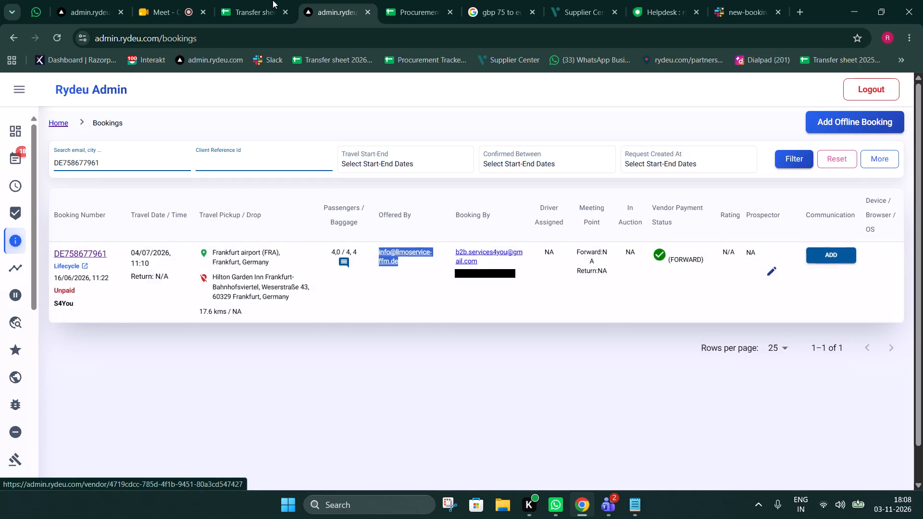
left_click(265, 0)
double_click(732, 304)
key("ctrl+v")
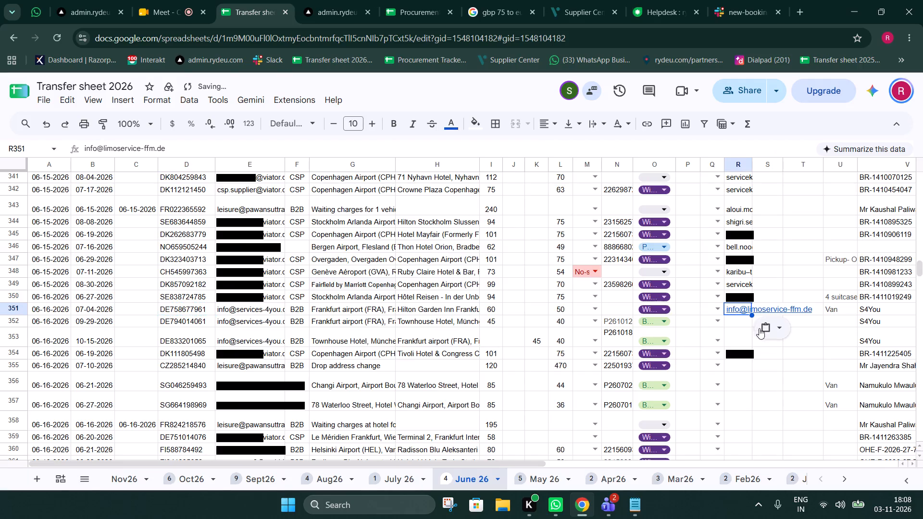
left_click(761, 329)
left_click(773, 344)
left_click(743, 320)
left_click(181, 319)
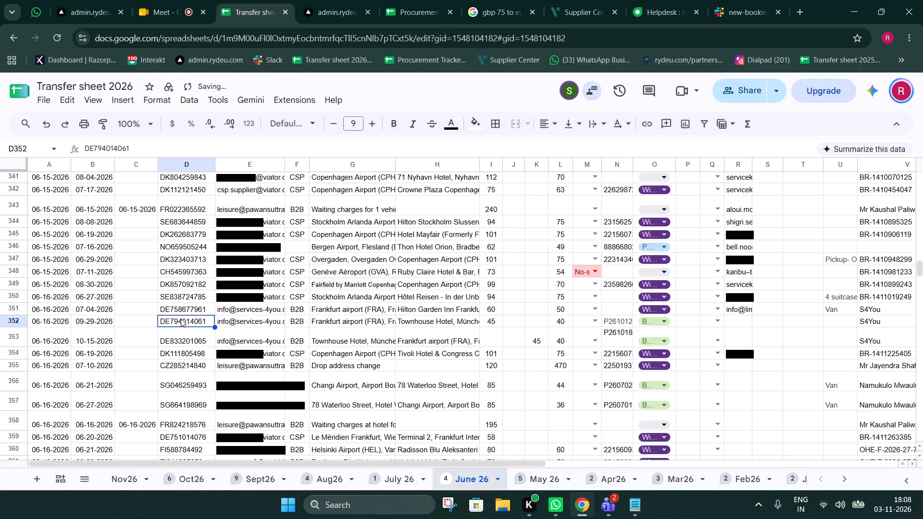
key("ctrl+c")
left_click(320, 0)
left_click(38, 167)
double_click(68, 161)
key("ctrl+v")
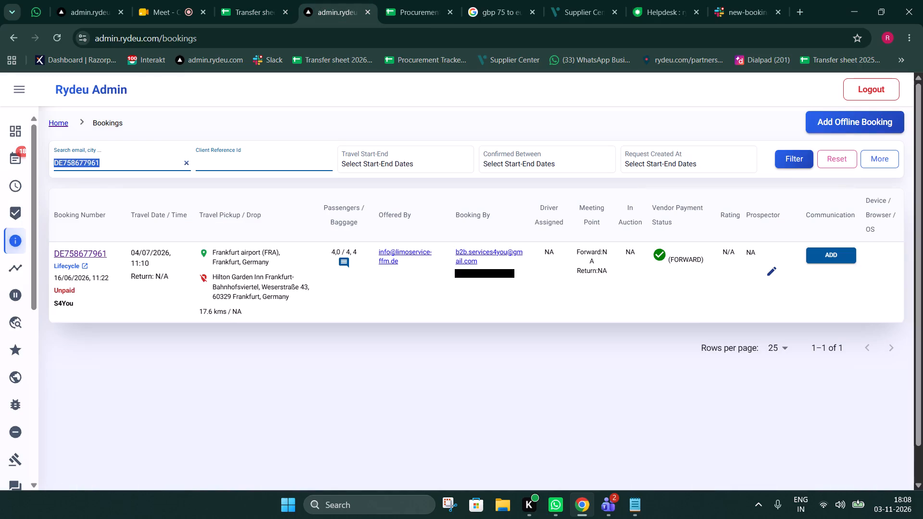
left_click(798, 164)
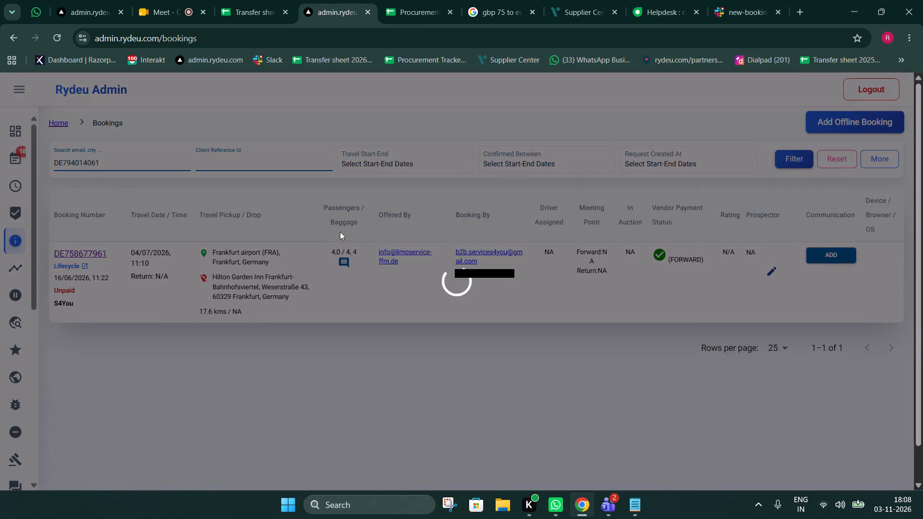
left_click_drag(399, 268, 372, 251)
left_click(412, 272)
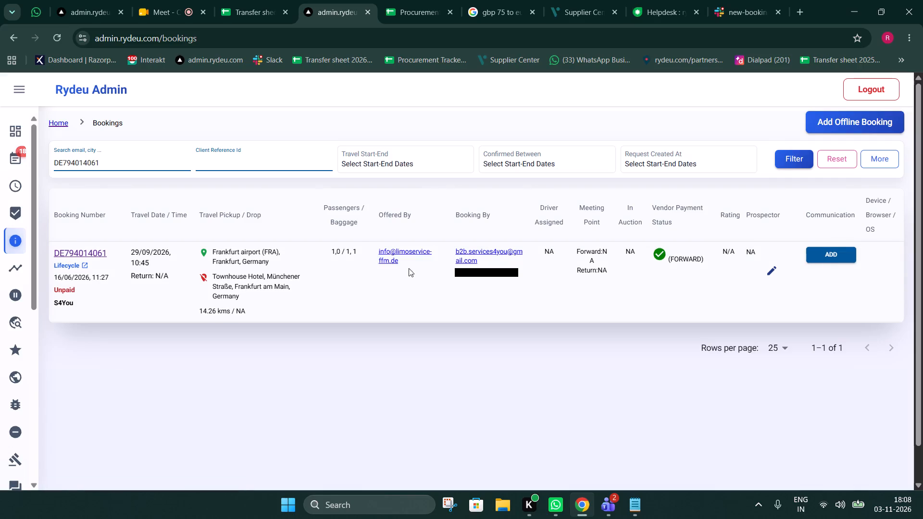
left_click_drag(407, 267, 376, 250)
key("ctrl+c")
left_click(281, 0)
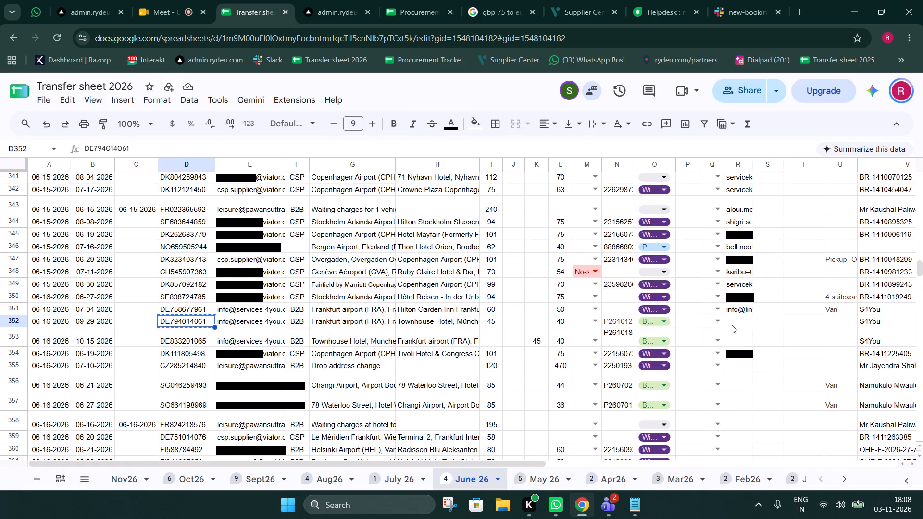
double_click(737, 325)
key("ctrl+v")
left_click(737, 336)
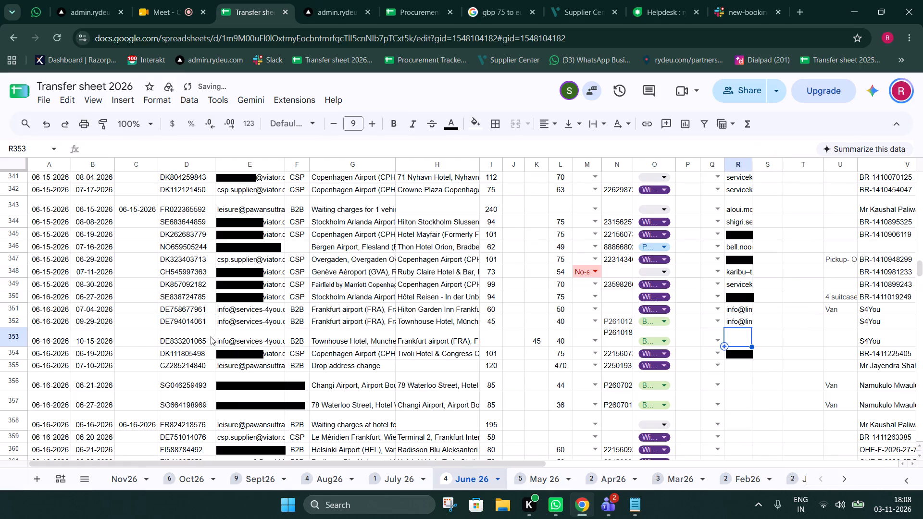
left_click(185, 336)
key("ctrl+c")
left_click(320, 0)
double_click(88, 163)
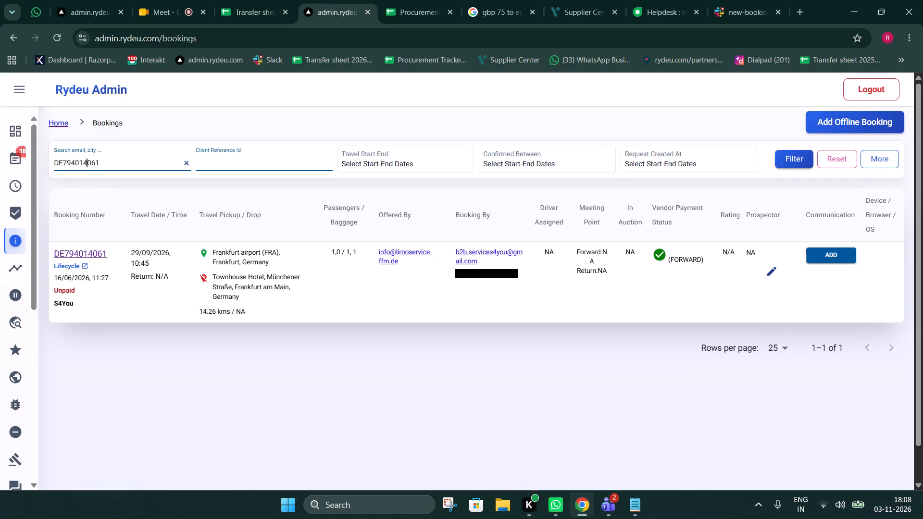
key("ctrl+v")
left_click(806, 161)
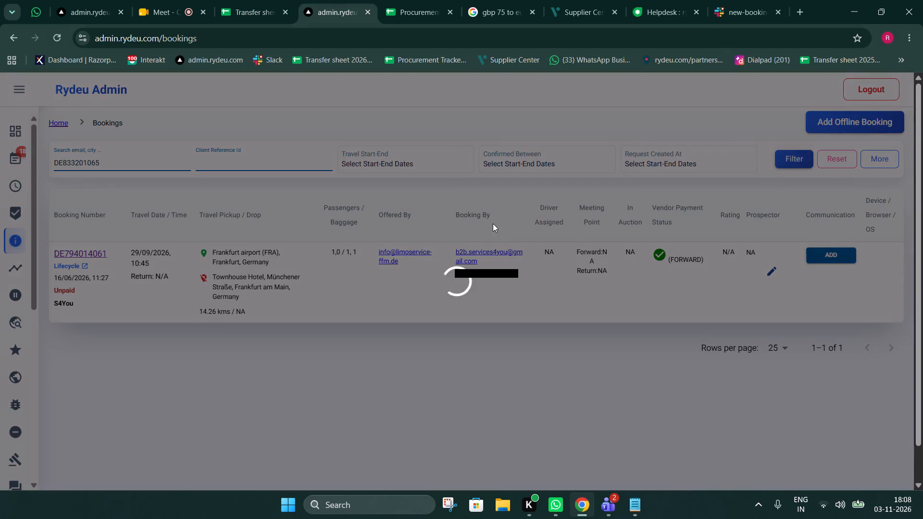
left_click(261, 0)
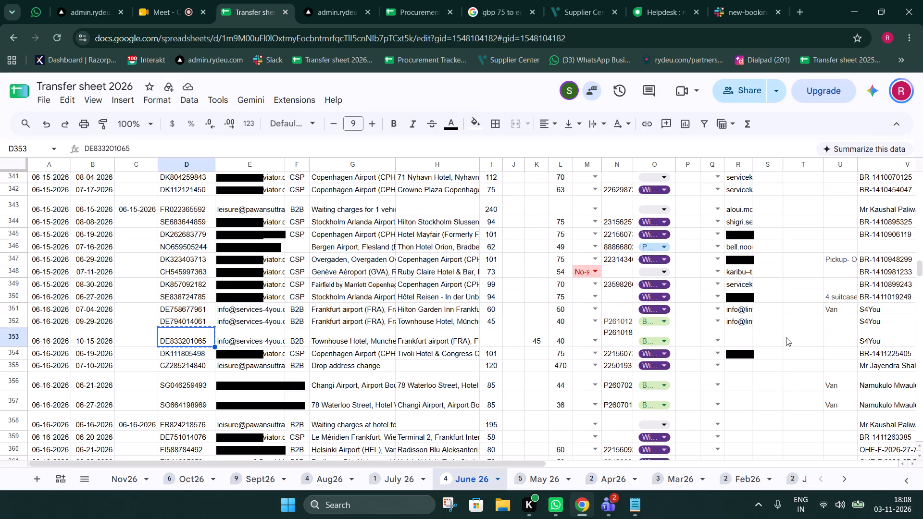
left_click(746, 317)
key("ctrl+c")
left_click(740, 341)
key("ctrl+v")
left_click(735, 371)
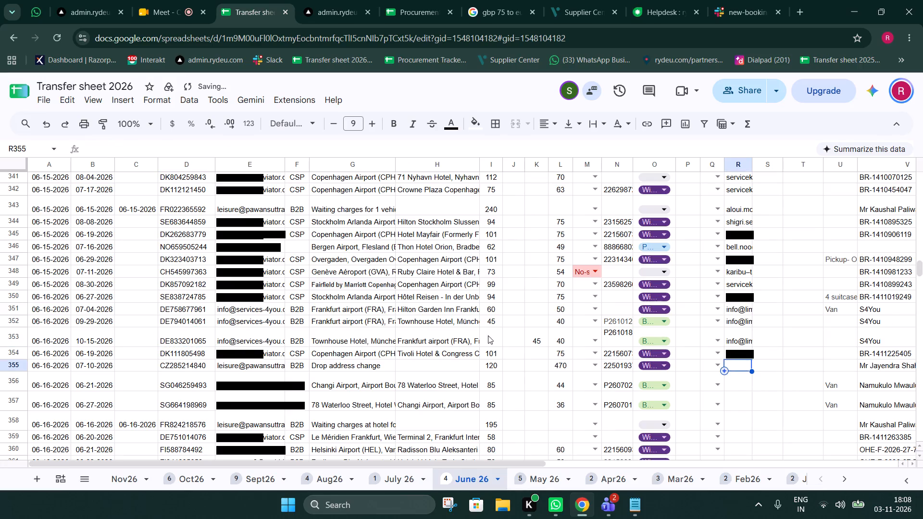
scroll(502, 332, "down", 2)
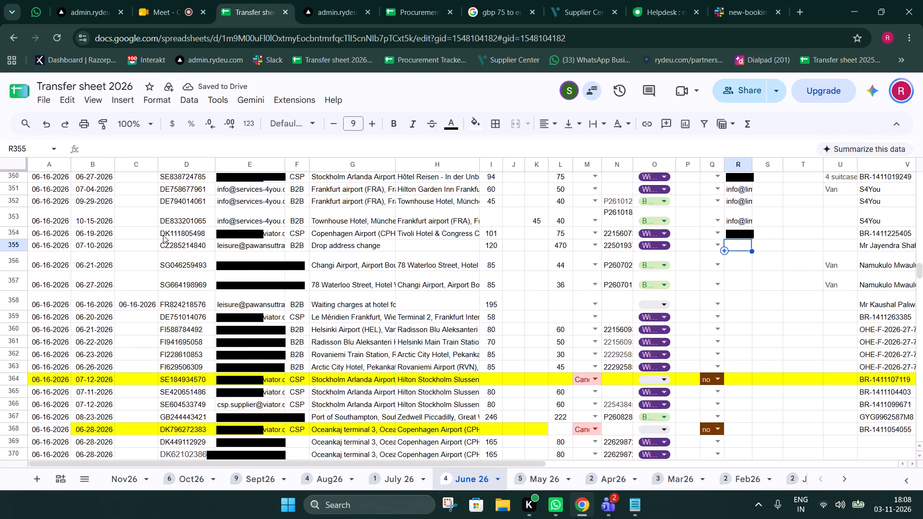
left_click(189, 246)
key("ctrl+c")
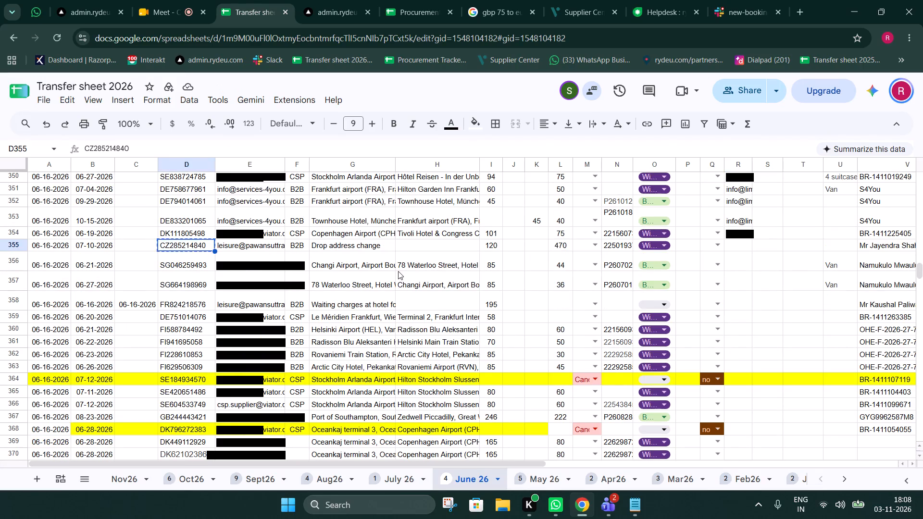
left_click(349, 0)
double_click(77, 158)
key("ctrl+v")
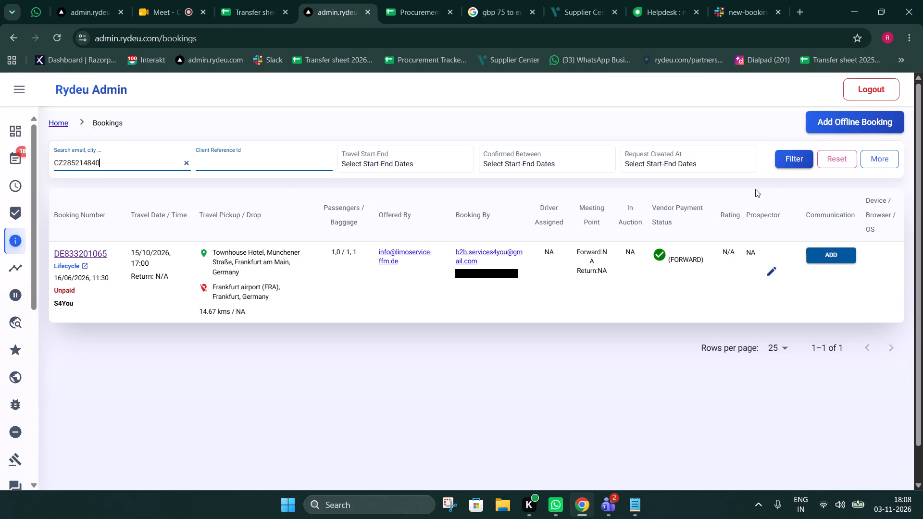
left_click(787, 165)
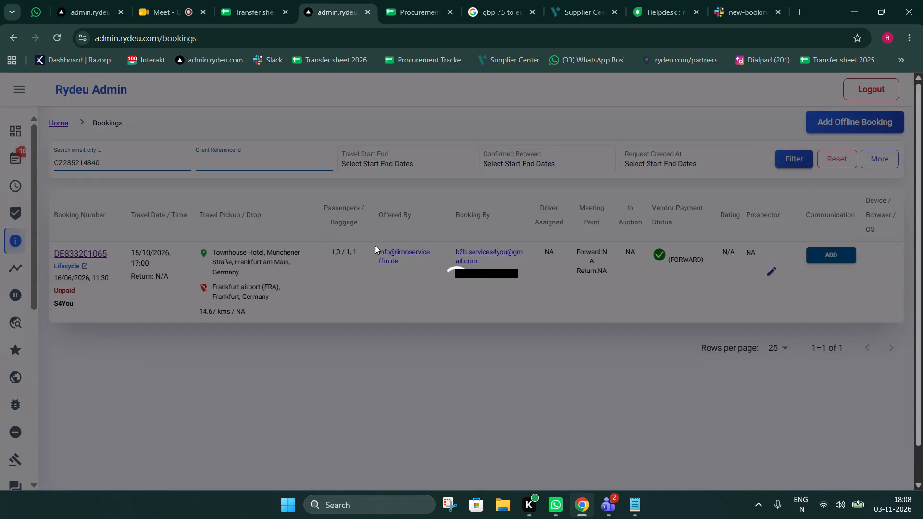
left_click_drag(413, 267, 375, 250)
key("ctrl+c")
left_click(258, 0)
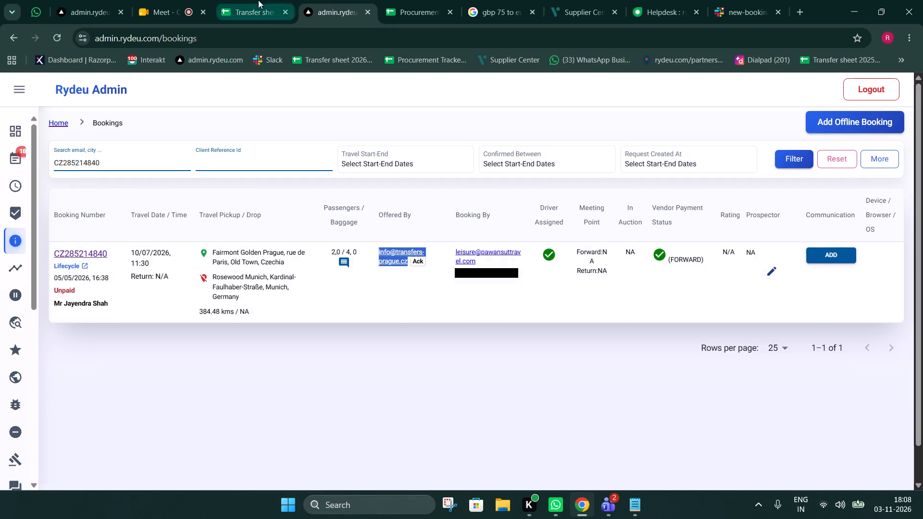
double_click(745, 250)
key("ctrl+v")
left_click(741, 258)
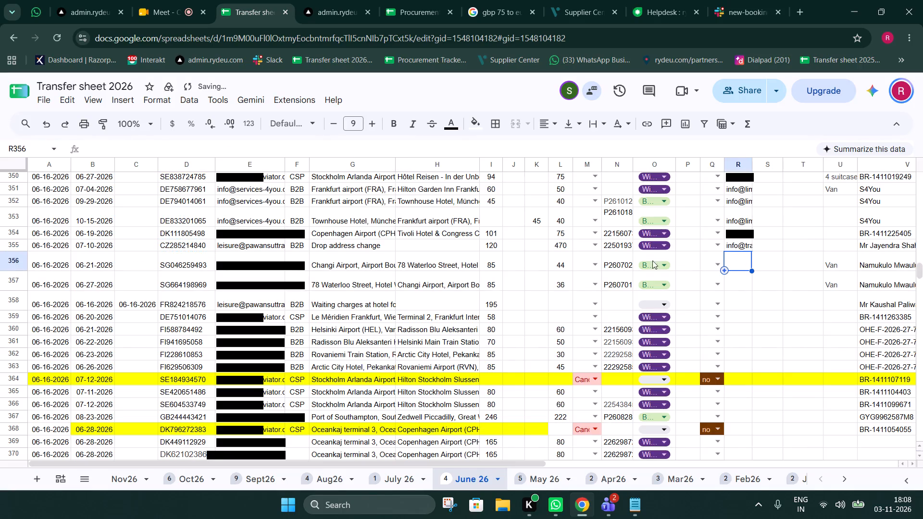
left_click(197, 250, "ctrl")
key("ctrl+c")
key("ctrl+f")
key("ctrl+v")
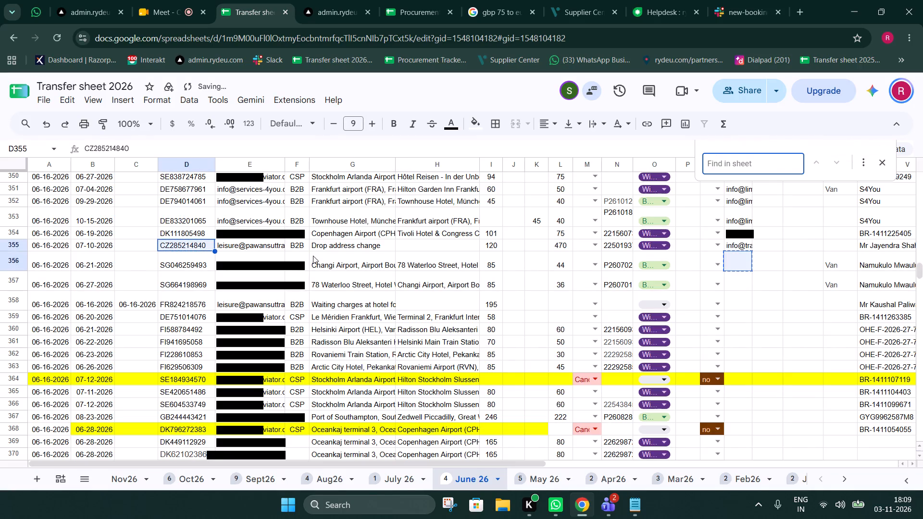
left_click(295, 275)
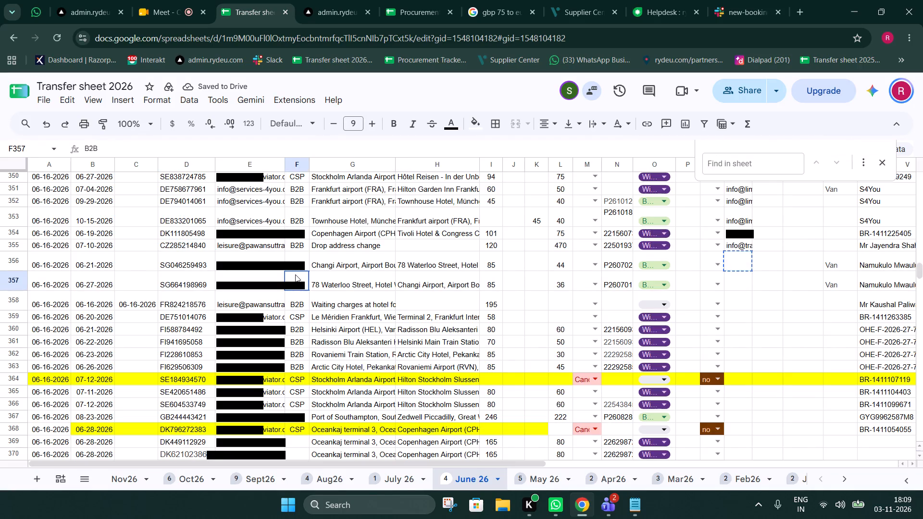
key("Escape")
left_click(201, 243)
key("ctrl+c")
key("ctrl+f")
key("ctrl+v")
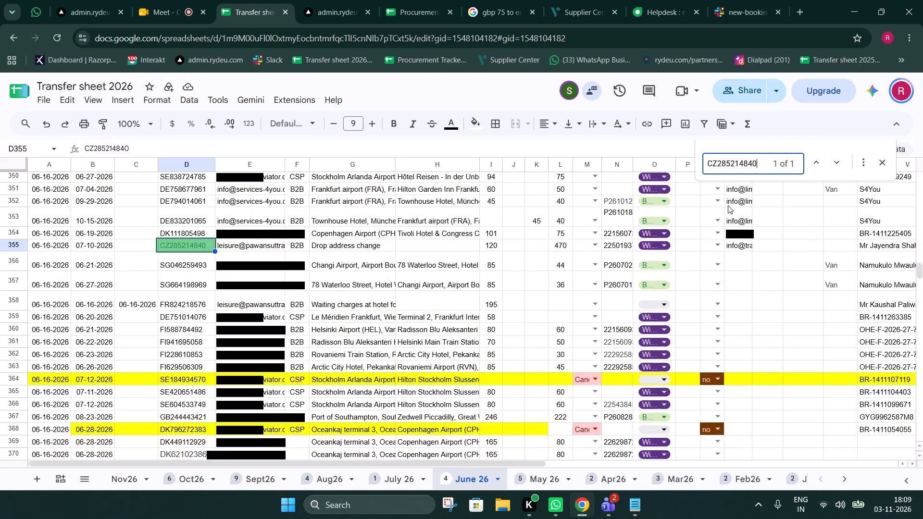
left_click(403, 475)
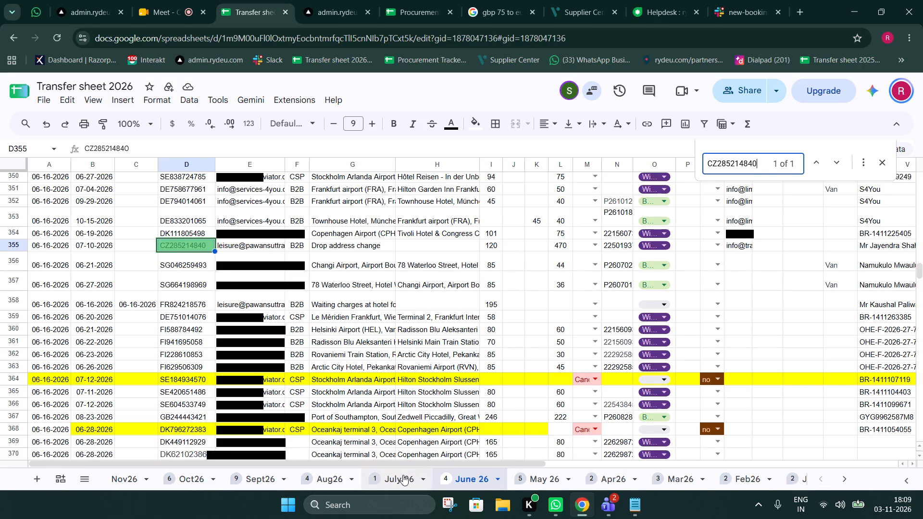
left_click(450, 475)
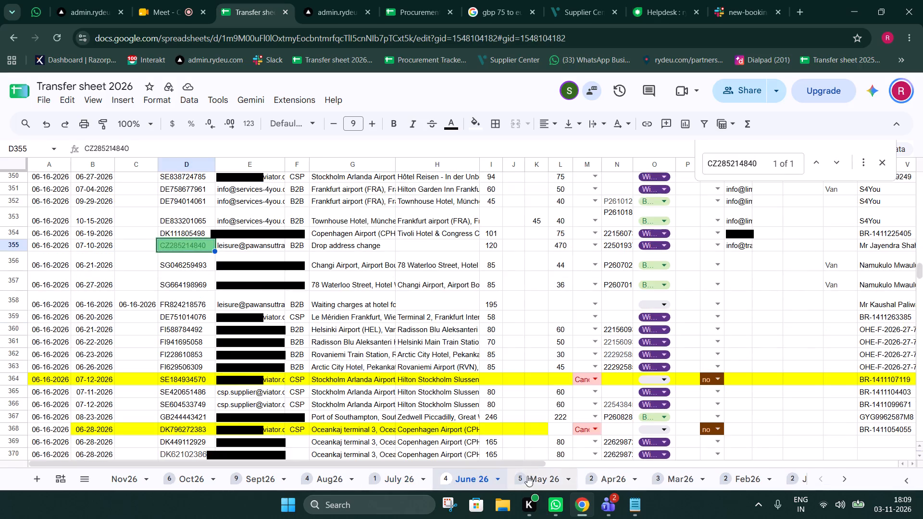
left_click(536, 474)
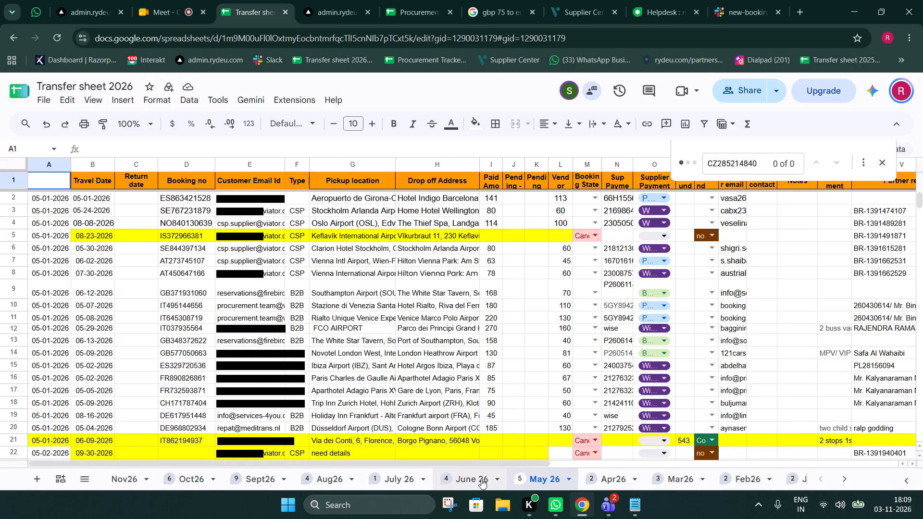
left_click(320, 0)
left_click(206, 258)
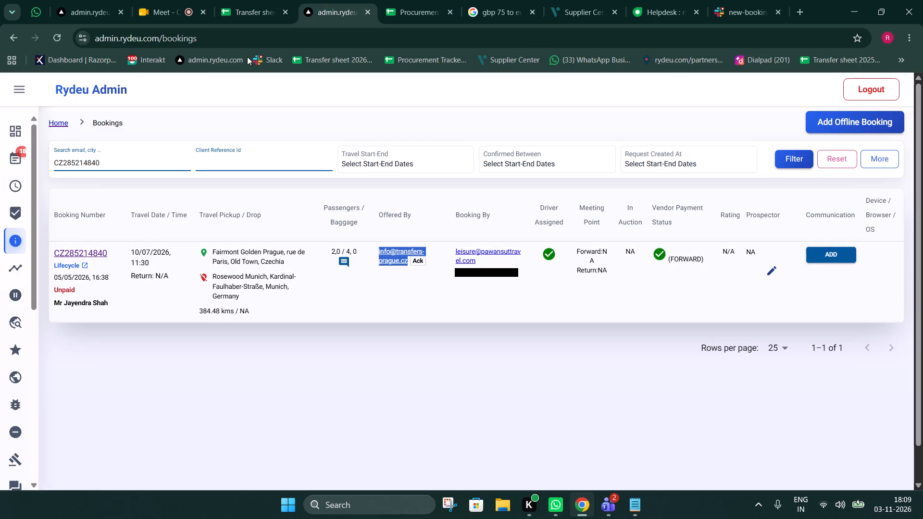
left_click(248, 0)
scroll(420, 291, "up", 2)
scroll(419, 291, "down", 4)
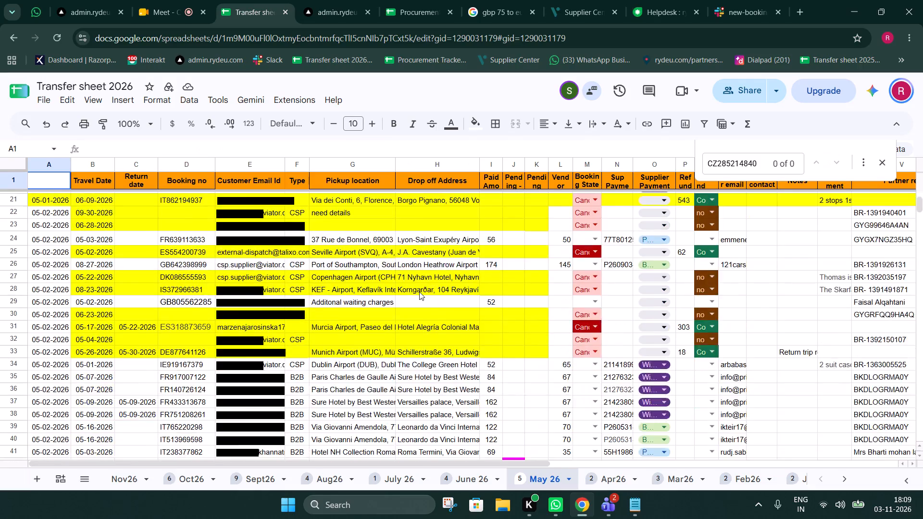
scroll(419, 292, "up", 8)
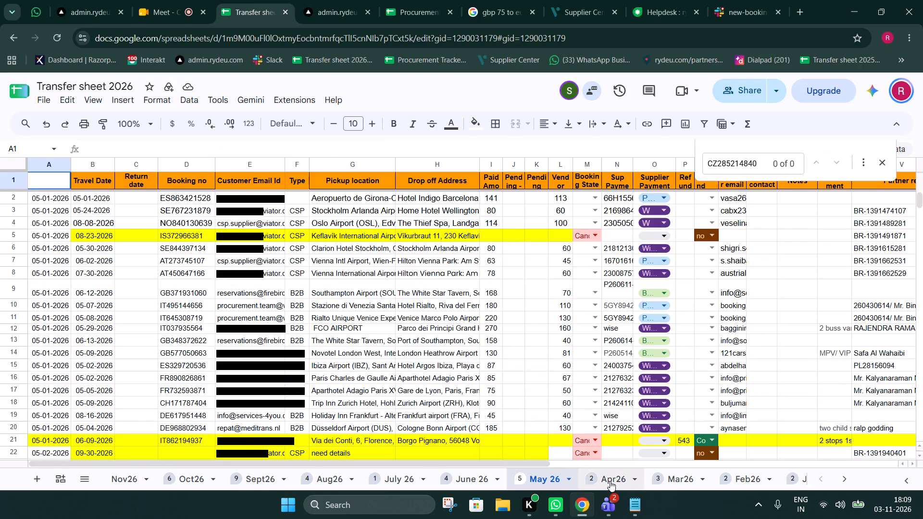
left_click(610, 481)
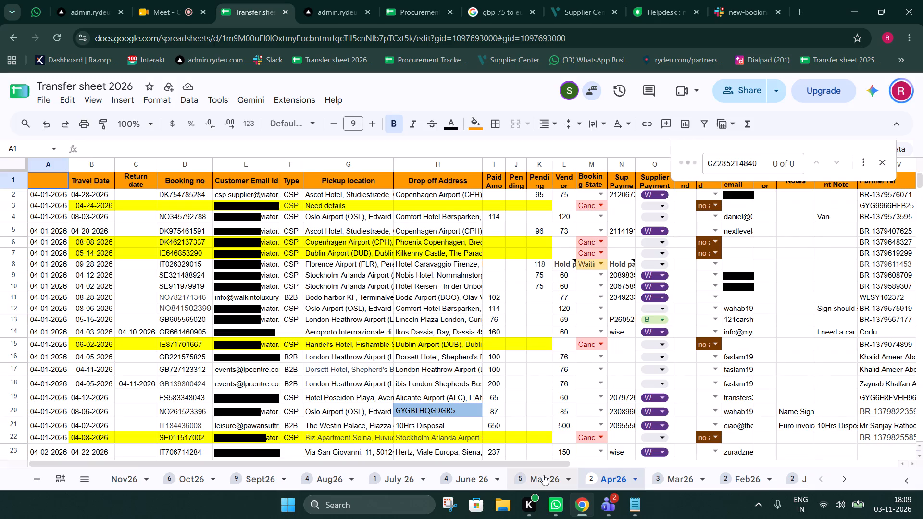
left_click(543, 475)
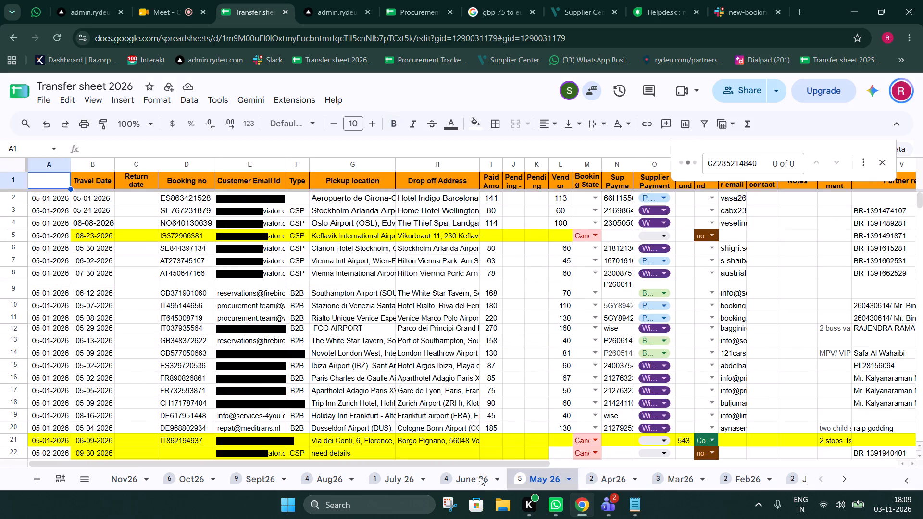
left_click(480, 477)
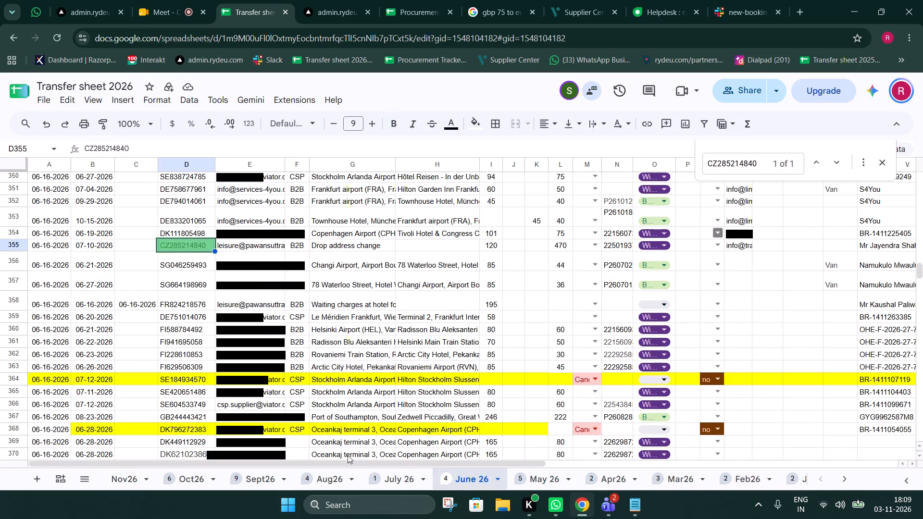
left_click(406, 478)
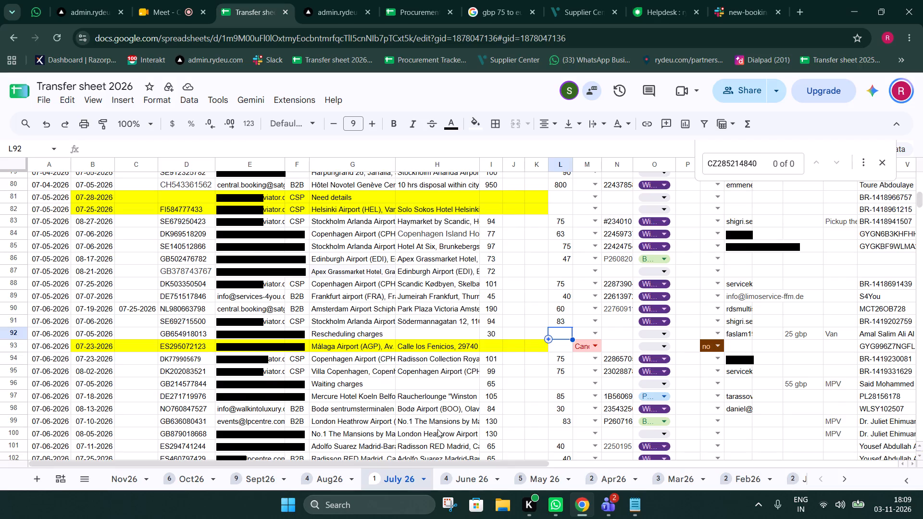
left_click(334, 478)
left_click(484, 479)
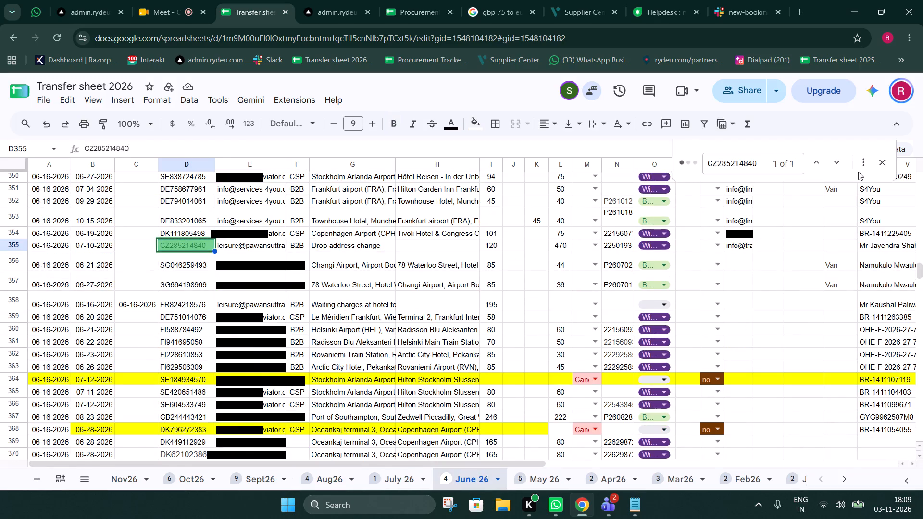
left_click(886, 159)
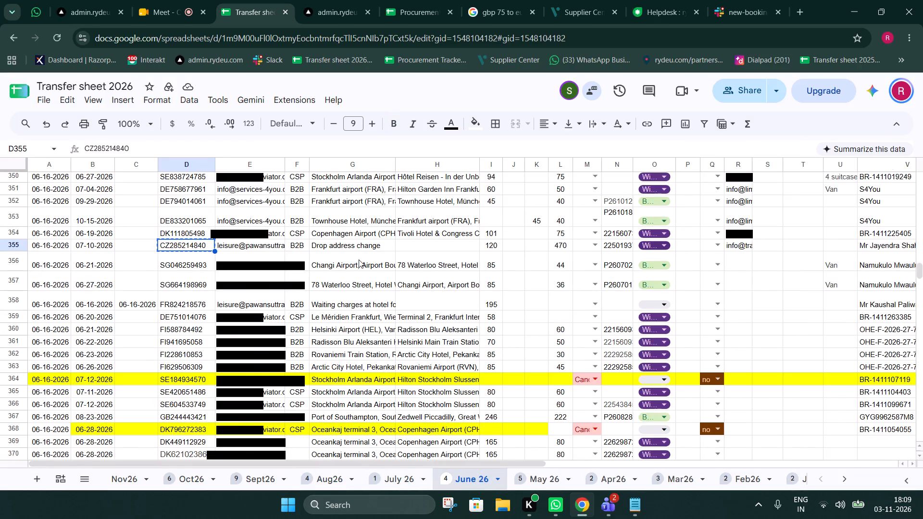
key("Escape")
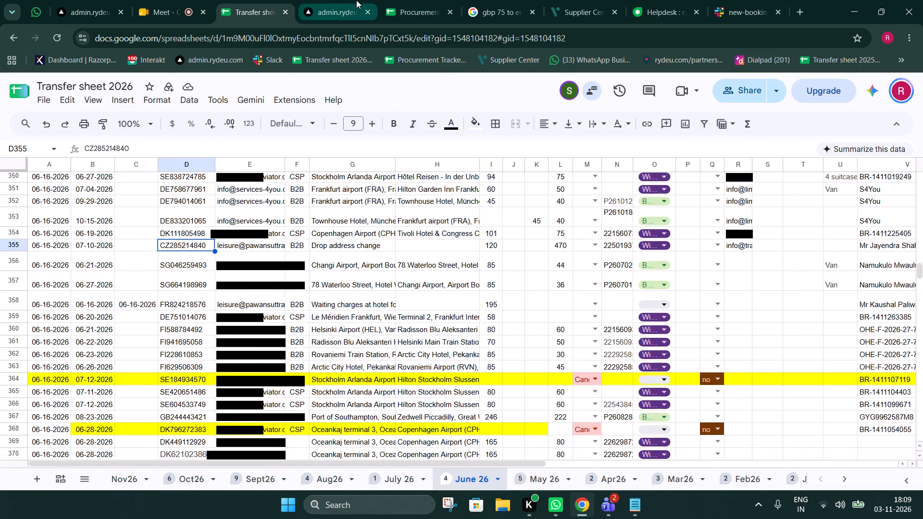
left_click(356, 0)
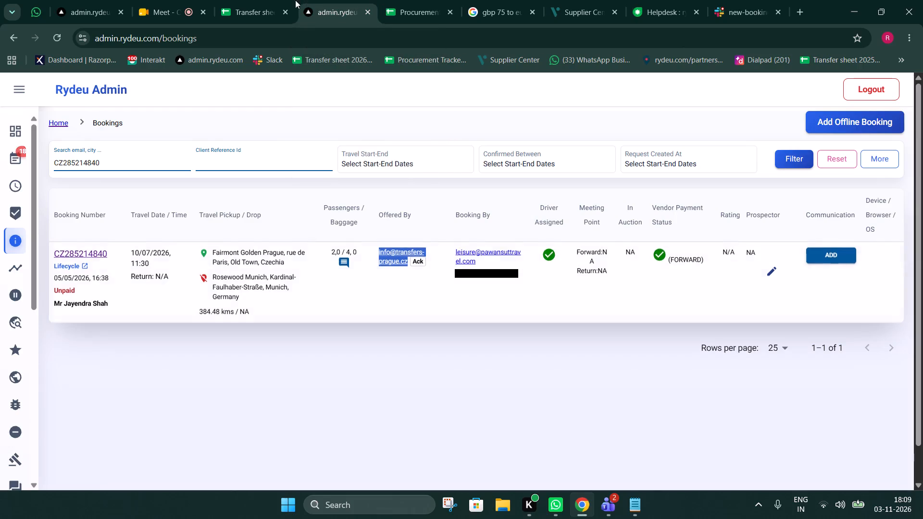
left_click(266, 0)
left_click(192, 262)
key("ctrl+c")
left_click(317, 0)
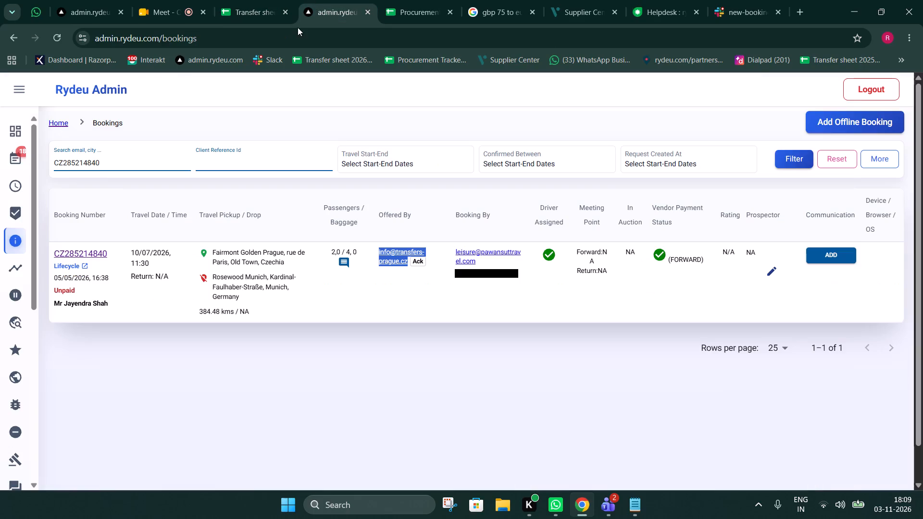
double_click(75, 159)
key("ctrl+v")
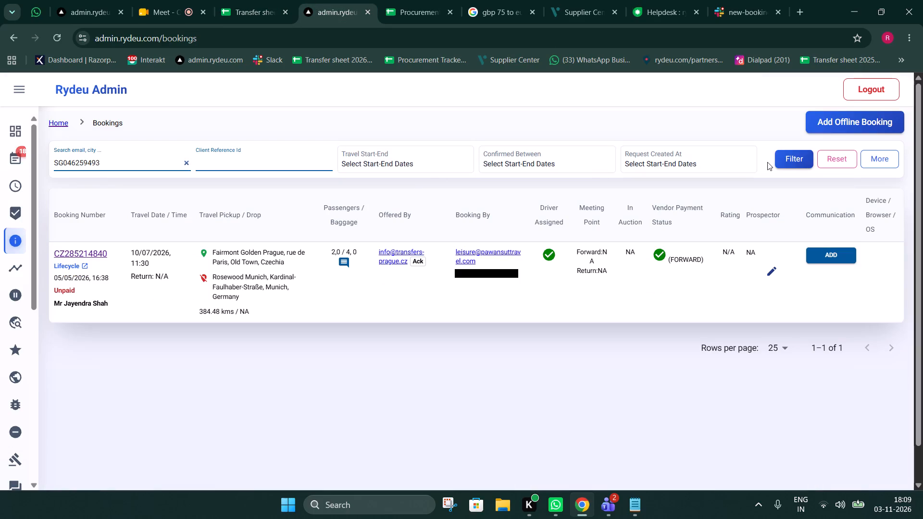
left_click(786, 162)
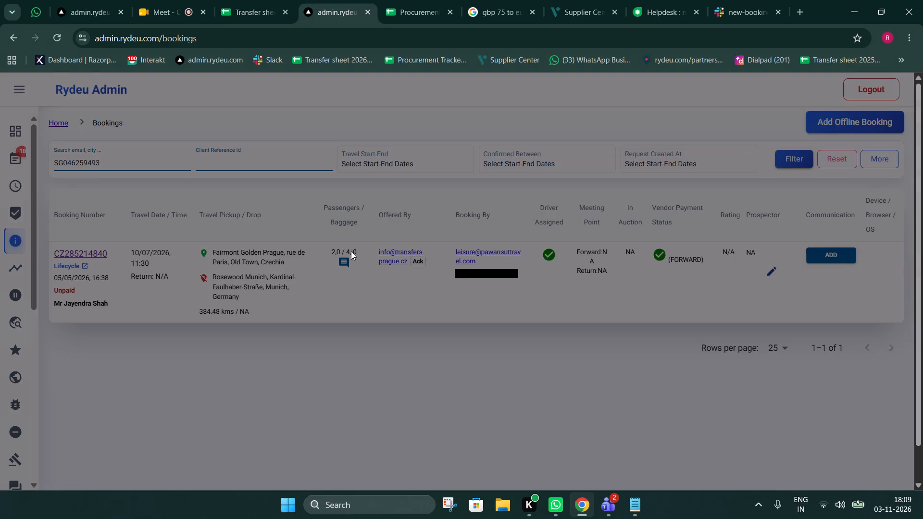
left_click_drag(394, 270, 376, 247)
key("ctrl+c")
left_click(282, 0)
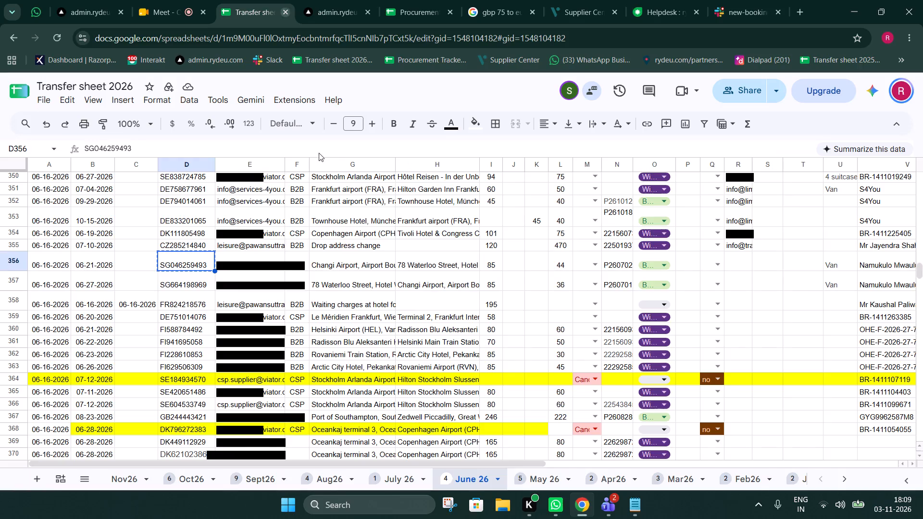
double_click(739, 259)
key("ctrl+v")
double_click(738, 280)
key("ctrl+v")
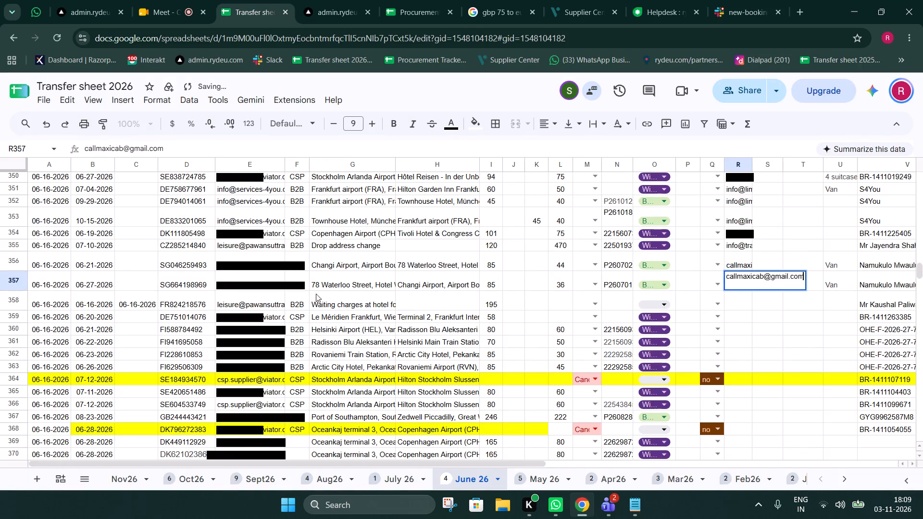
left_click(187, 285)
left_click(340, 0)
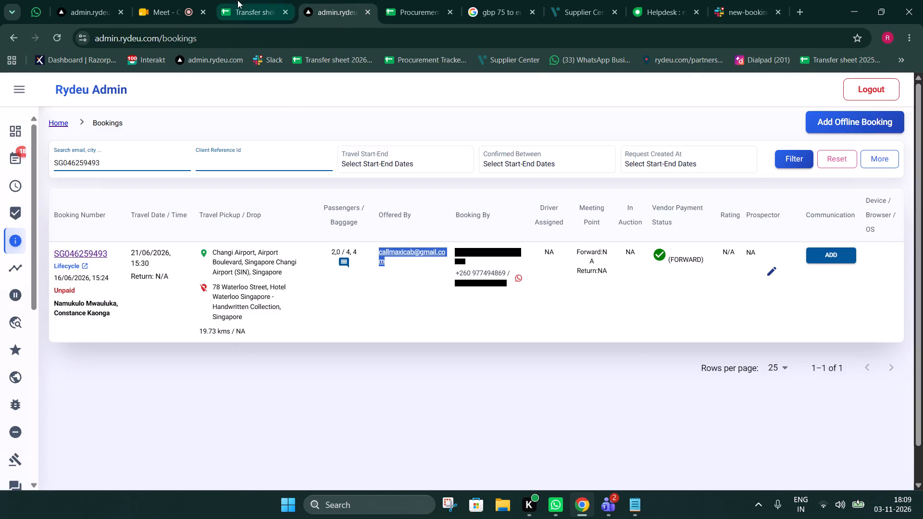
left_click(237, 0)
key("ctrl+c")
left_click(319, 0)
double_click(67, 161)
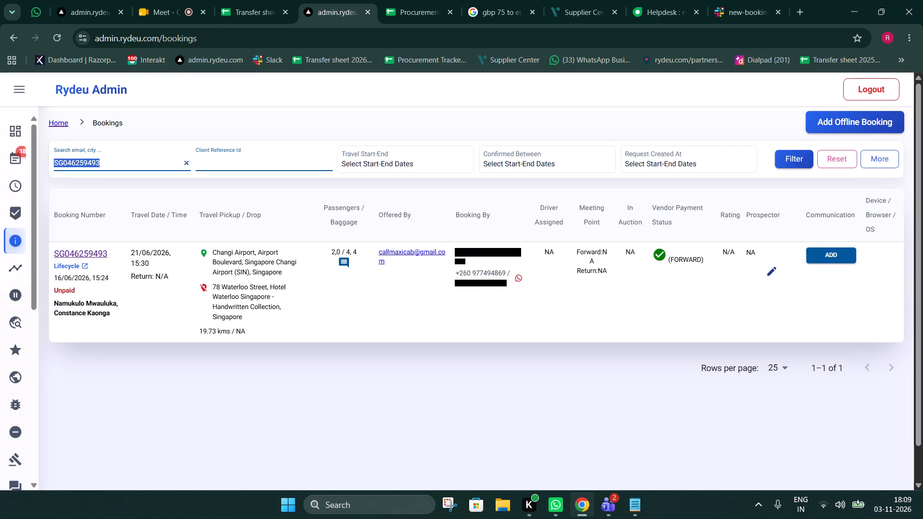
key("ctrl+v")
left_click(773, 167)
left_click(779, 165)
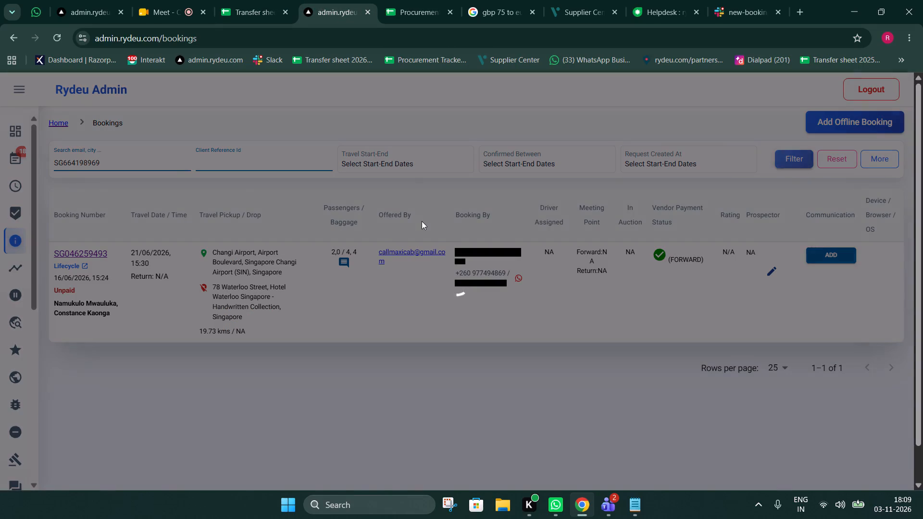
left_click(272, 0)
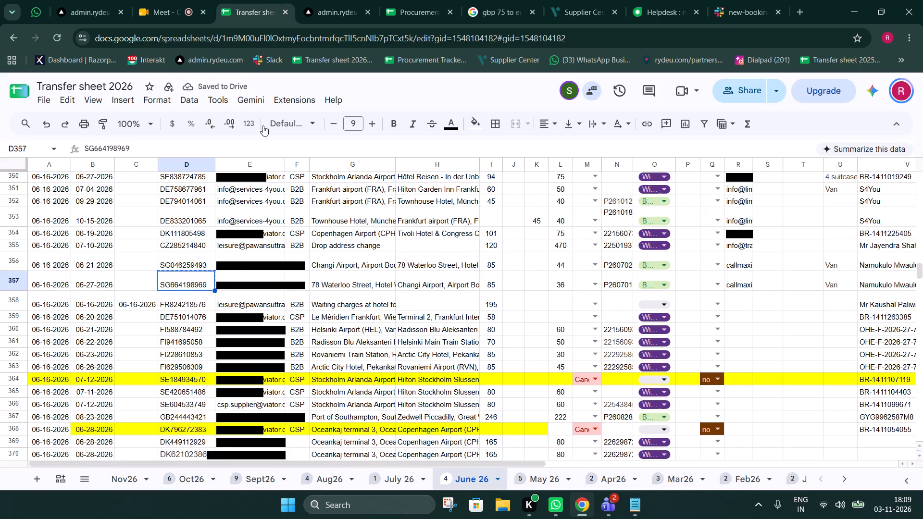
left_click(176, 302)
key("ctrl+c")
left_click(325, 0)
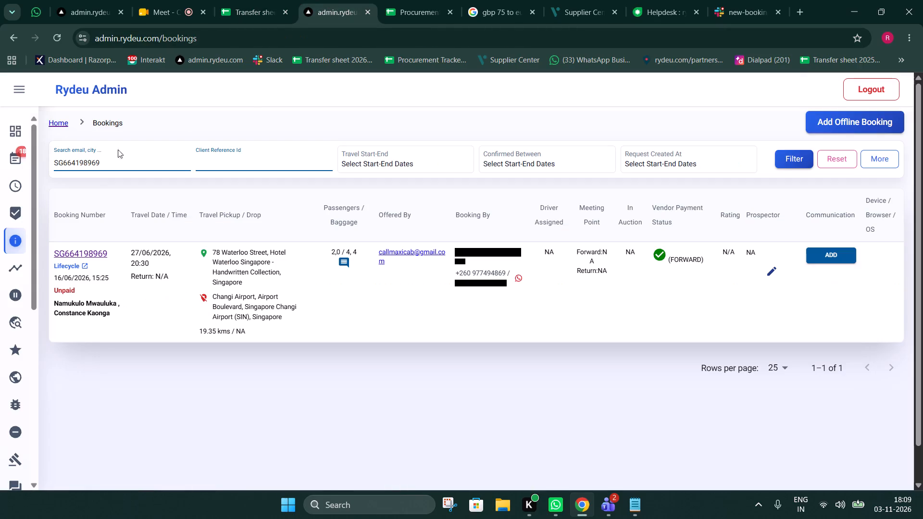
double_click(91, 161)
key("ctrl+v")
left_click(802, 161)
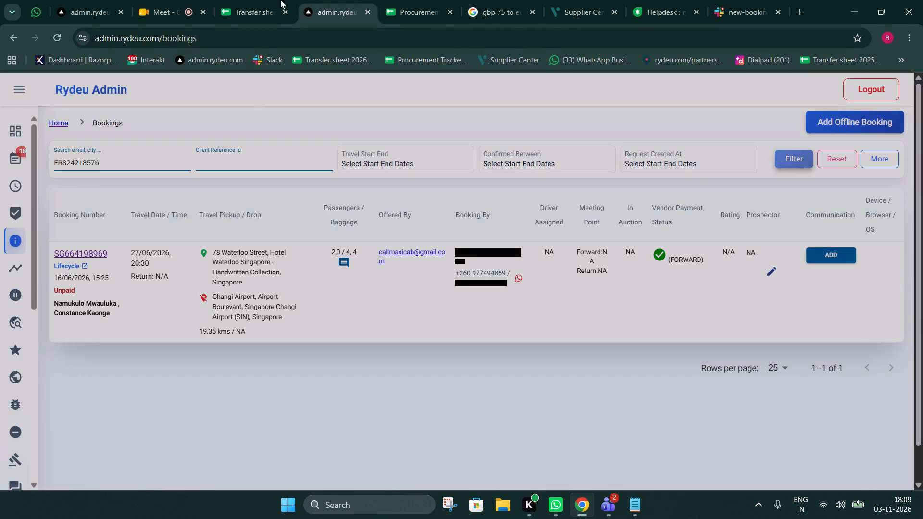
left_click(277, 0)
left_click(341, 0)
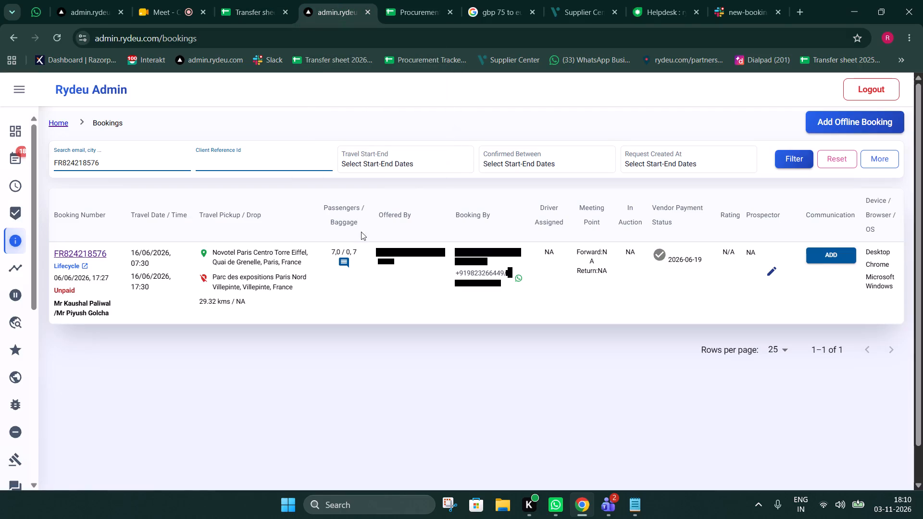
left_click_drag(400, 267, 377, 252)
key("ctrl+c")
left_click(241, 0)
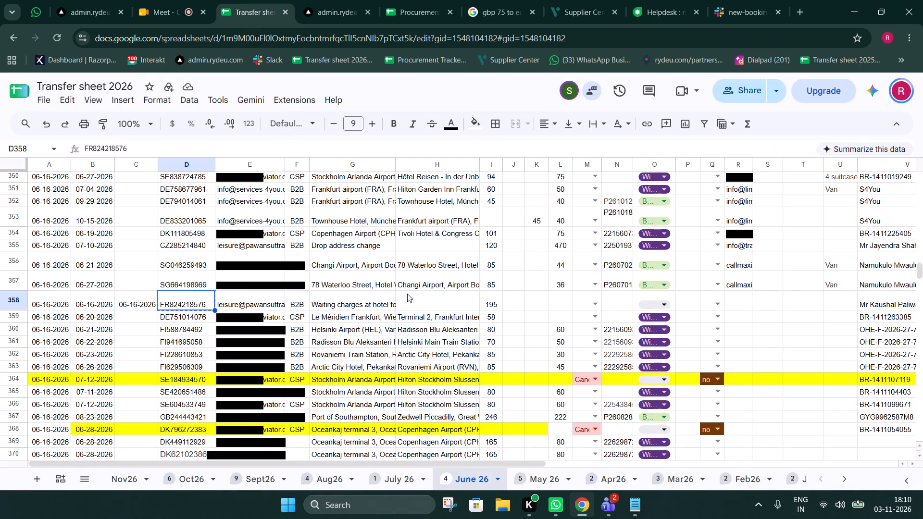
double_click(739, 298)
key("ctrl+v")
left_click(740, 317)
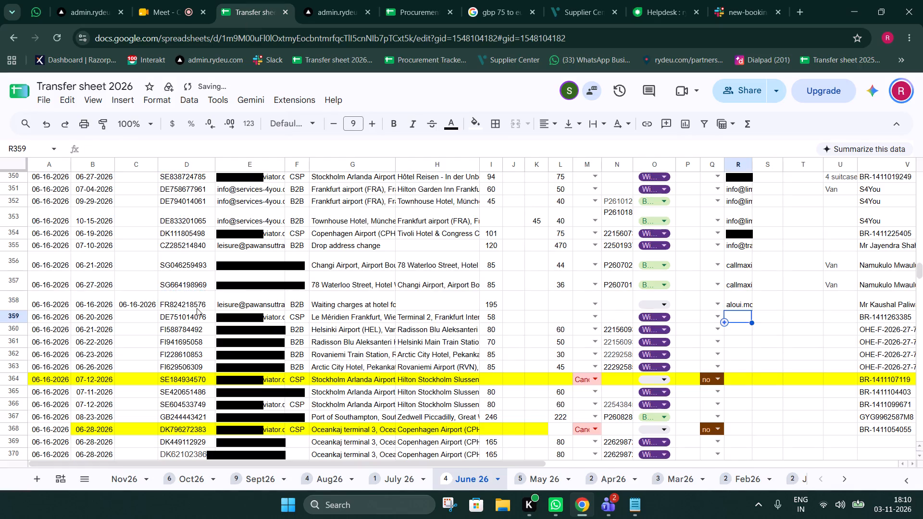
left_click(197, 308)
key("ctrl+c")
key("ctrl+f")
key("ctrl+v")
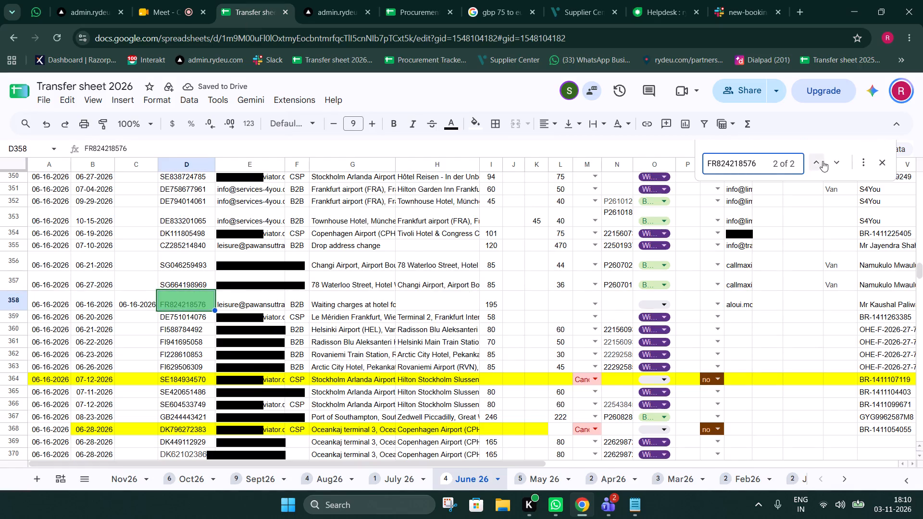
left_click(814, 166)
scroll(752, 213, "up", 1)
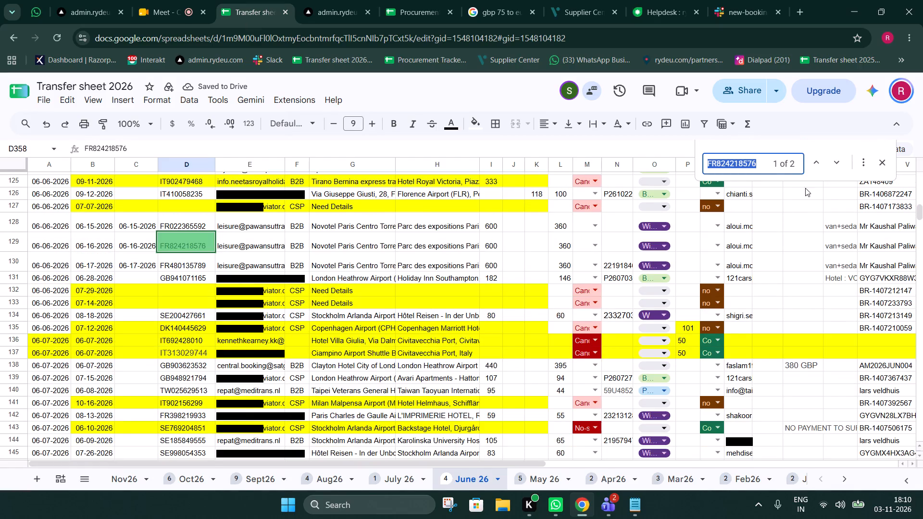
left_click(839, 161)
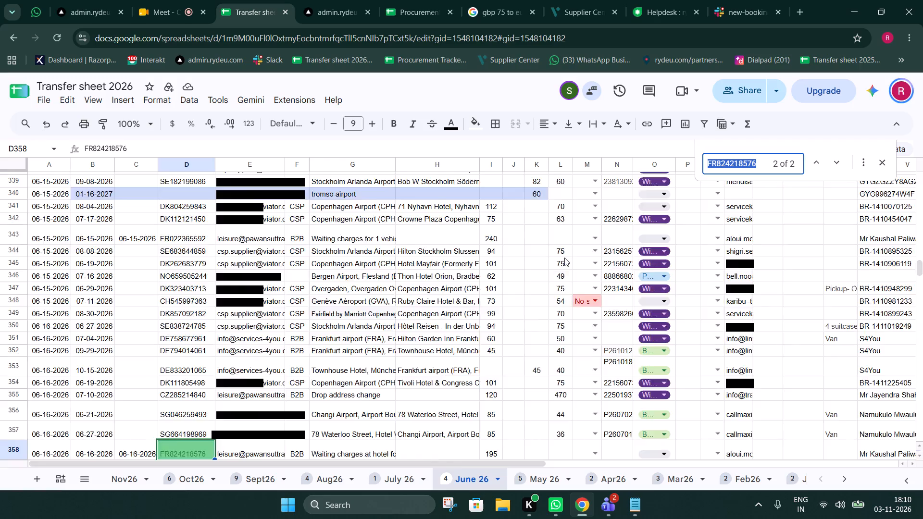
scroll(564, 258, "down", 4)
left_click(885, 161)
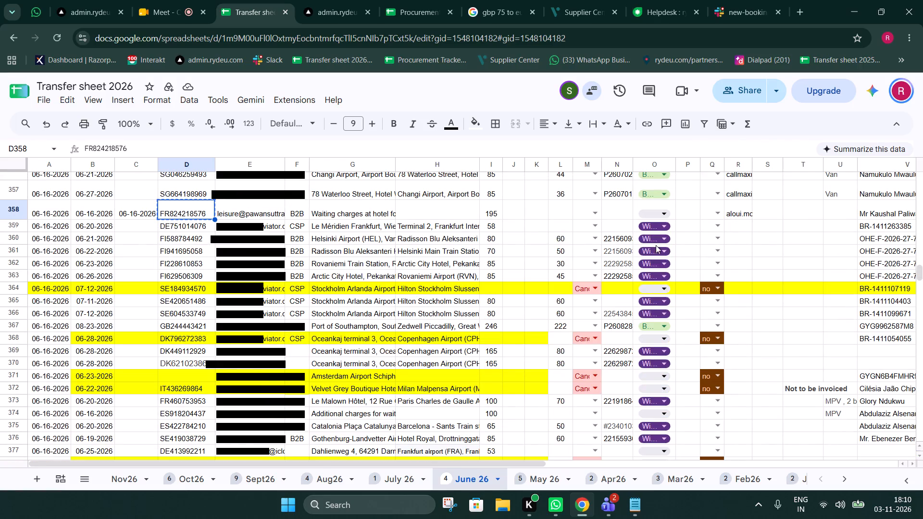
left_click(204, 226)
key("ctrl+c")
left_click(379, 0)
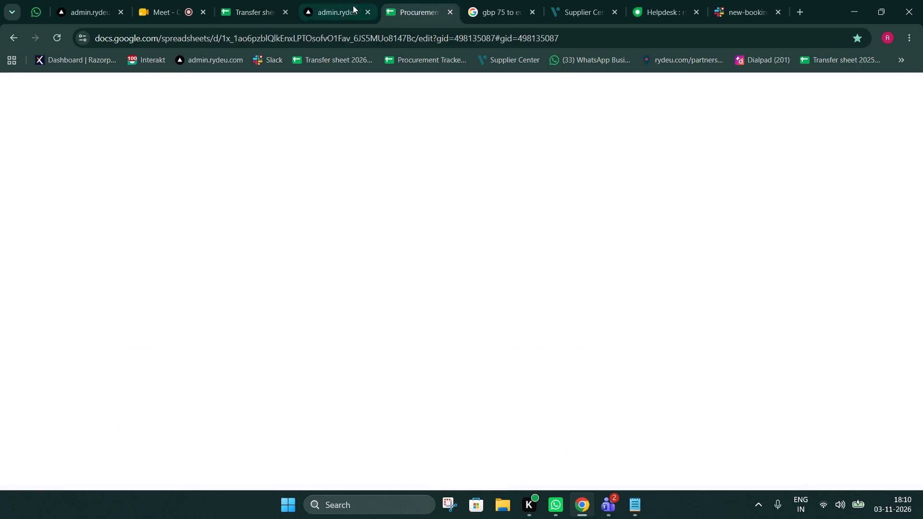
left_click(350, 2)
double_click(94, 161)
key("ctrl+v")
left_click(803, 165)
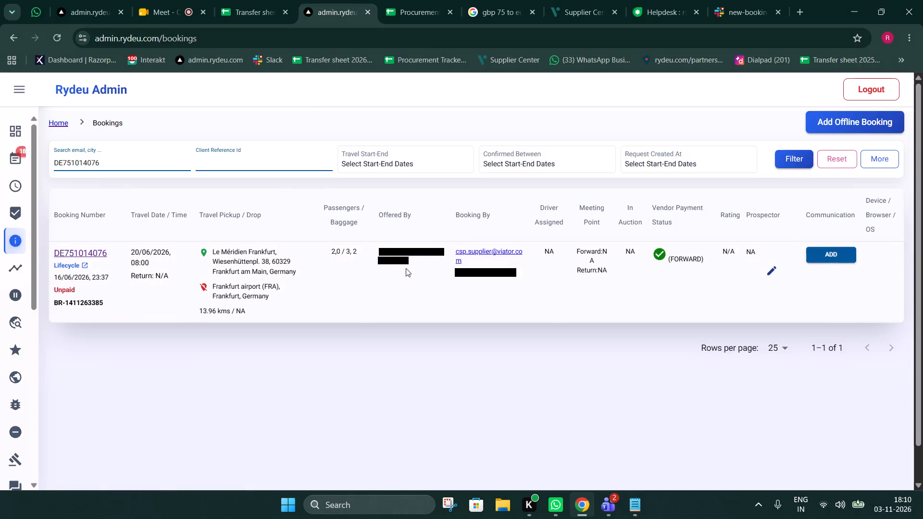
left_click_drag(407, 267, 381, 253)
left_click(419, 271)
left_click_drag(415, 266, 377, 253)
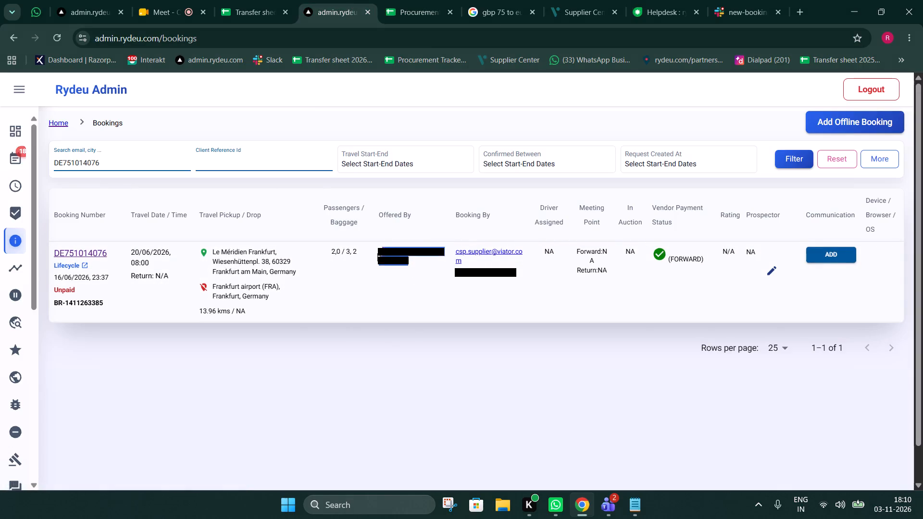
left_click_drag(377, 253, 377, 253)
key("ctrl+c")
left_click_drag(292, 0, 287, 0)
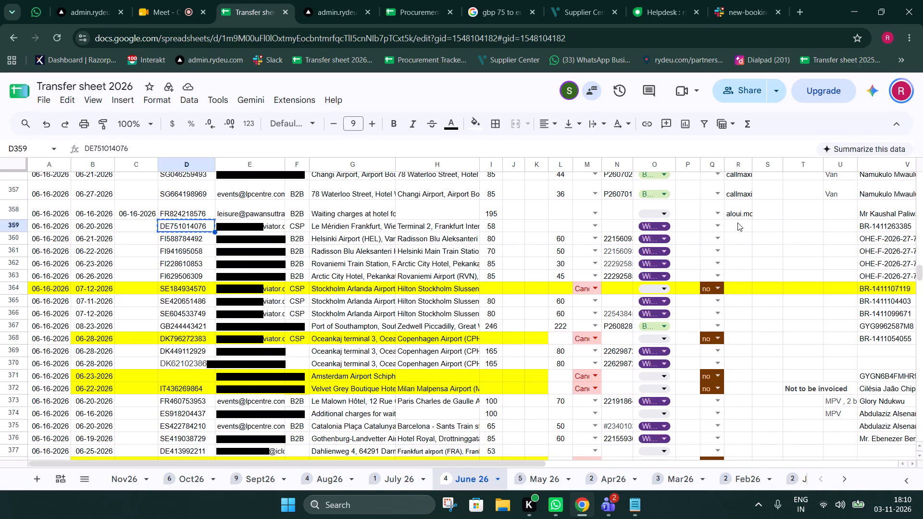
double_click(737, 222)
key("ctrl+v")
left_click(560, 224)
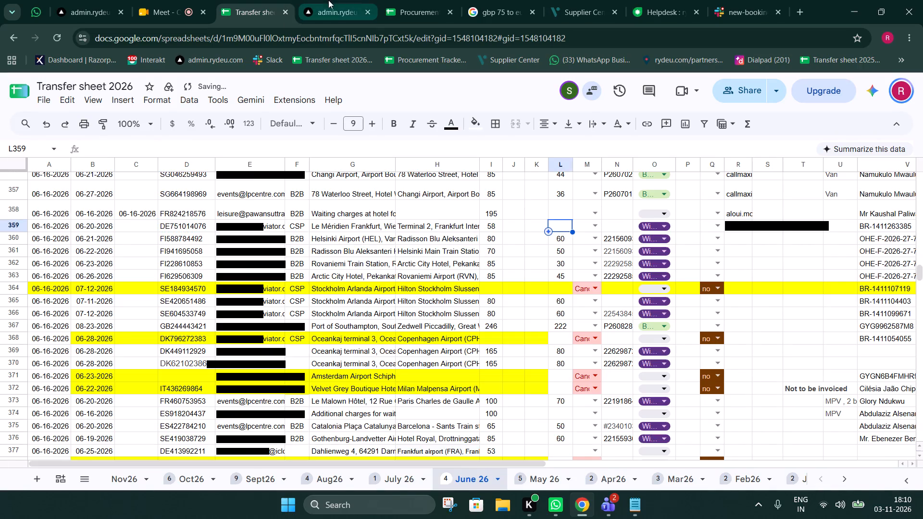
left_click(328, 0)
scroll(224, 277, "down", 2)
left_click(96, 219)
left_click(265, 0)
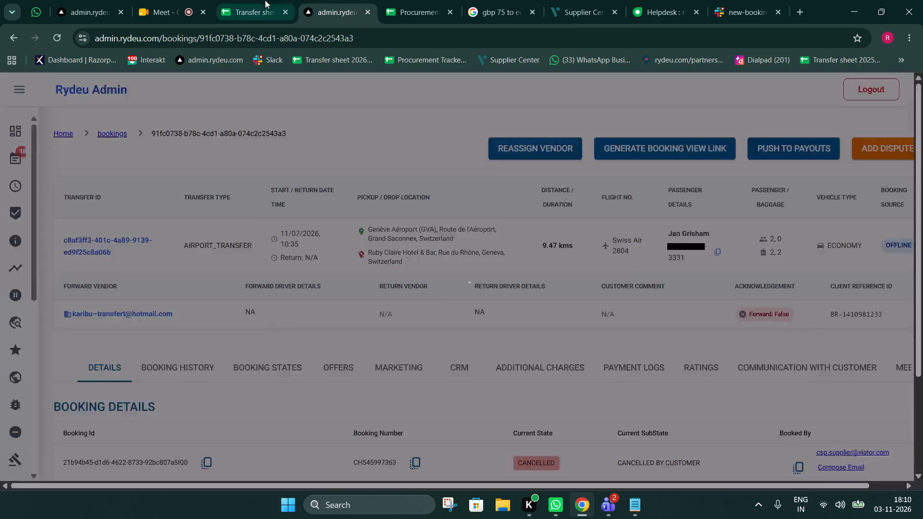
left_click(326, 0)
scroll(330, 263, "down", 5)
left_click(349, 301)
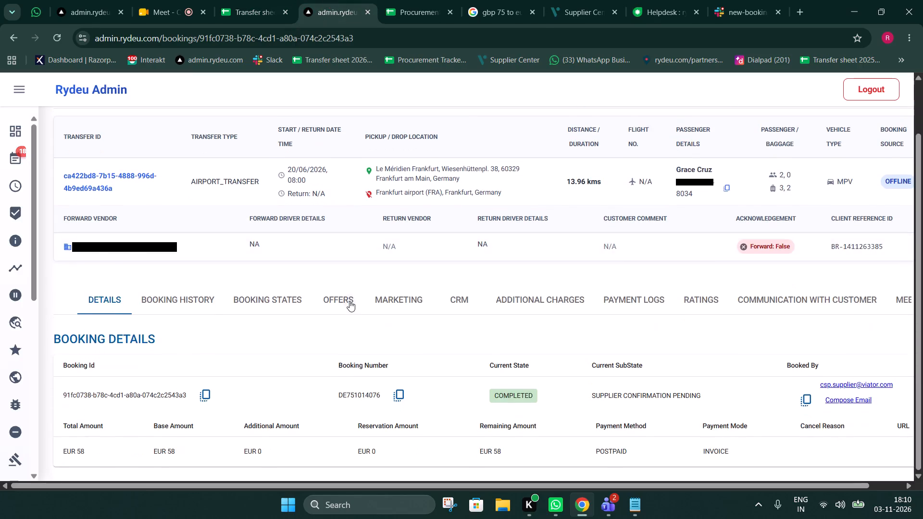
scroll(302, 318, "down", 8)
left_click(159, 408)
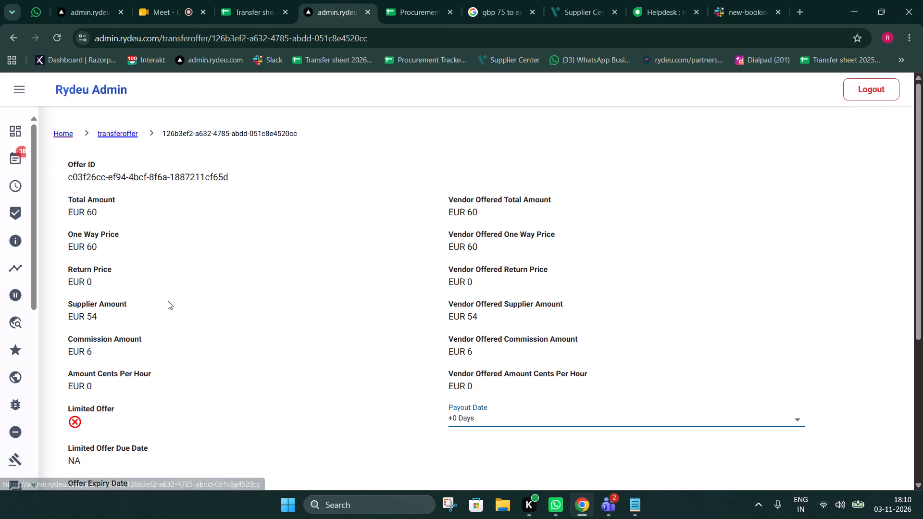
double_click(88, 317)
key("ctrl+c")
left_click(278, 0)
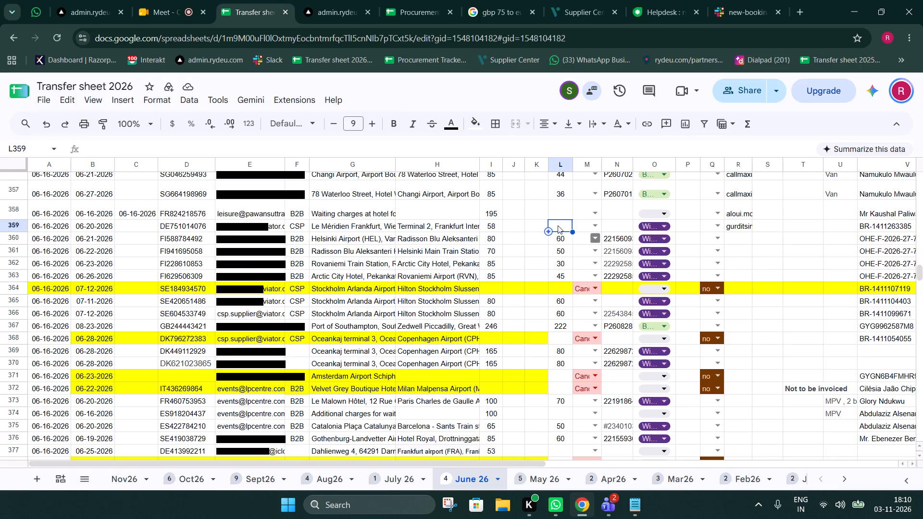
double_click(559, 227)
key("ctrl+v")
left_click(560, 239, "ctrl")
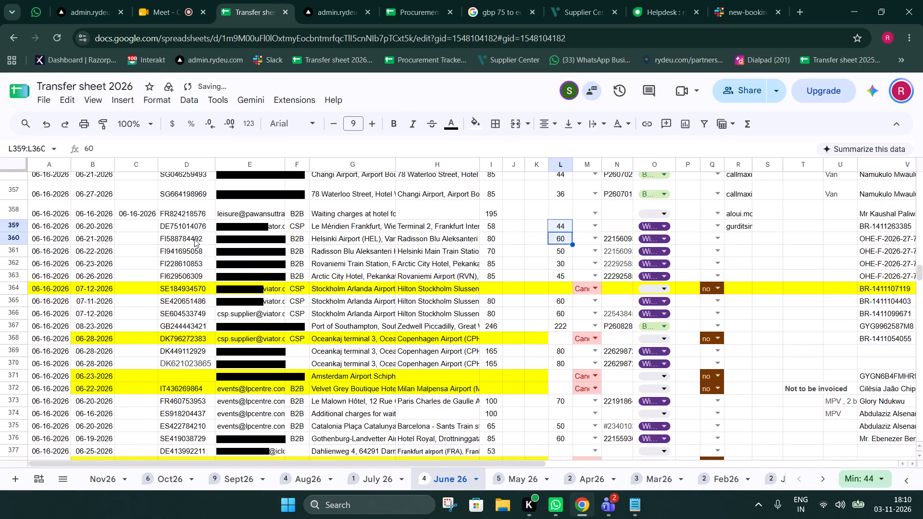
left_click(194, 239)
key("ctrl+c")
left_click(343, 0)
left_click(26, 235)
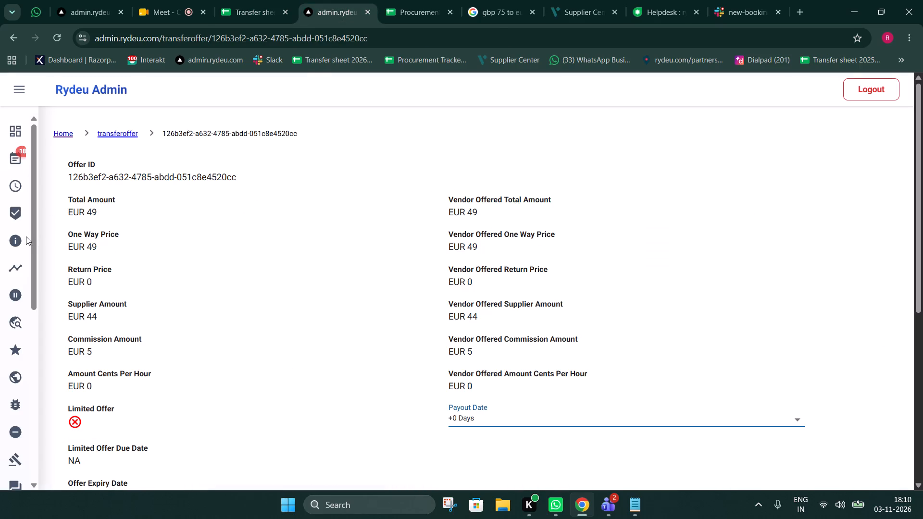
left_click(22, 238)
left_click(240, 0)
left_click(326, 0)
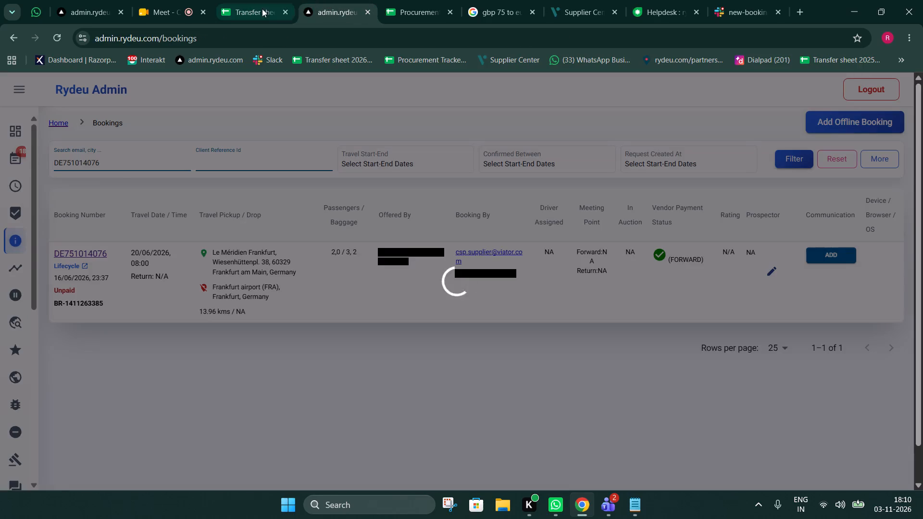
double_click(92, 160)
key("ctrl+v")
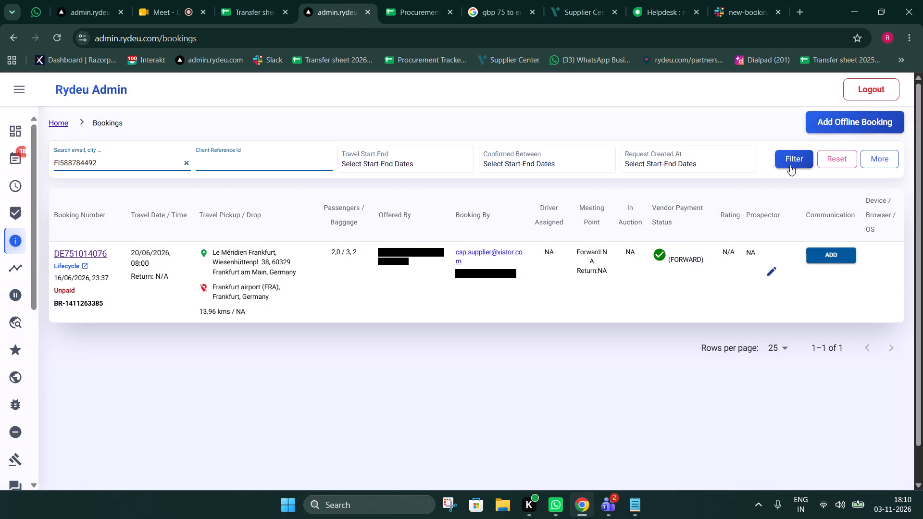
left_click(790, 160)
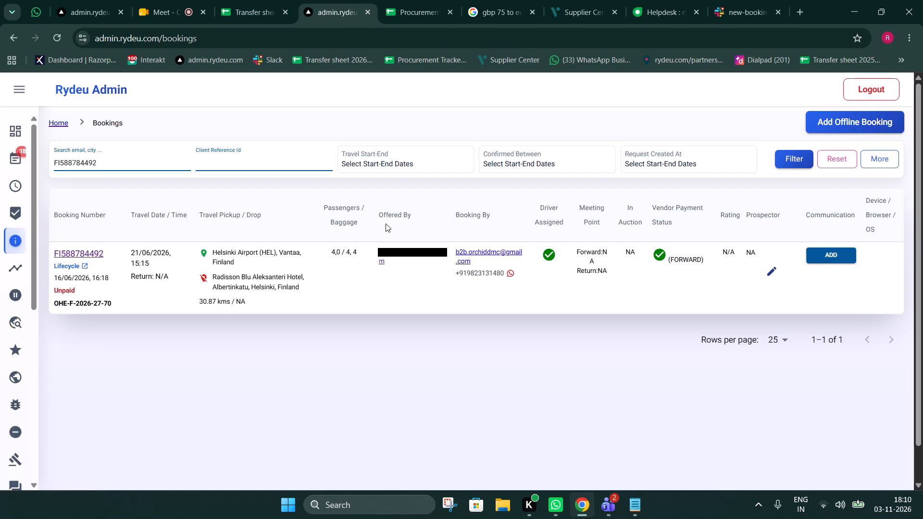
left_click_drag(389, 275, 381, 247)
left_click(397, 263)
left_click(386, 268)
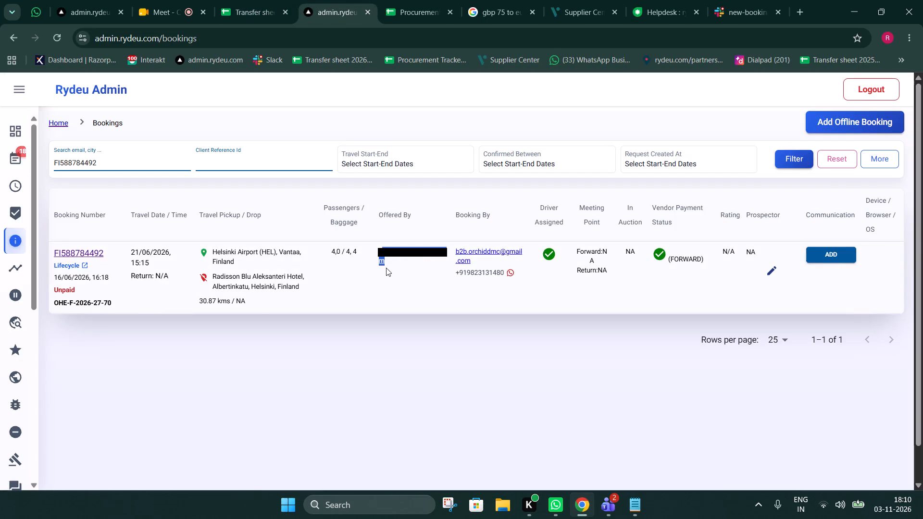
left_click_drag(386, 268, 377, 250)
key("ctrl+c")
left_click(251, 0)
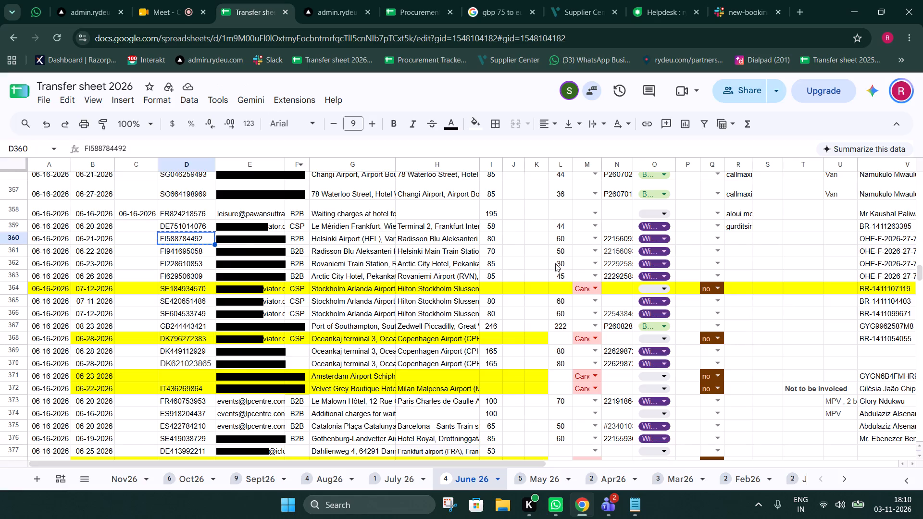
double_click(744, 236)
key("ctrl+v")
left_click(741, 251)
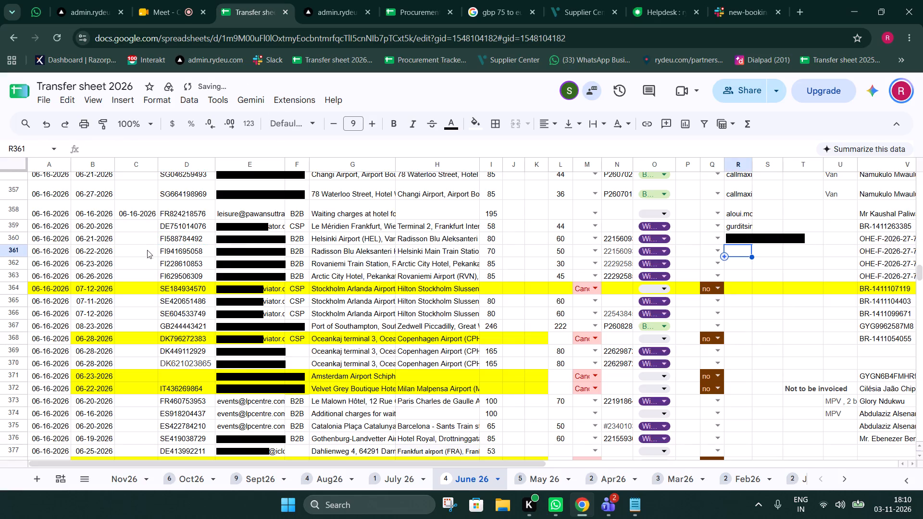
left_click(165, 252)
key("ctrl+c")
left_click(325, 0)
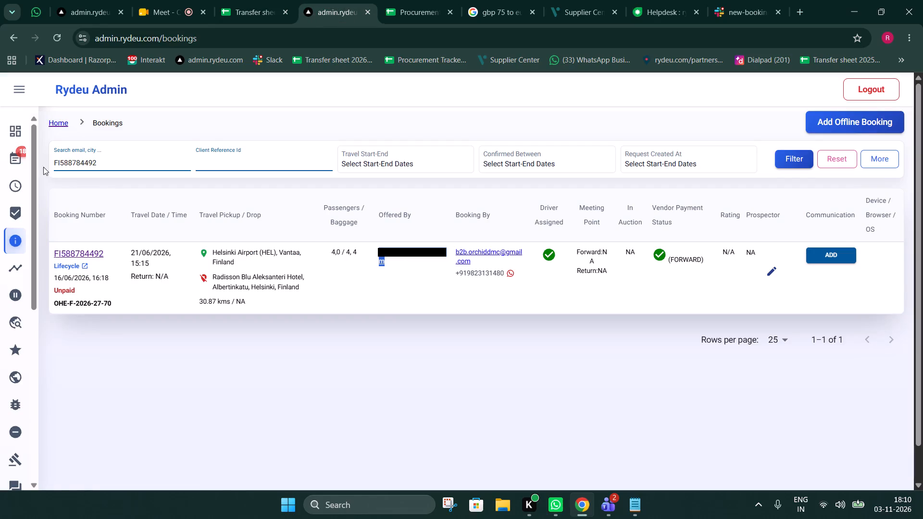
double_click(69, 162)
key("ctrl+v")
left_click(782, 154)
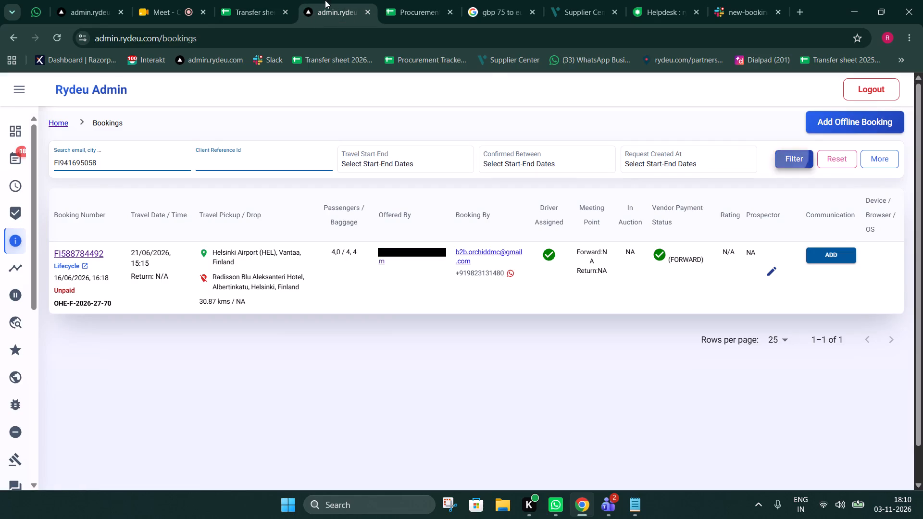
left_click(273, 0)
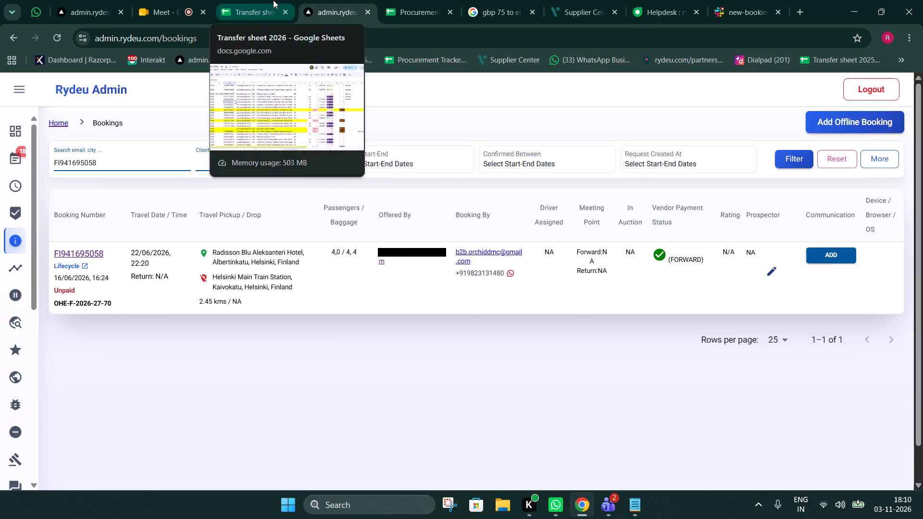
left_click(203, 259)
key("ctrl+c")
left_click(323, 0)
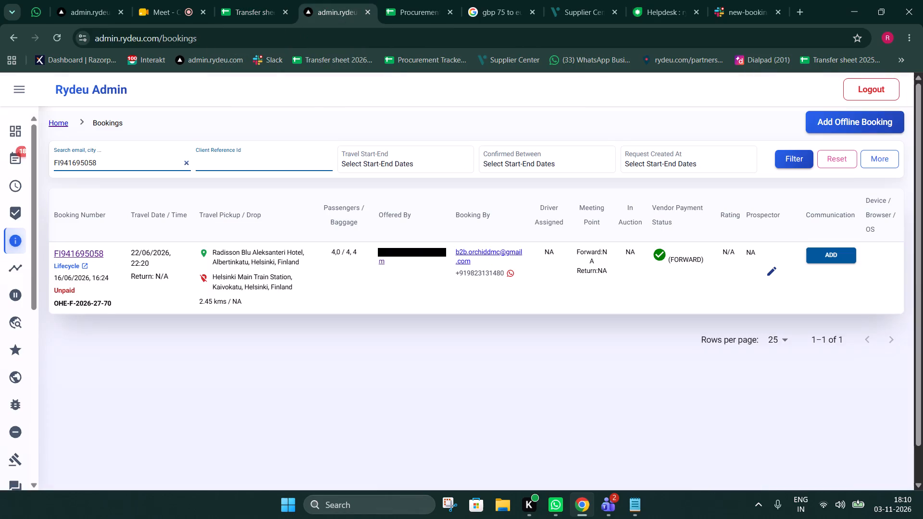
double_click(80, 161)
key("ctrl+v")
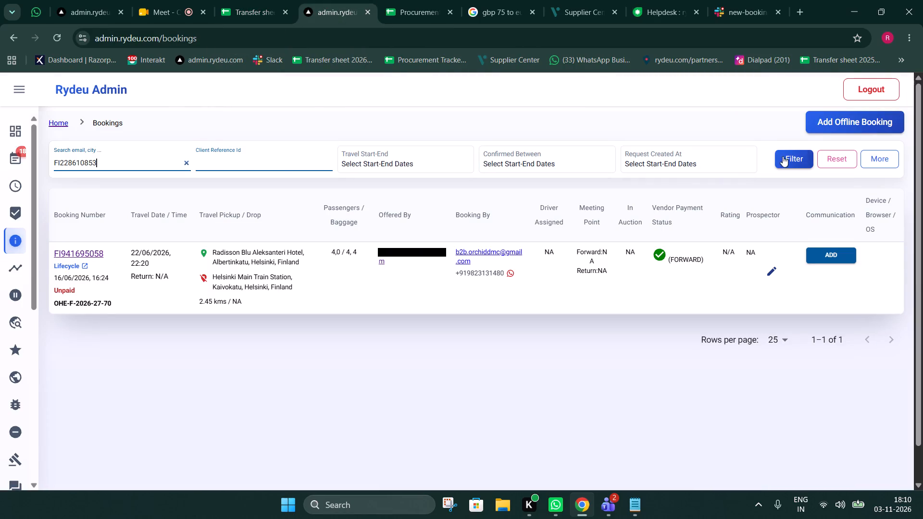
left_click(783, 156)
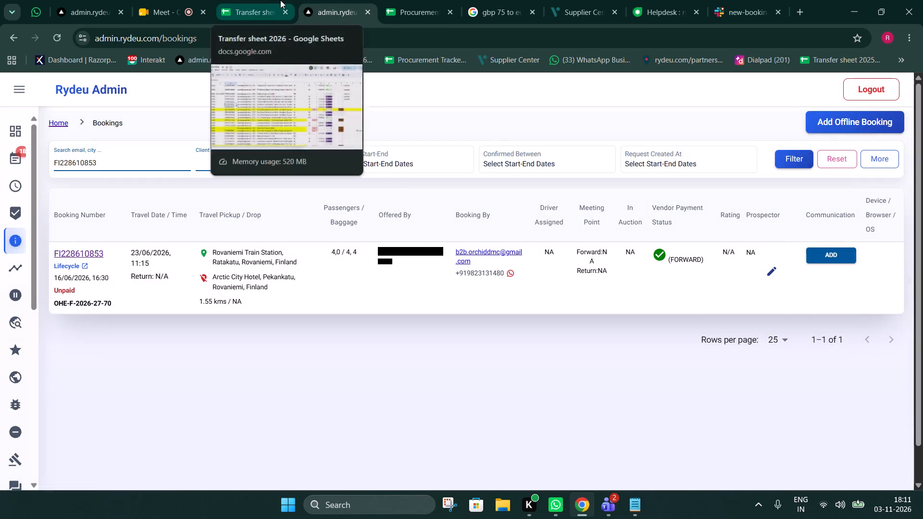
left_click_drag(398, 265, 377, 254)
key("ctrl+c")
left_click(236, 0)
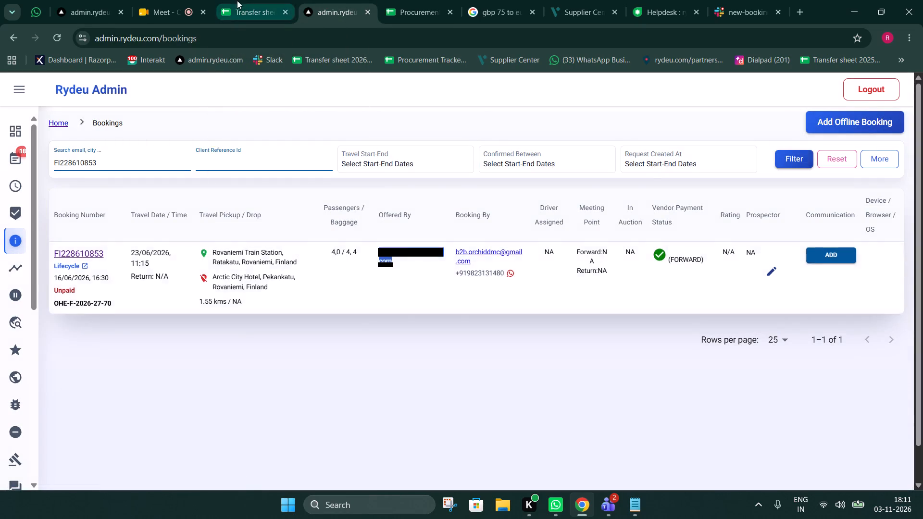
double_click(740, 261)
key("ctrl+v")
Copy the supplier email from R360 into R361, undoing the first entries in R361 and R362 and re-entering R361.
left_click(743, 237)
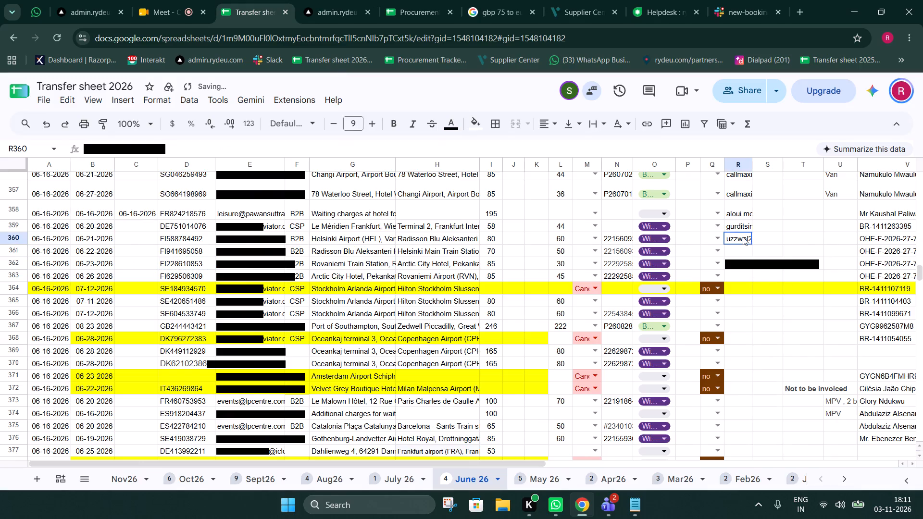
key("ctrl+c")
left_click(743, 248)
key("ctrl+v")
left_click(742, 268)
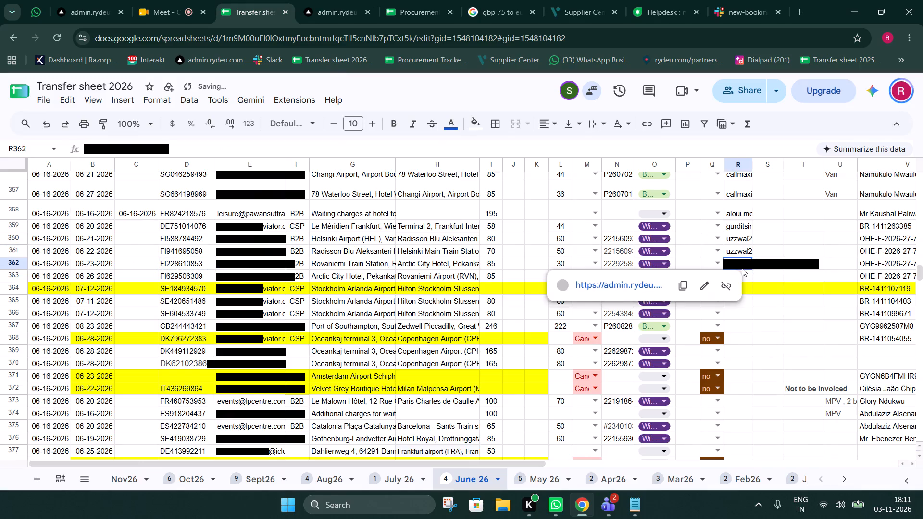
key("ctrl+z")
key("ctrl+z")
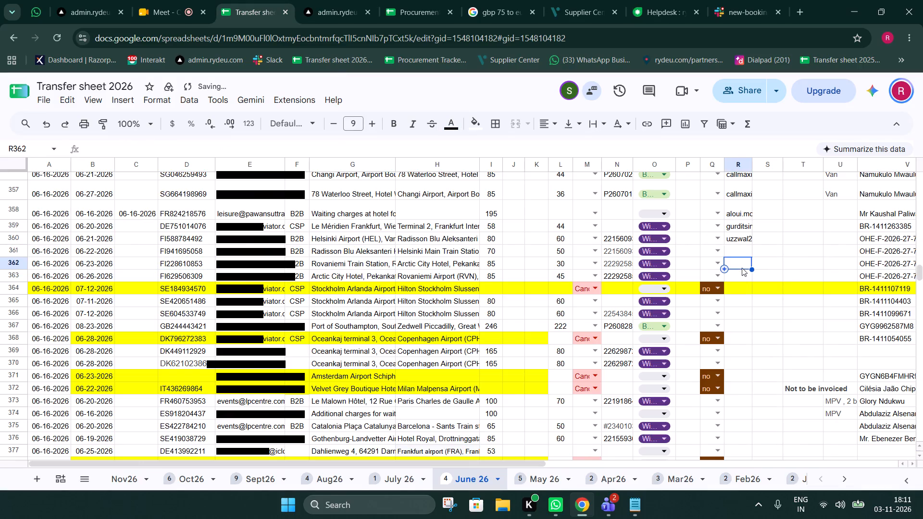
double_click(742, 267)
key("ctrl+v")
key("ctrl+z")
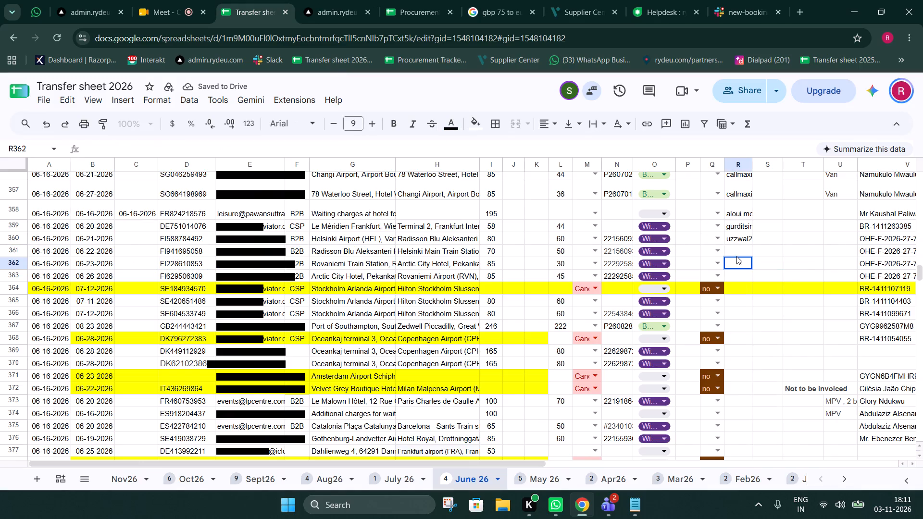
double_click(736, 256)
key("ctrl+v")
left_click(736, 265)
left_click(347, 0)
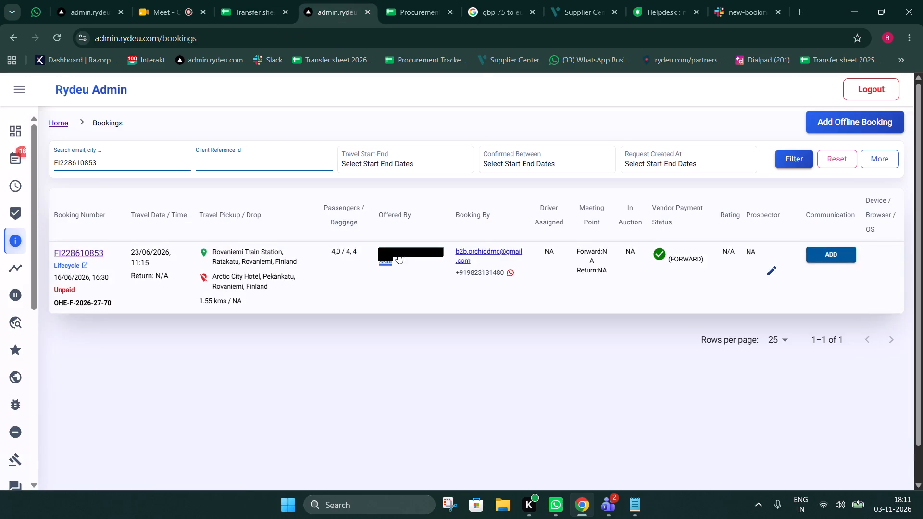
key("ctrl+c")
left_click(287, 0)
double_click(736, 260)
key("ctrl+v")
left_click(739, 278)
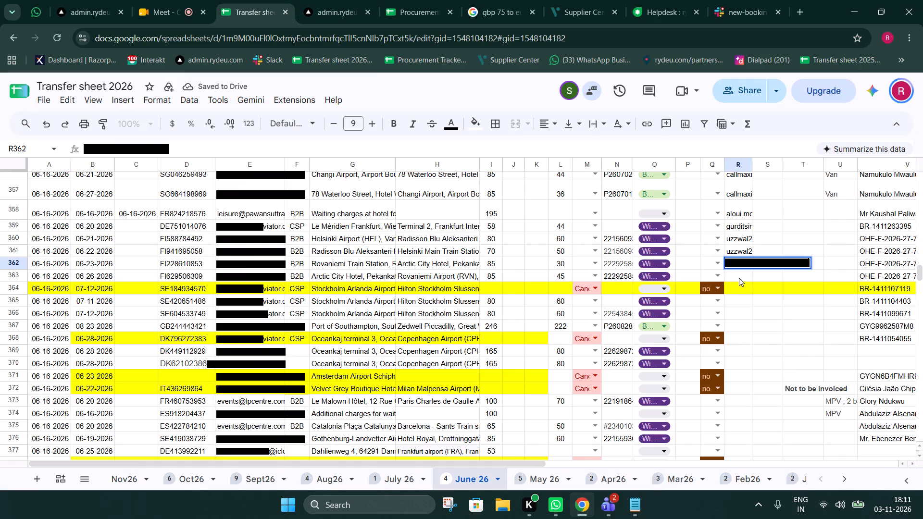
left_click(198, 271)
left_click(203, 274)
key("ctrl+c")
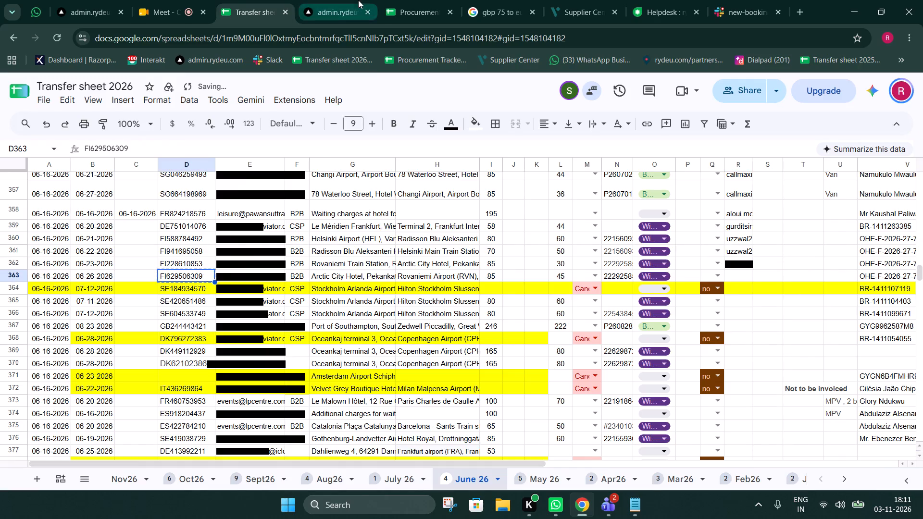
left_click(358, 0)
double_click(89, 170)
key("ctrl+v")
left_click(798, 161)
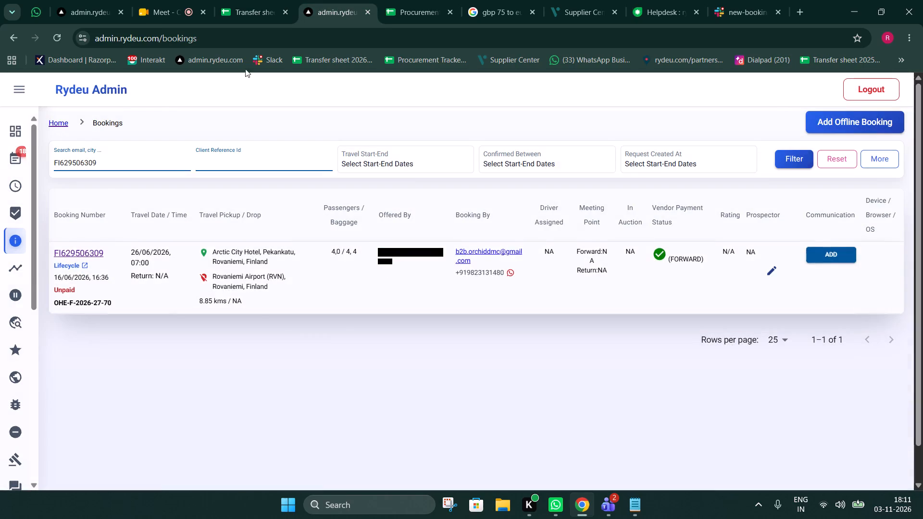
left_click(236, 0)
left_click(746, 262)
key("ctrl+c")
left_click(743, 281)
key("ctrl+v")
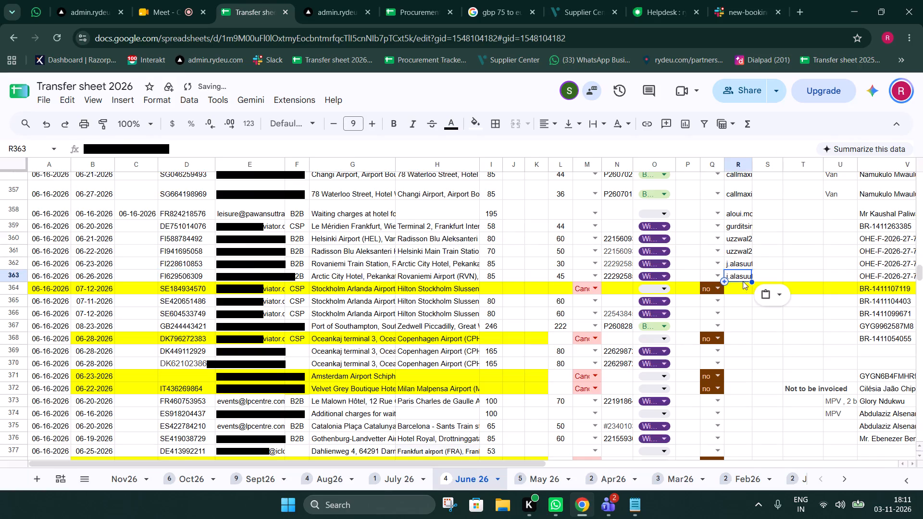
left_click(740, 298)
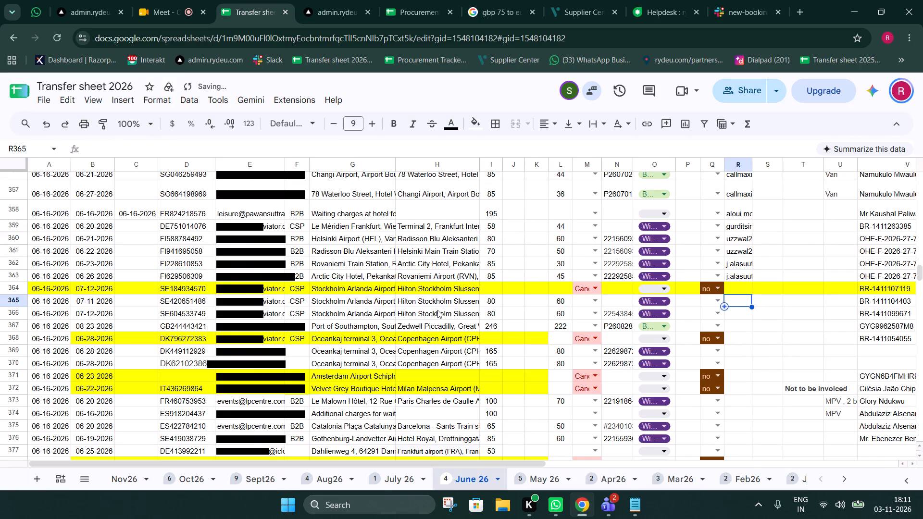
left_click(199, 304)
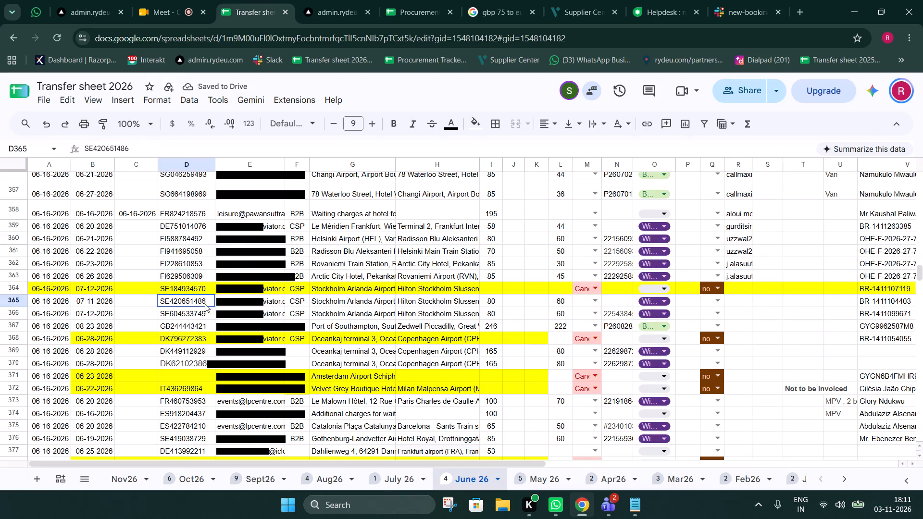
key("ctrl+c")
left_click(362, 0)
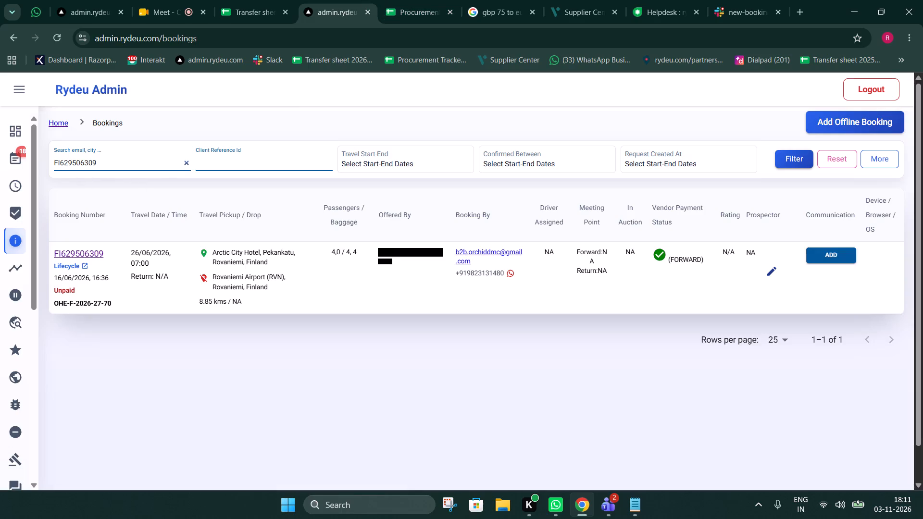
double_click(80, 167)
key("ctrl+v")
left_click(794, 162)
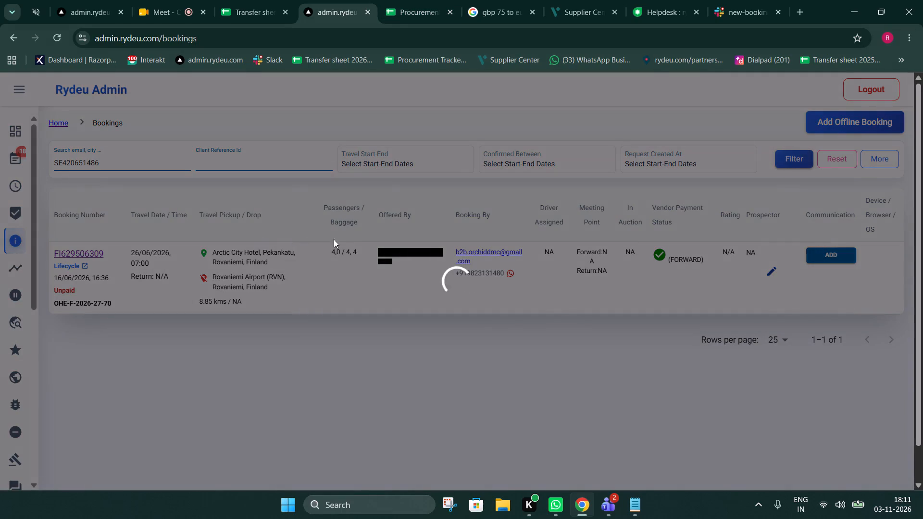
left_click_drag(393, 267, 377, 247)
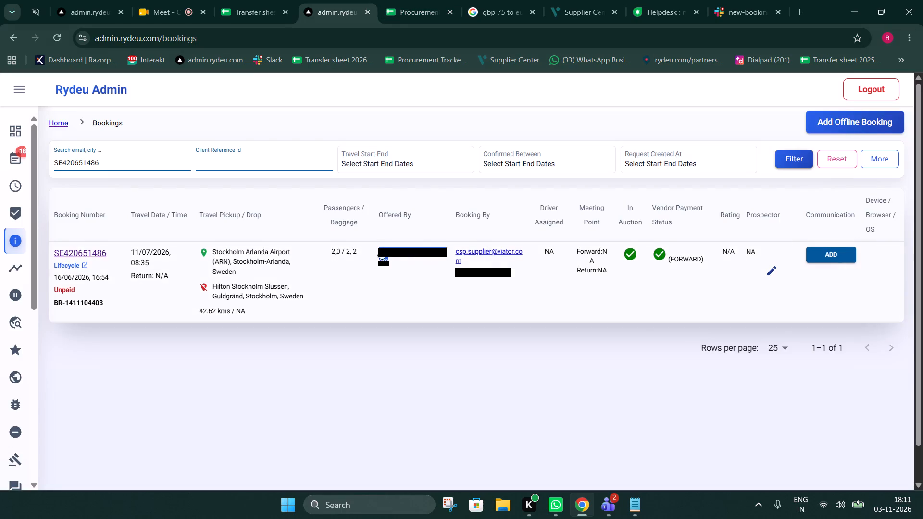
key("ctrl+c")
left_click(264, 0)
double_click(737, 303)
key("ctrl+v")
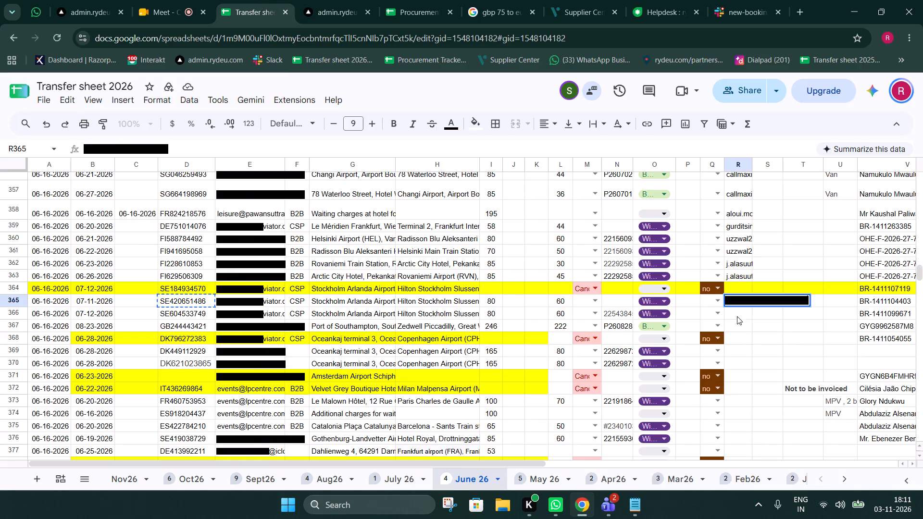
left_click(737, 316)
left_click(200, 318)
key("ctrl+c")
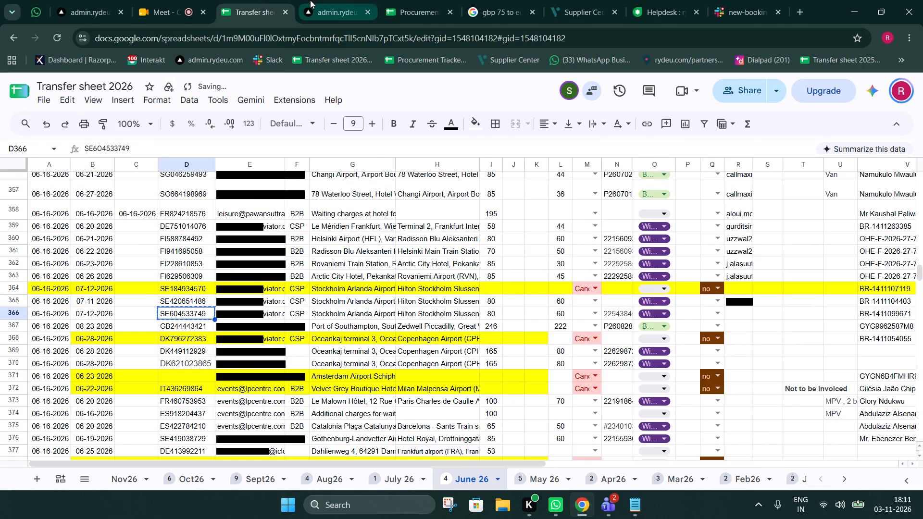
left_click(310, 0)
double_click(85, 161)
key("ctrl+v")
left_click(801, 156)
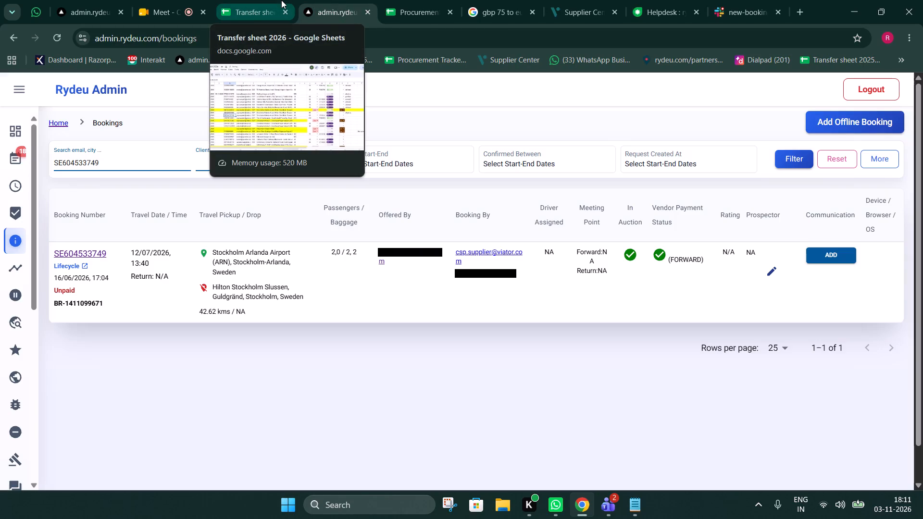
left_click_drag(393, 269, 374, 248)
key("ctrl+c")
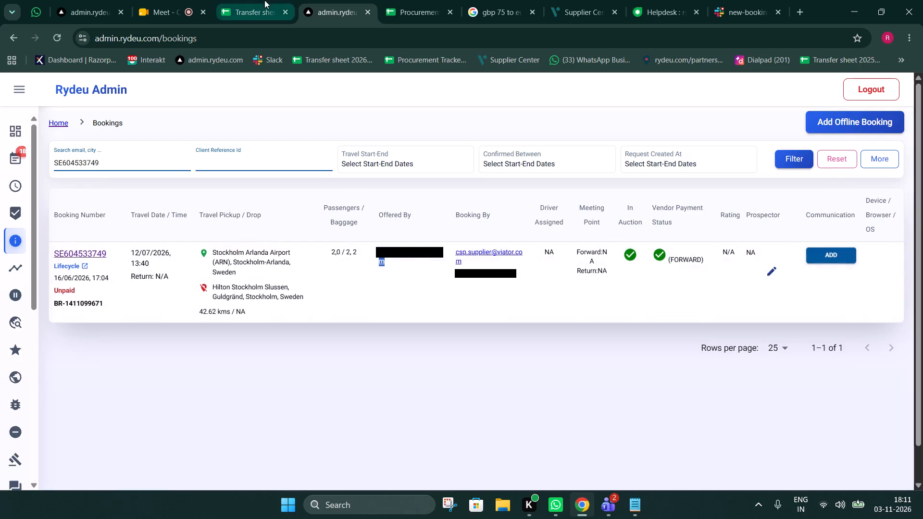
left_click(264, 0)
double_click(740, 313)
key("ctrl+v")
left_click(740, 329)
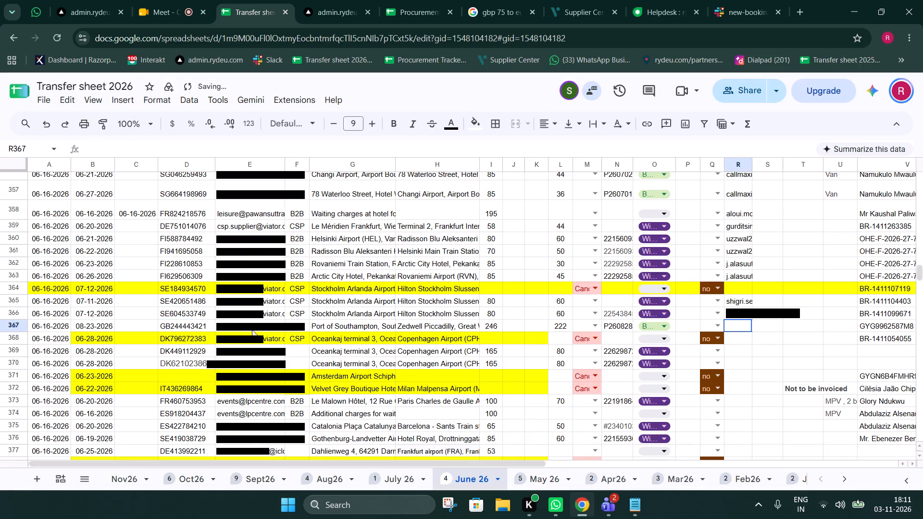
left_click(180, 326)
key("ctrl+c")
left_click(349, 0)
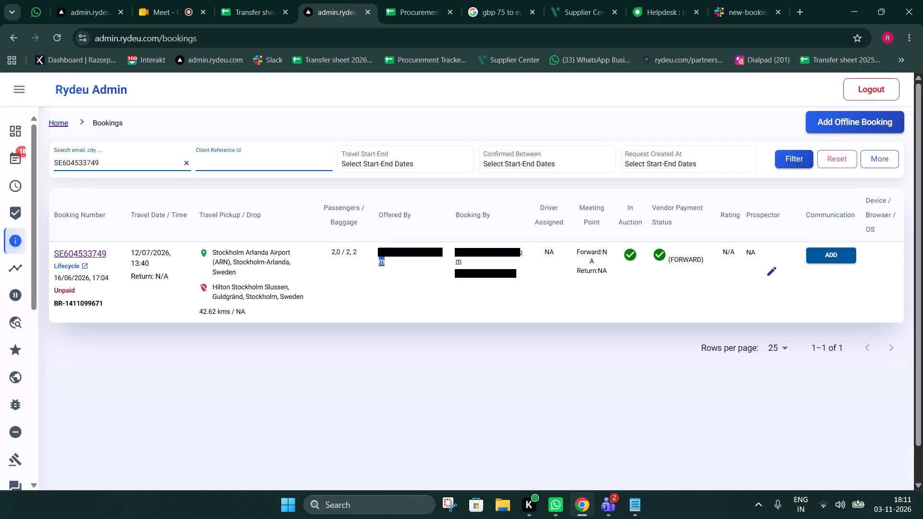
double_click(93, 167)
key("ctrl+v")
left_click(803, 158)
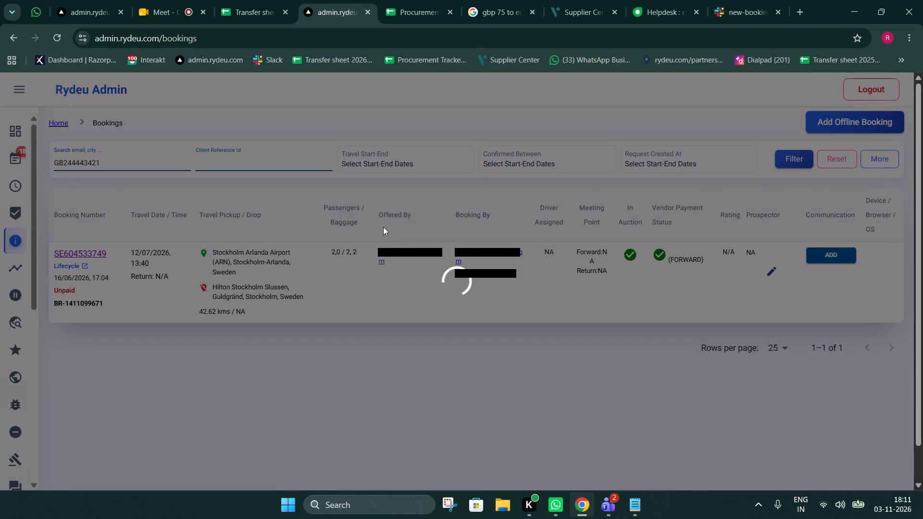
left_click_drag(407, 268, 372, 251)
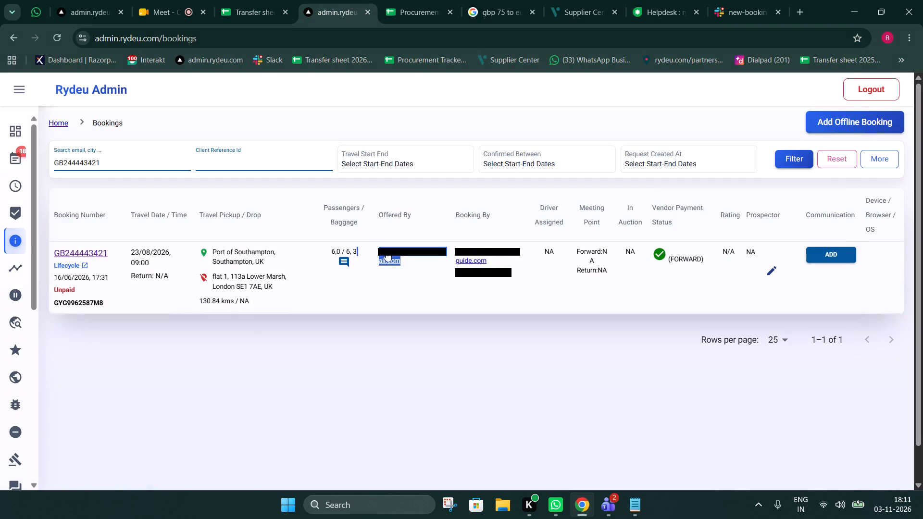
left_click(404, 267)
left_click_drag(404, 266, 373, 251)
key("ctrl+c")
left_click(411, 263)
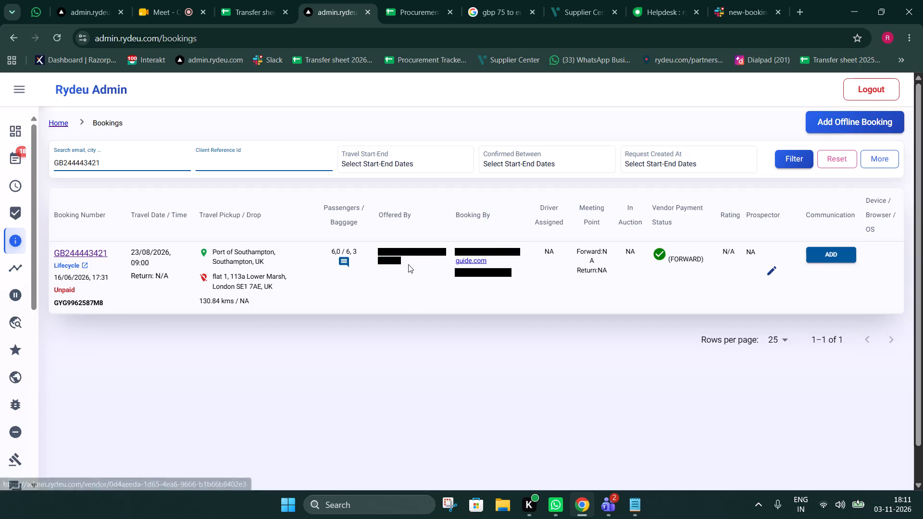
left_click_drag(406, 264, 378, 252)
key("ctrl+c")
left_click(256, 0)
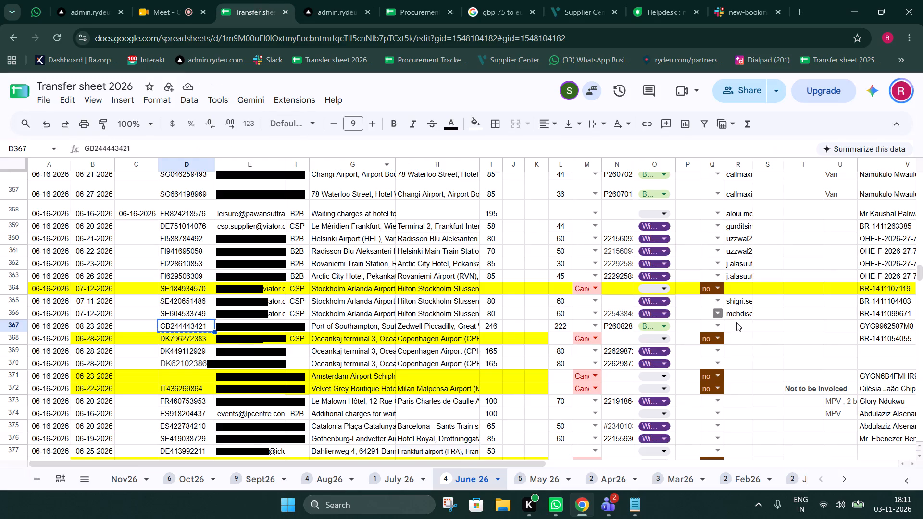
double_click(736, 323)
key("ctrl+v")
left_click(739, 346)
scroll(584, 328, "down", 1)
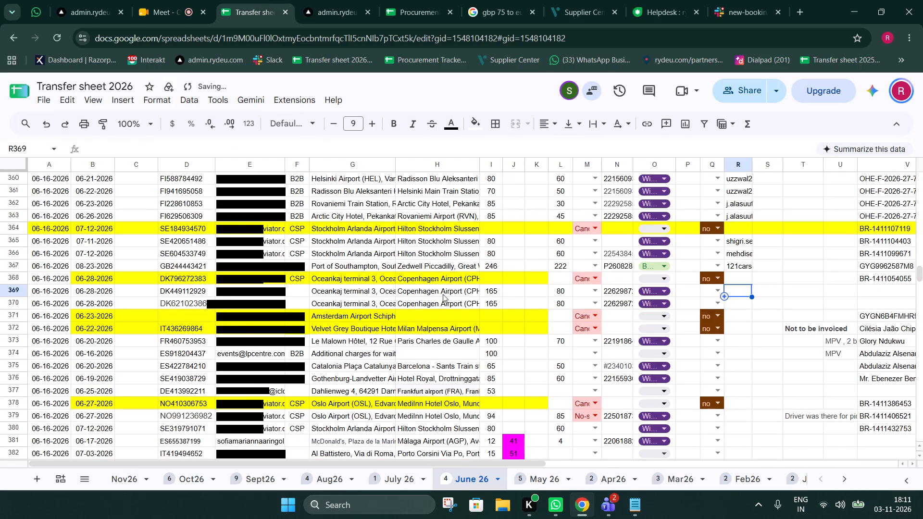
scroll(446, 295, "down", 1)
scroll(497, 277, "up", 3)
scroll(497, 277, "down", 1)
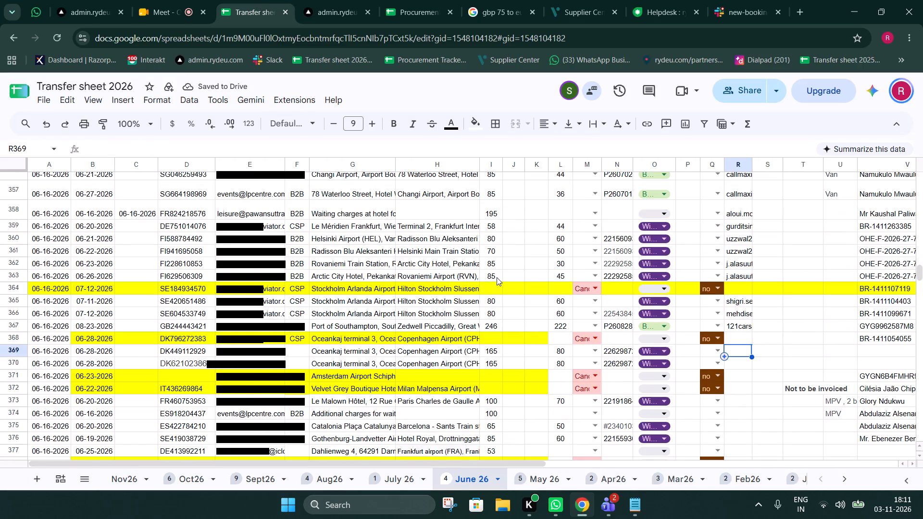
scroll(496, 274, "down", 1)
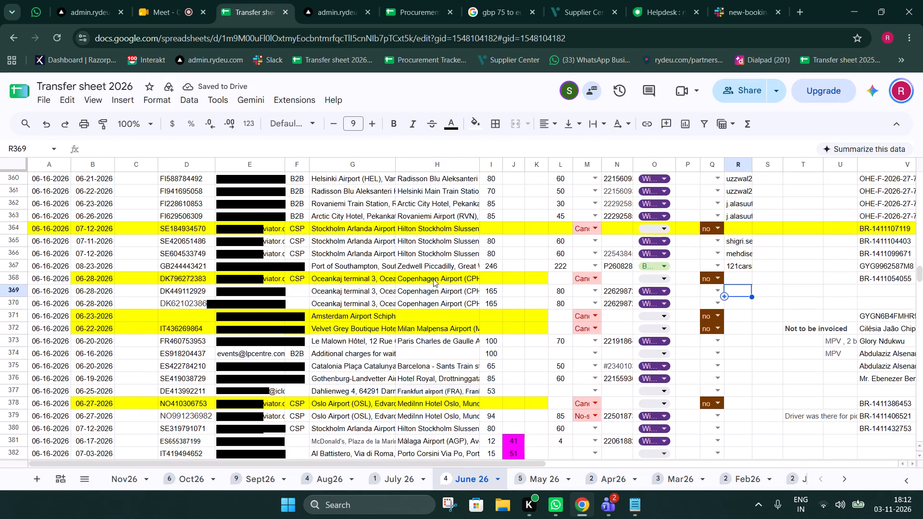
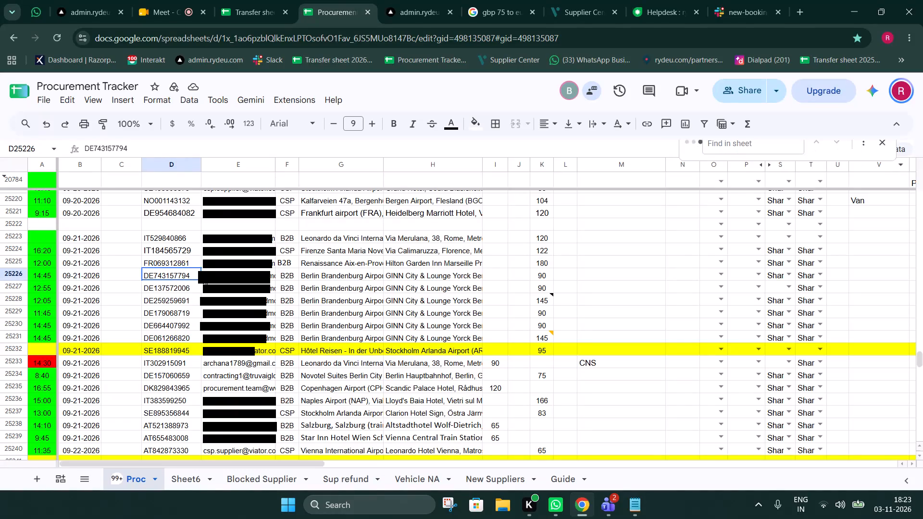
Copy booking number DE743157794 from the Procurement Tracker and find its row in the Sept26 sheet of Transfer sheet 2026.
key("ctrl+c")
left_click(275, 0)
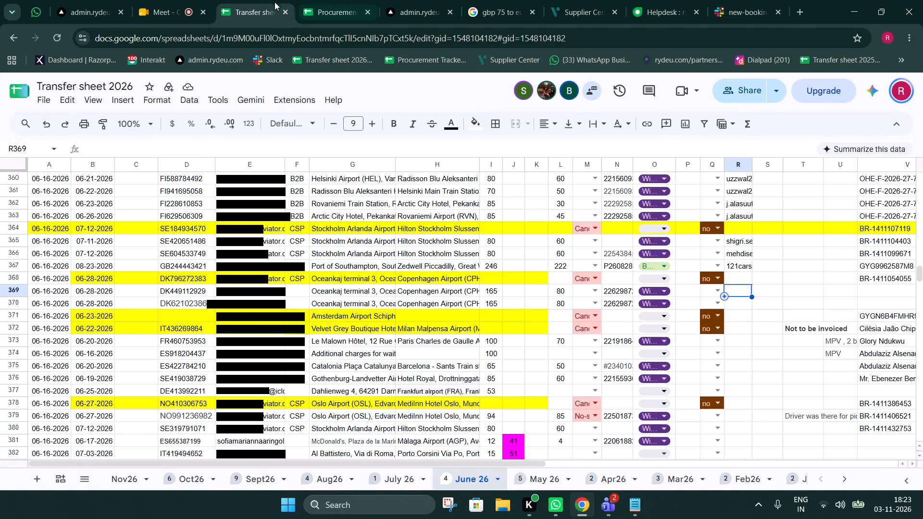
key("ctrl+f")
key("ctrl+v")
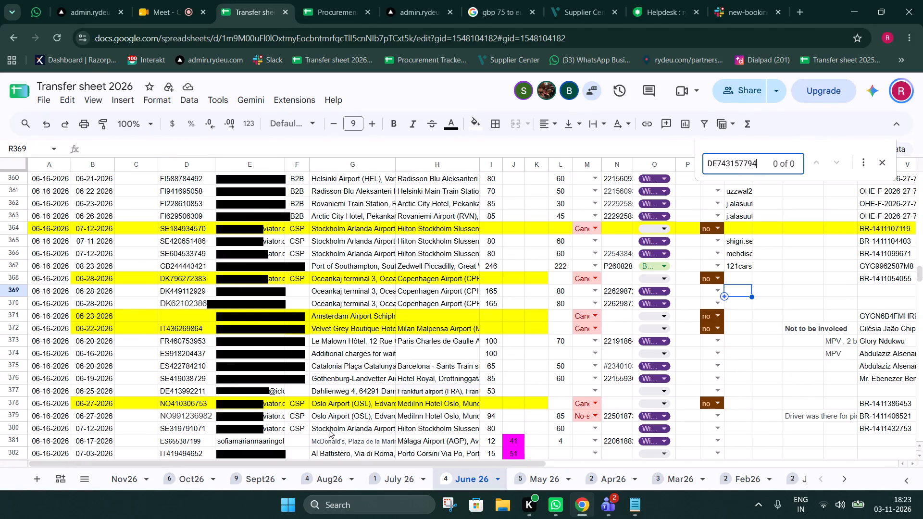
left_click(572, 90)
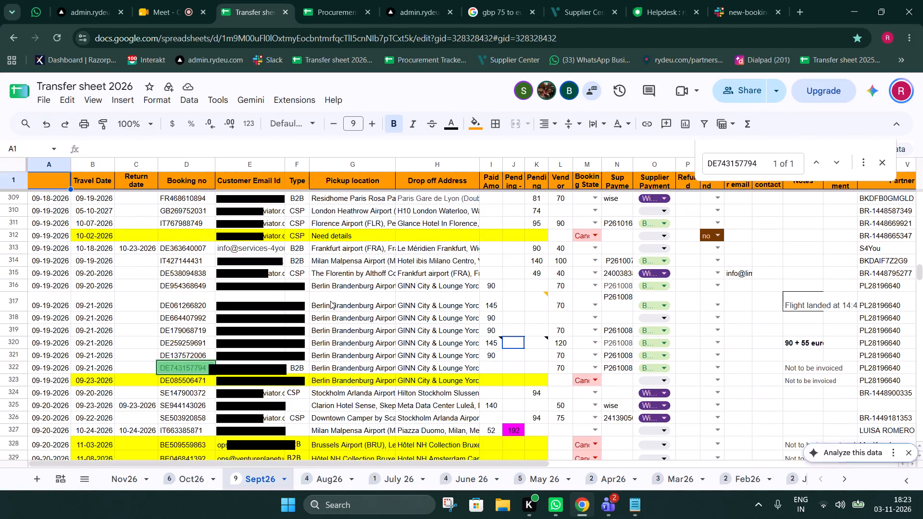
scroll(330, 301, "down", 1)
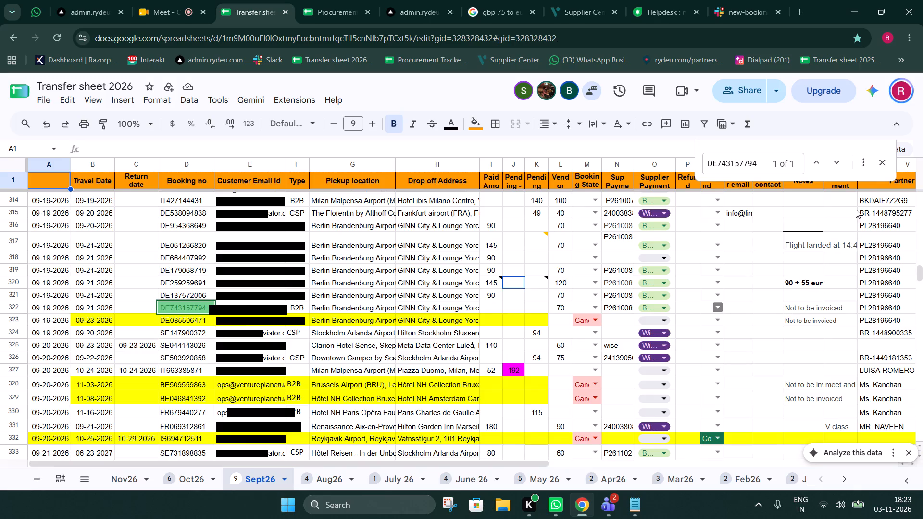
left_click(881, 161)
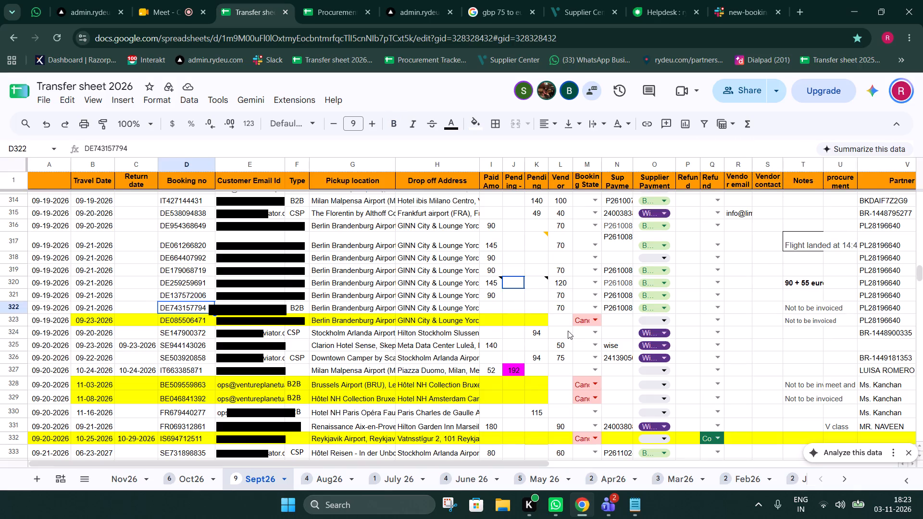
left_click_drag(523, 461, 516, 463)
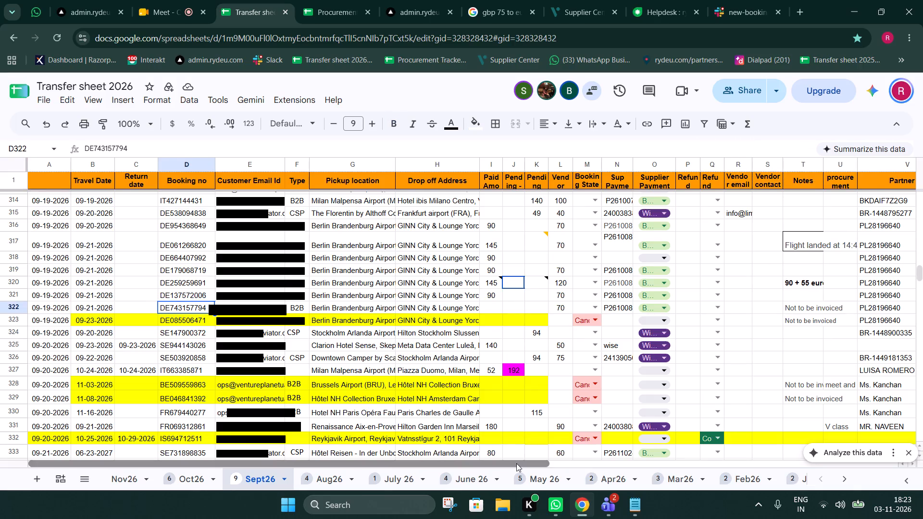
left_click_drag(516, 463, 599, 456)
left_click_drag(560, 463, 600, 463)
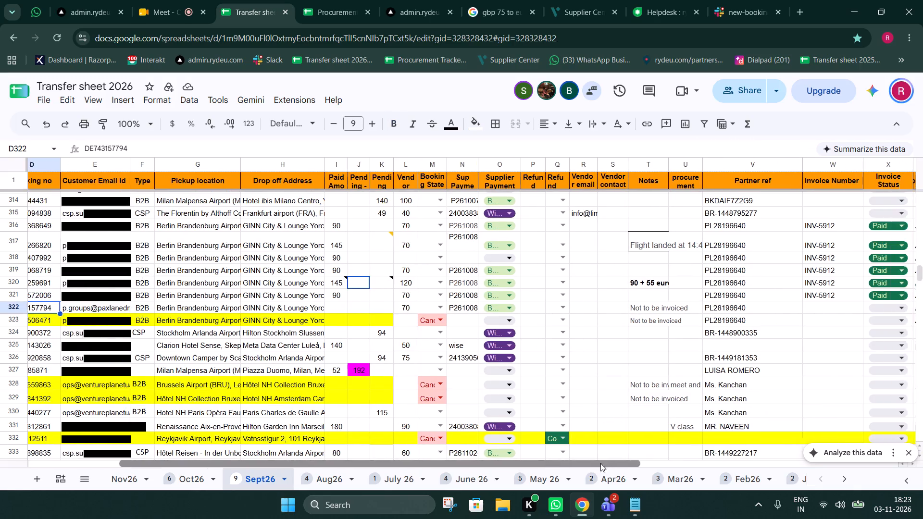
left_click_drag(600, 463, 386, 461)
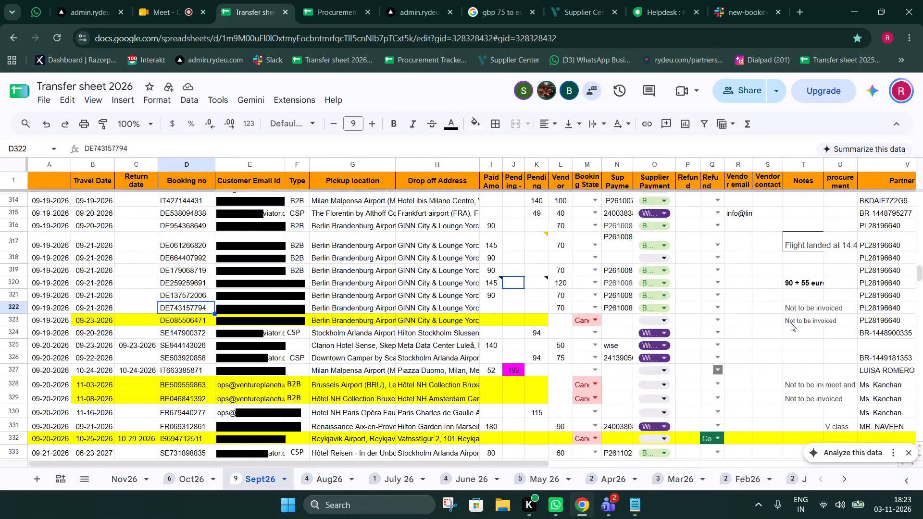
Review the edit history of the "Not to be invoiced" note in T322 of the Sept26 sheet.
left_click(794, 312)
right_click(794, 312)
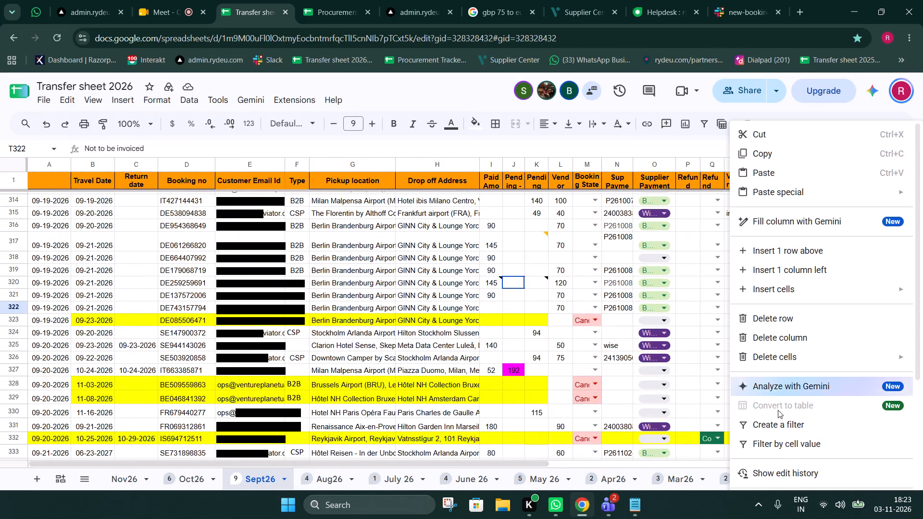
left_click(784, 464)
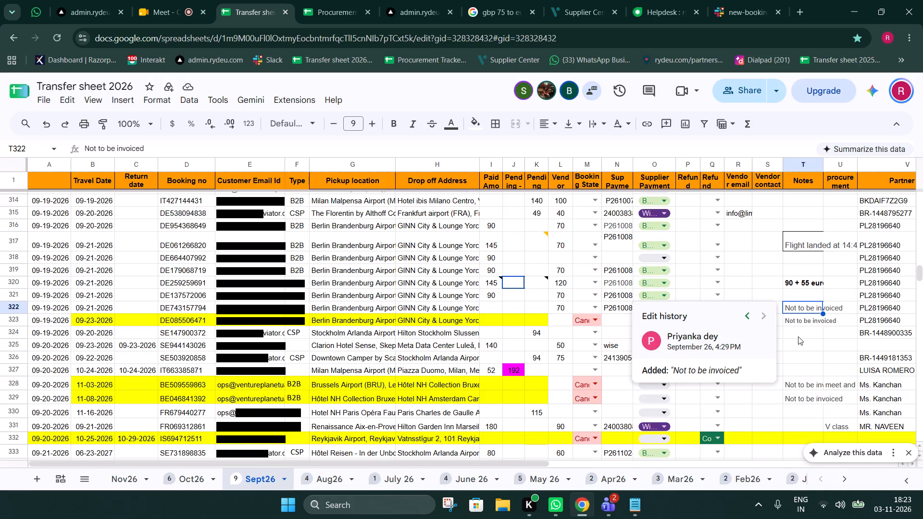
key("Left")
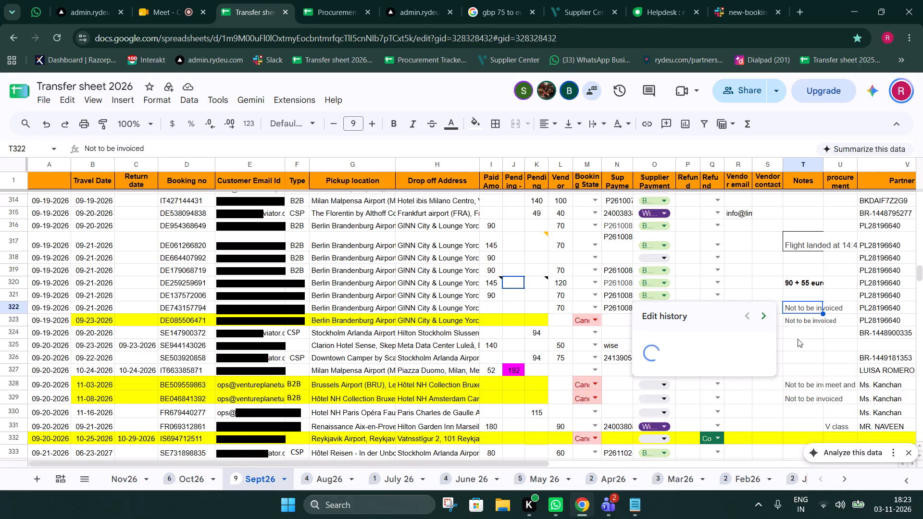
left_click(798, 339)
Check the booking's details on the open Rydeu Admin booking page, and return to Transfer sheet 2026.
left_click(166, 310)
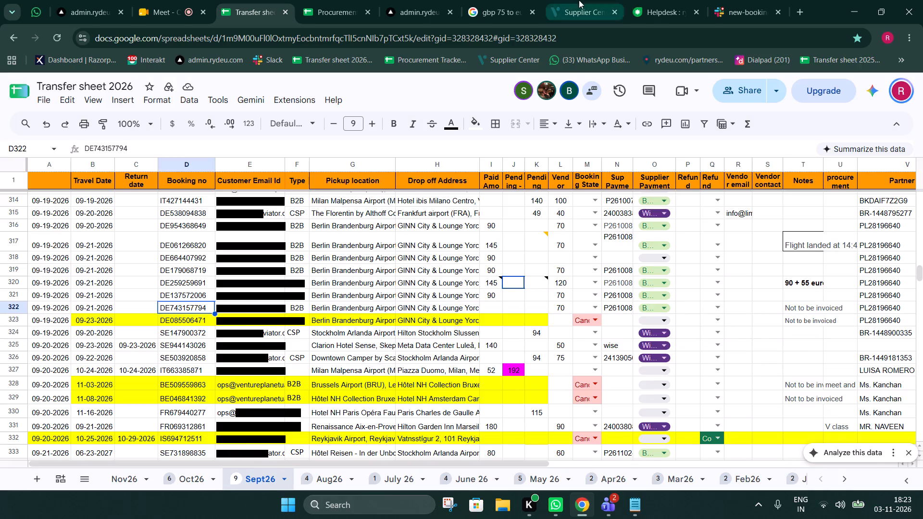
left_click(440, 0)
left_click(125, 302)
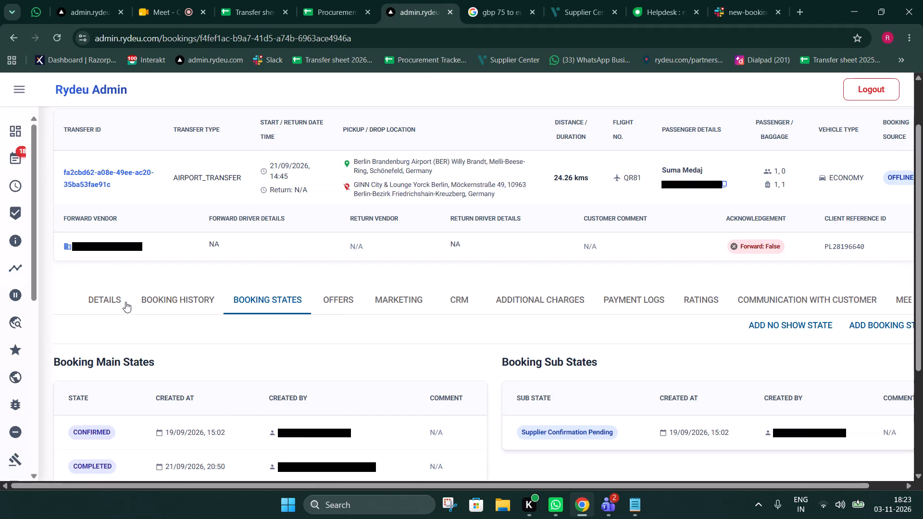
scroll(458, 245, "down", 5)
left_click(274, 0)
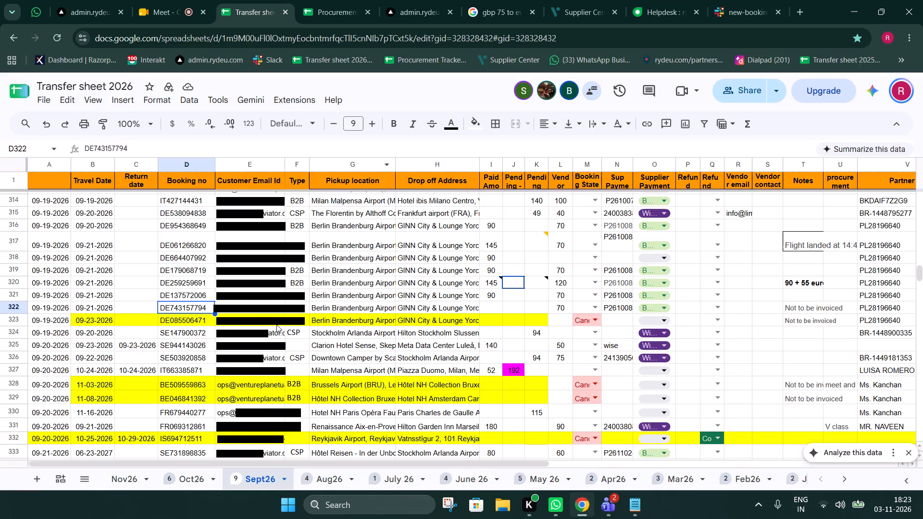